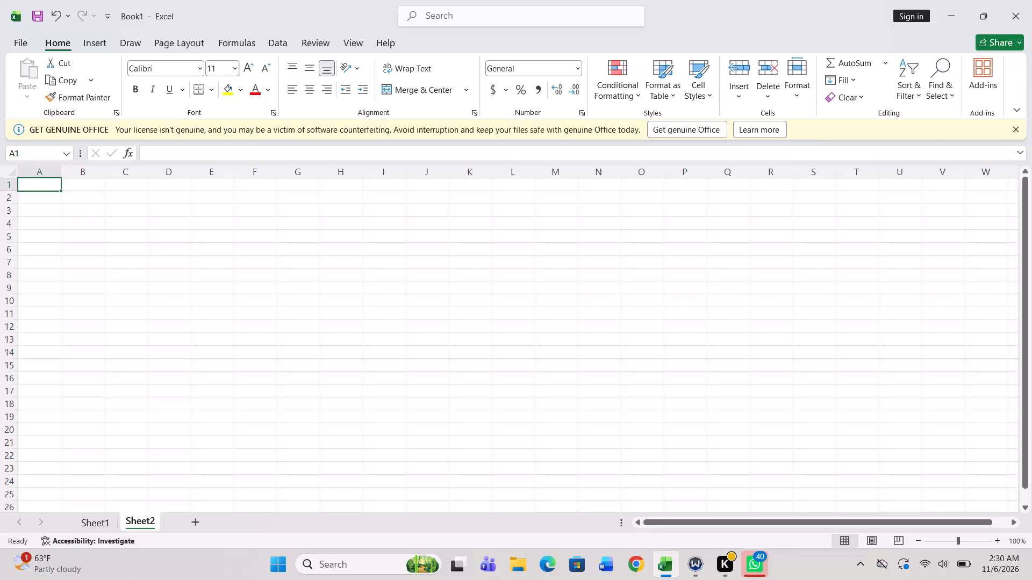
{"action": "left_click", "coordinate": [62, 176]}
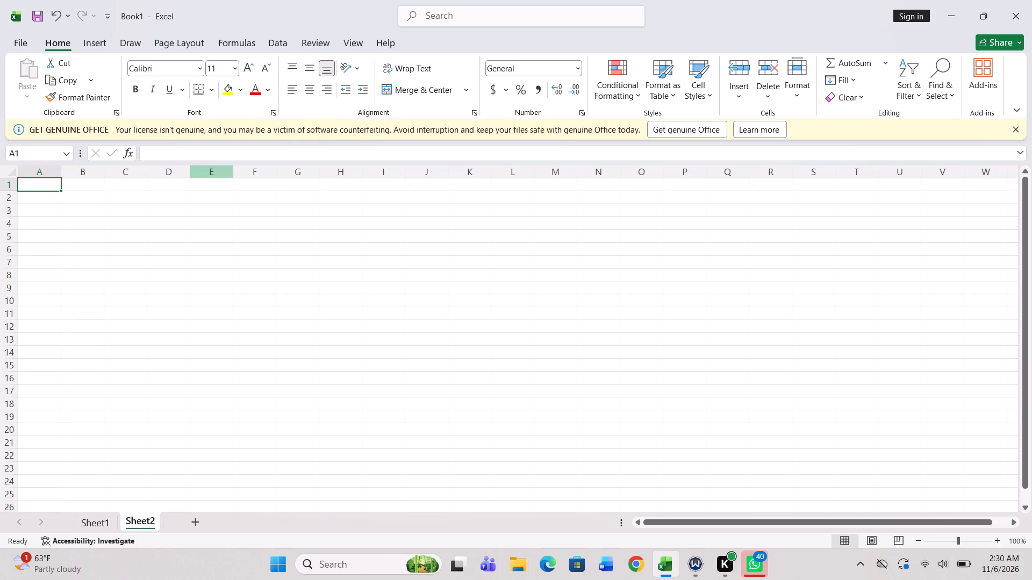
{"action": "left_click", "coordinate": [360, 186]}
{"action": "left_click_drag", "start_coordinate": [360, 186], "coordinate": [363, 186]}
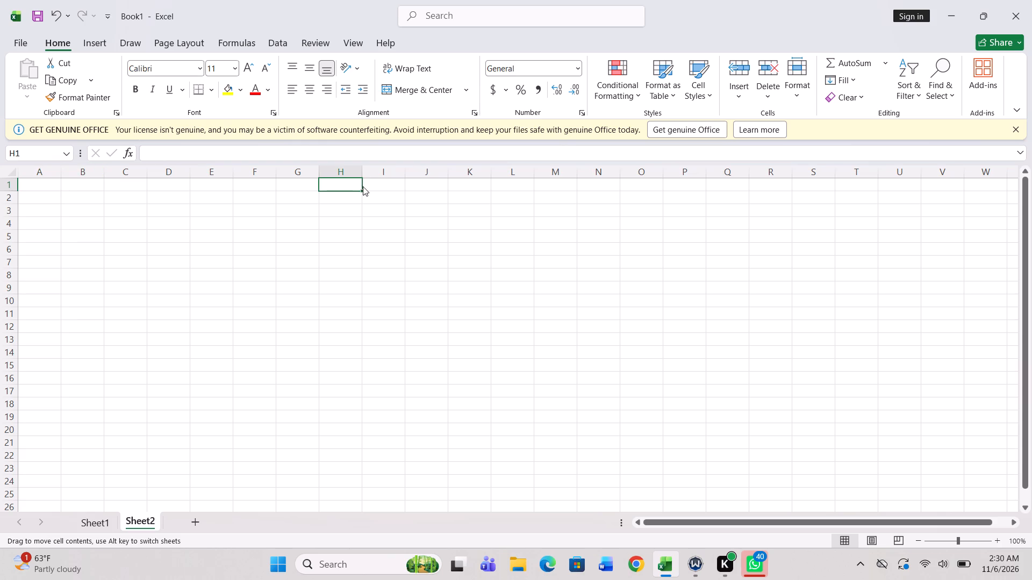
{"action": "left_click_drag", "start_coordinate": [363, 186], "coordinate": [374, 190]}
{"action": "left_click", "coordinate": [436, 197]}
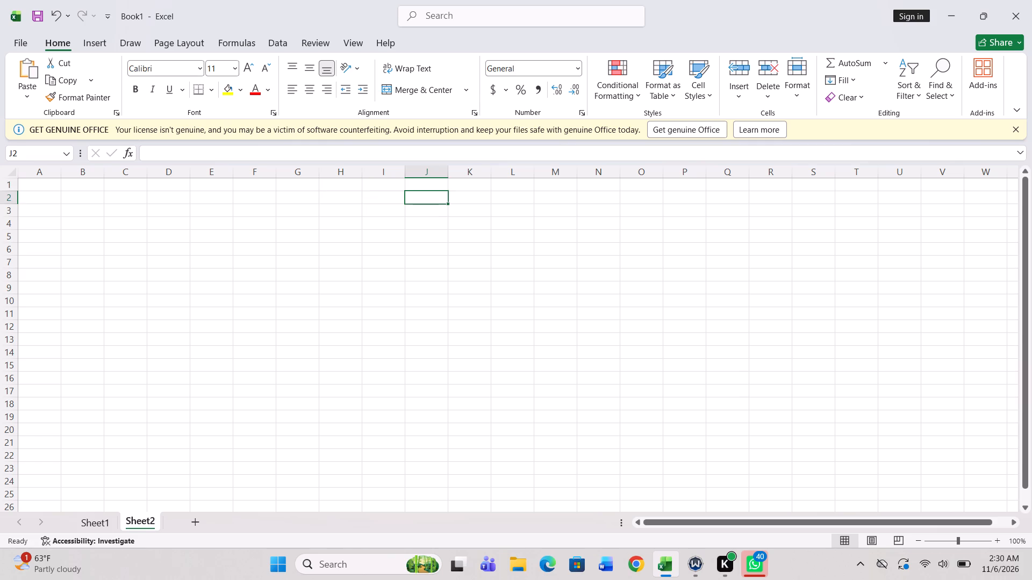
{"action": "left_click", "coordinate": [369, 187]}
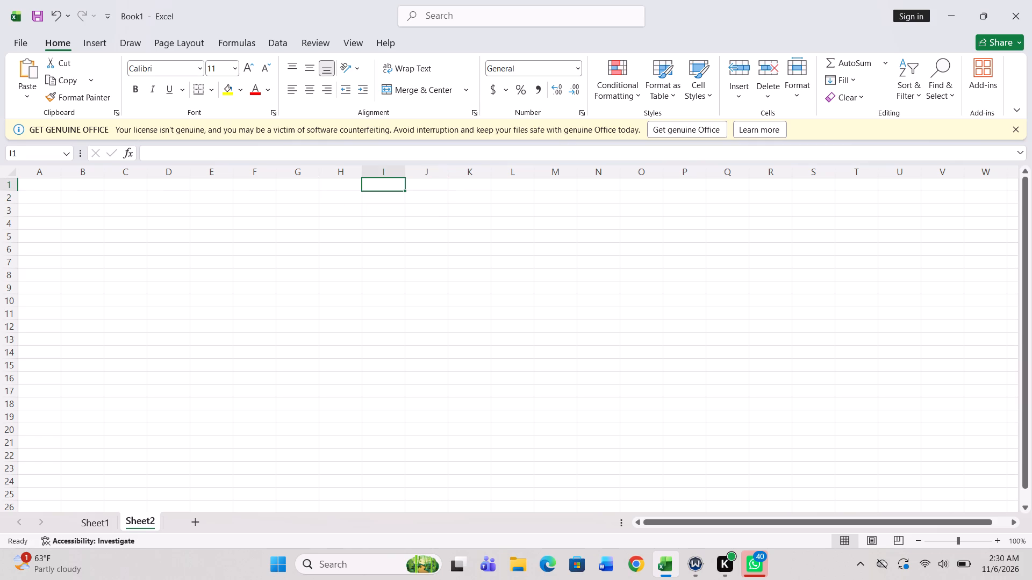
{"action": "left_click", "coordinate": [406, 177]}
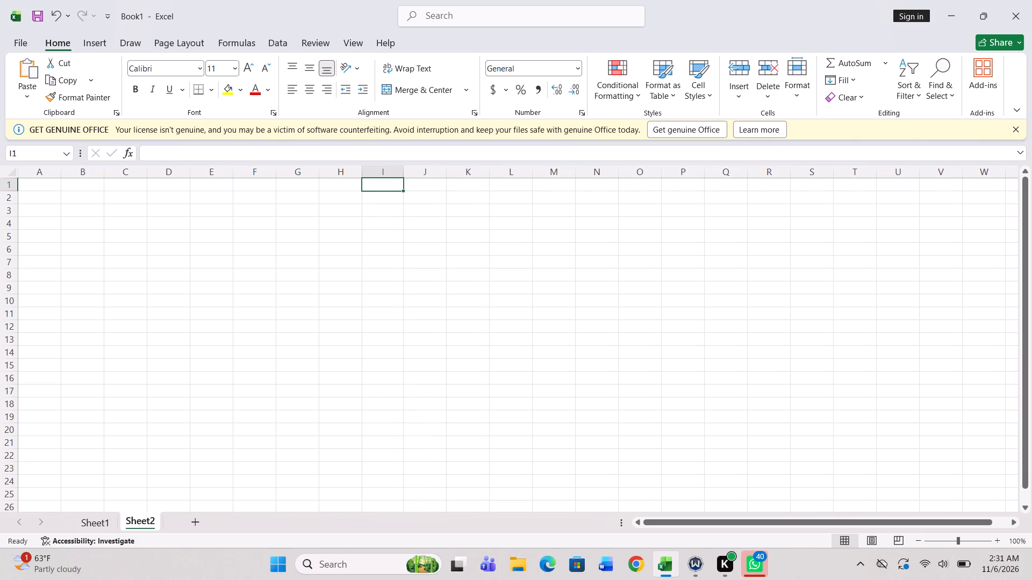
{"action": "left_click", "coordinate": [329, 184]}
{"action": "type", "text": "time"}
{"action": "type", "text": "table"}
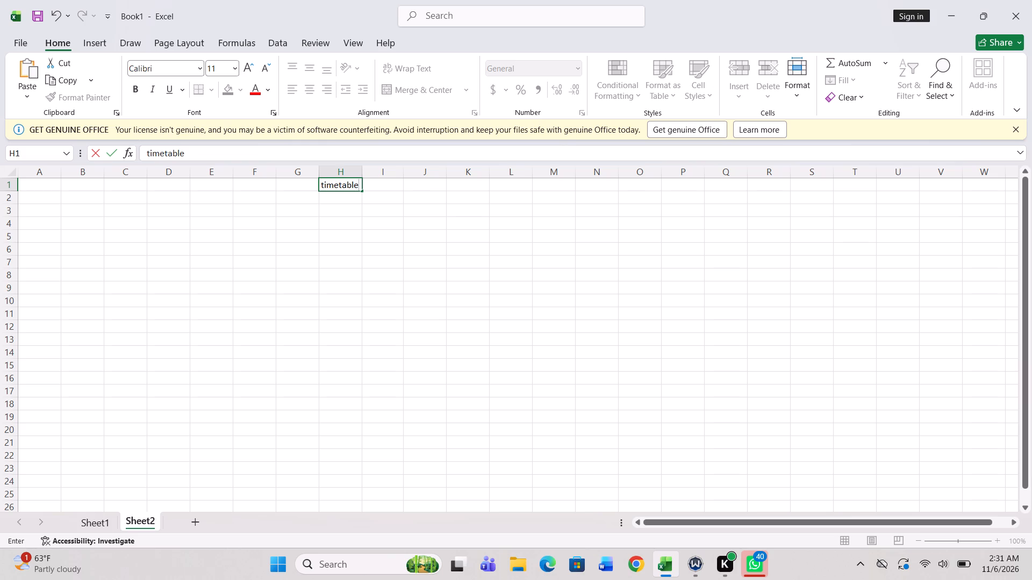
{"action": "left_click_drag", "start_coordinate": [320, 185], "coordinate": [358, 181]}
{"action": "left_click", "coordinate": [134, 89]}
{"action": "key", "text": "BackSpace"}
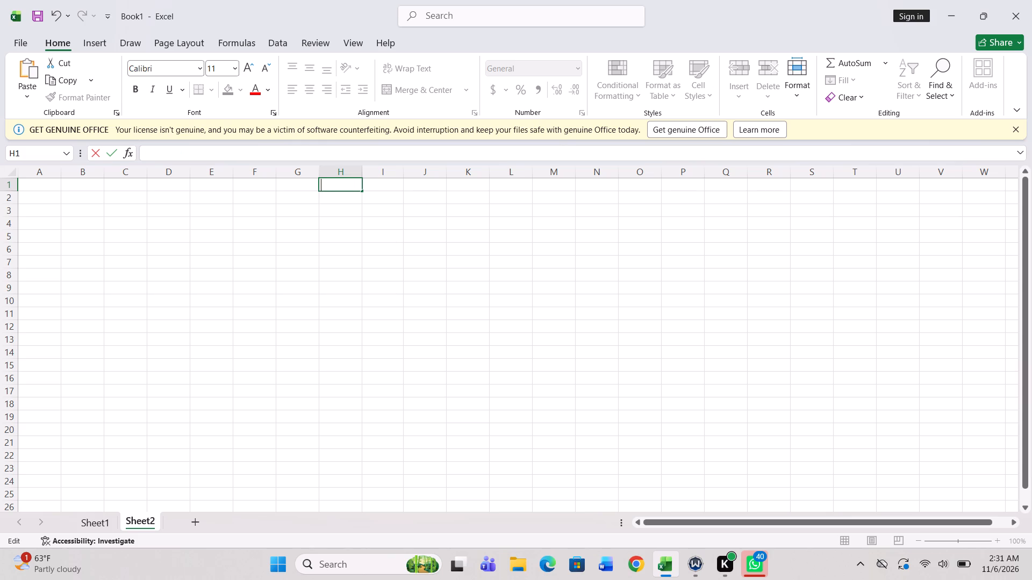
Enter the title TIMETABLE in capital letters in cell H1 of Sheet2.
{"action": "left_click", "coordinate": [337, 185]}
{"action": "type", "text": "TIM"}
{"action": "key", "text": "e"}
{"action": "type", "text": "TABLE"}
Set the font colour of the TIMETABLE title text in H1 to the orange theme colour.
{"action": "left_click", "coordinate": [256, 96]}
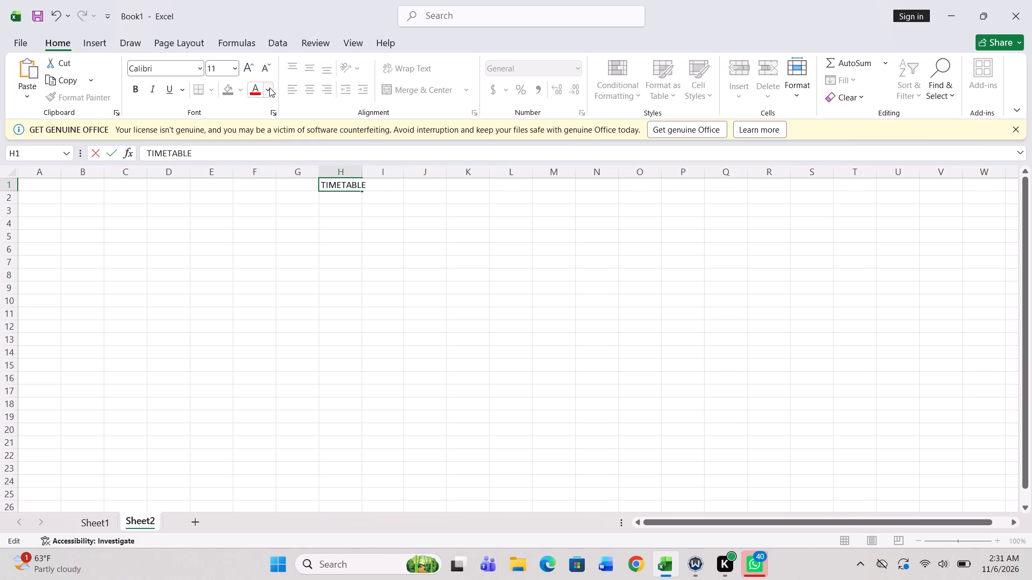
{"action": "left_click", "coordinate": [269, 88]}
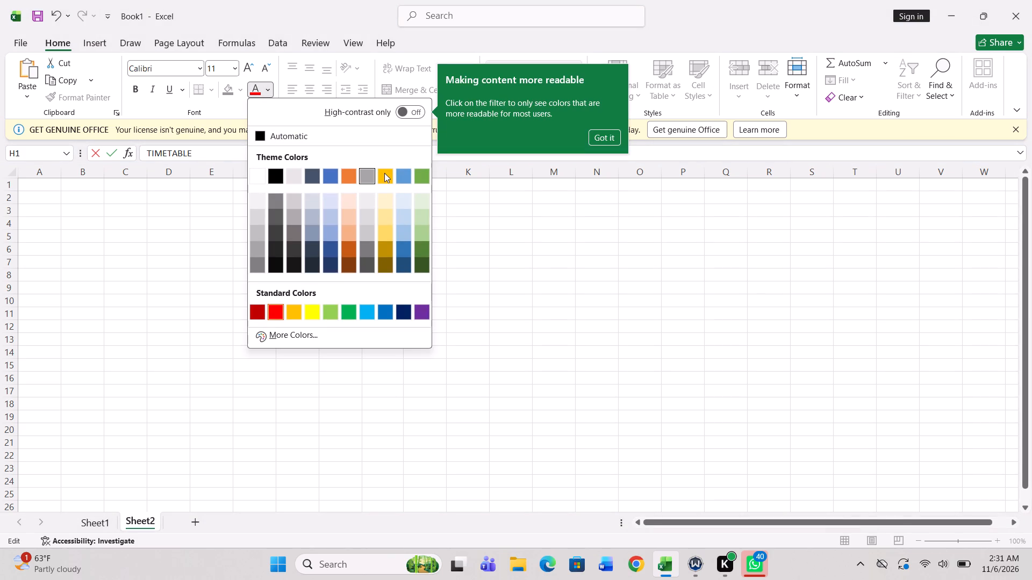
{"action": "left_click", "coordinate": [384, 173]}
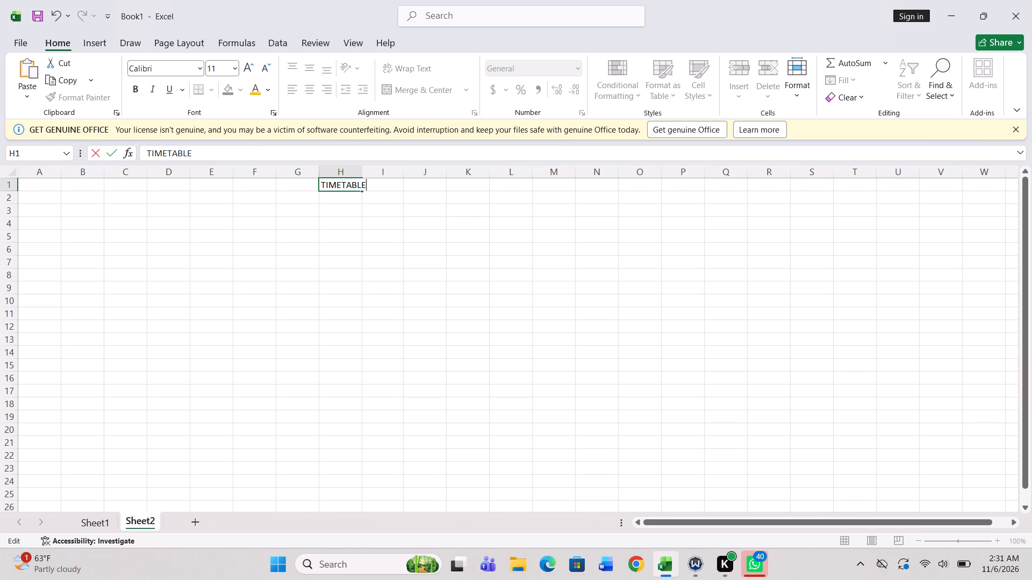
{"action": "left_click", "coordinate": [355, 186]}
{"action": "left_click_drag", "start_coordinate": [364, 185], "coordinate": [322, 185]}
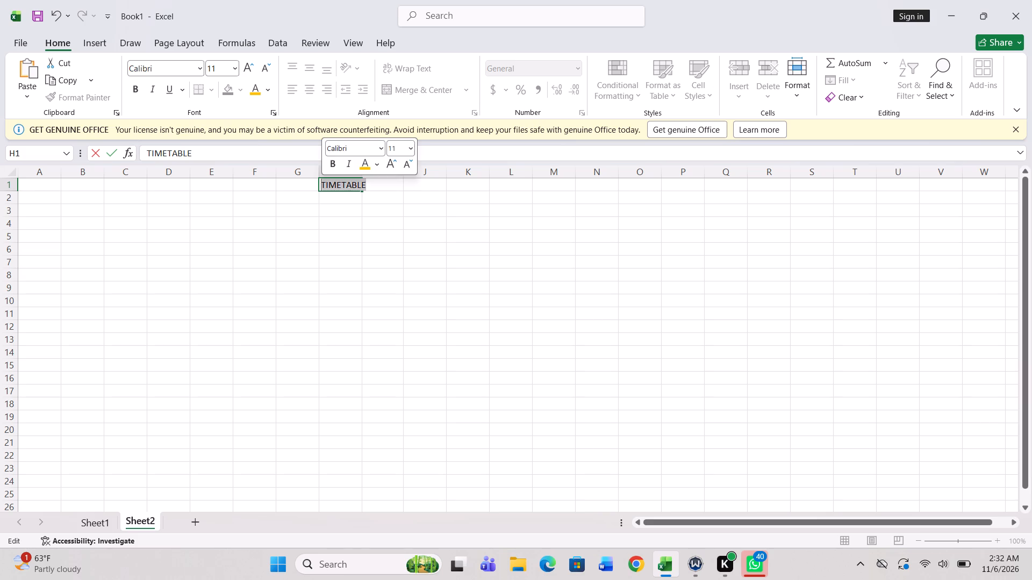
{"action": "left_click", "coordinate": [376, 165]}
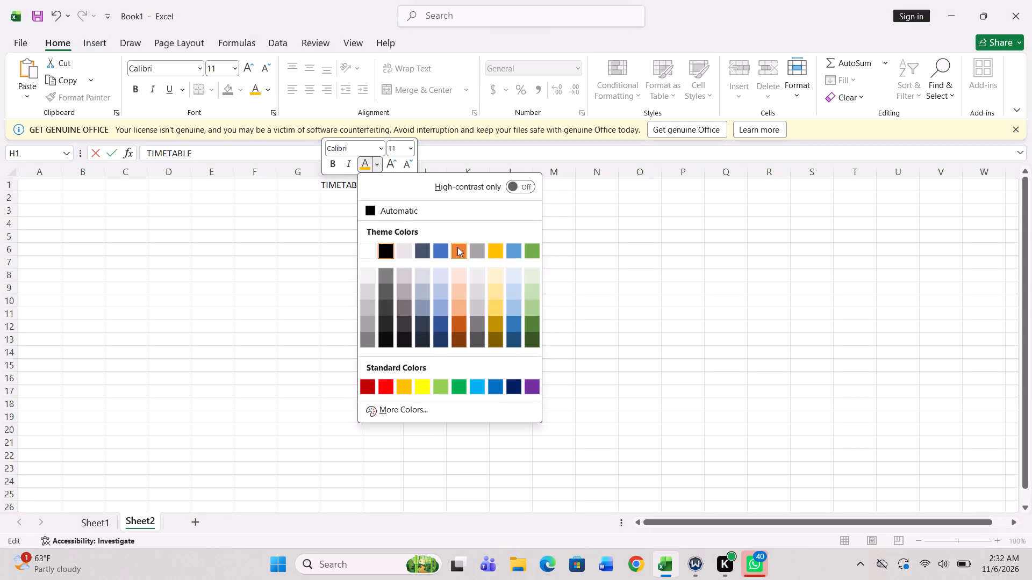
{"action": "left_click", "coordinate": [457, 247]}
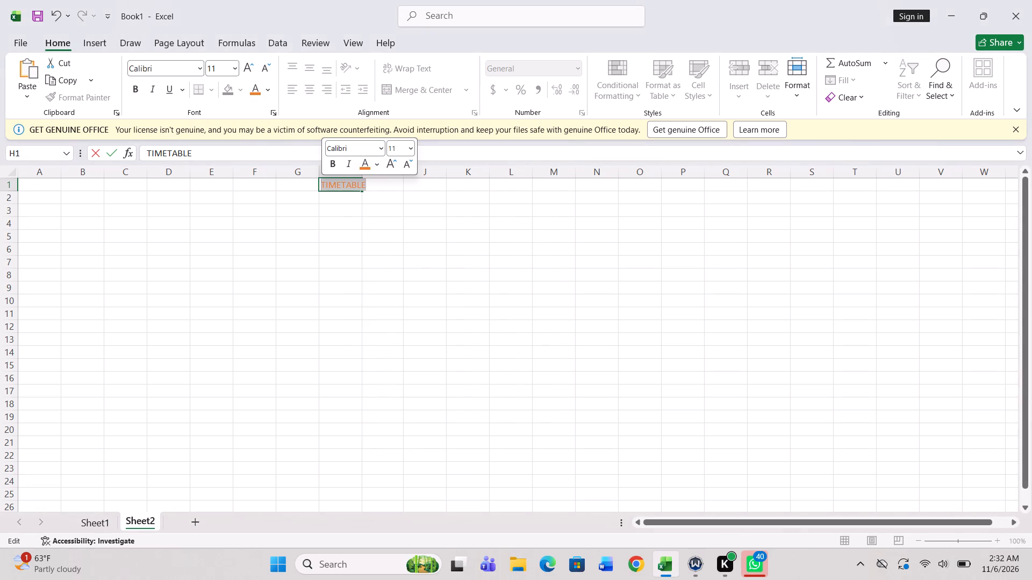
{"action": "left_click", "coordinate": [278, 200]}
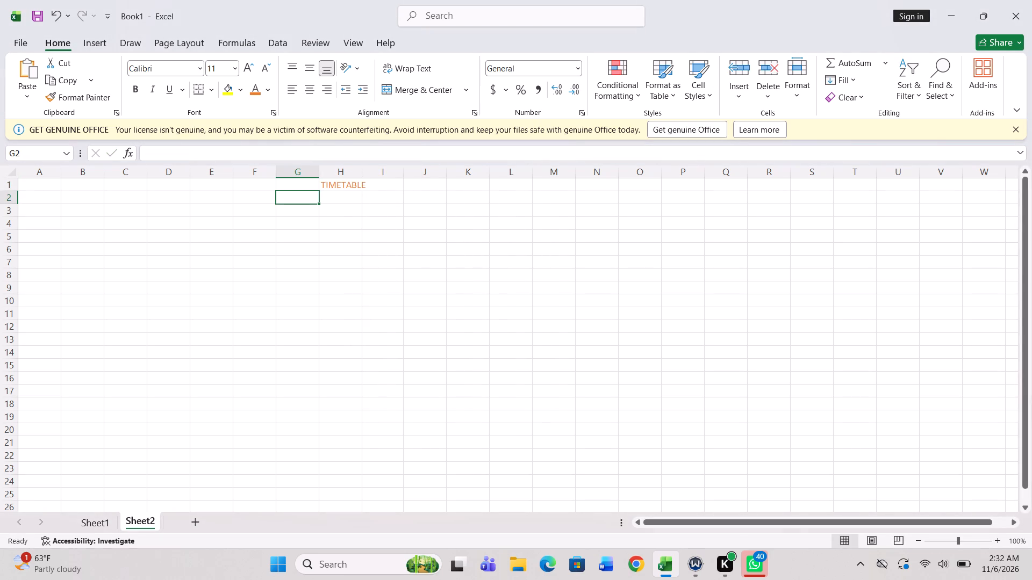
Enter the subtitle JUNIOR HIGH SCHOOL TIME TABLE in cell G2, below the title.
{"action": "left_click", "coordinate": [169, 209]}
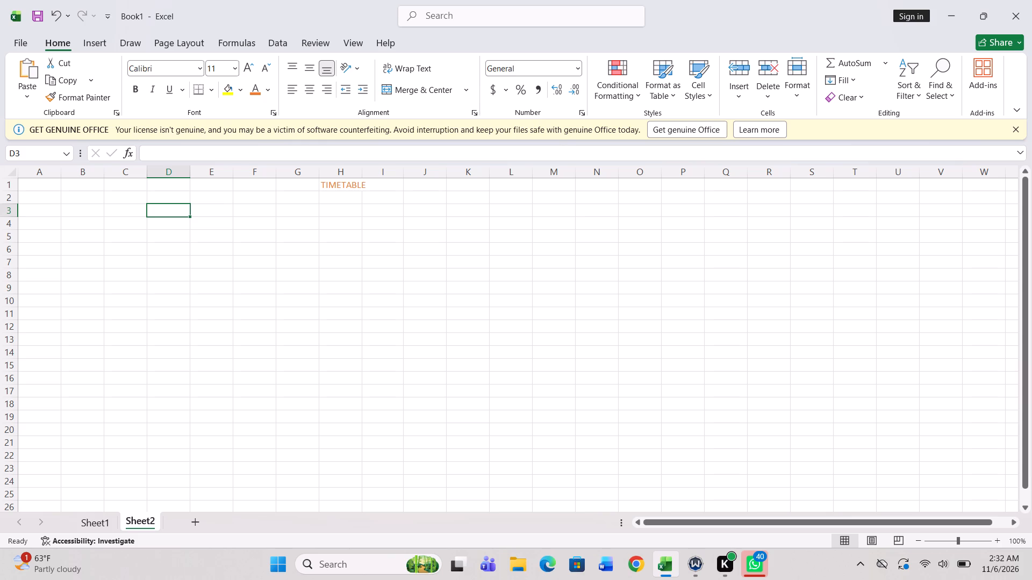
{"action": "left_click", "coordinate": [282, 200]}
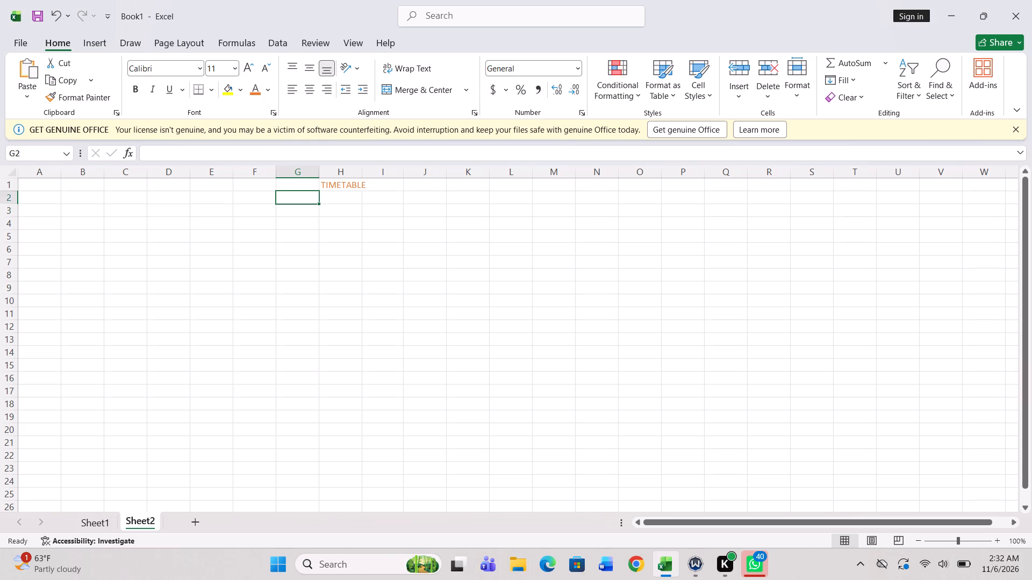
{"action": "type", "text": "JU"}
{"action": "type", "text": "NIOR"}
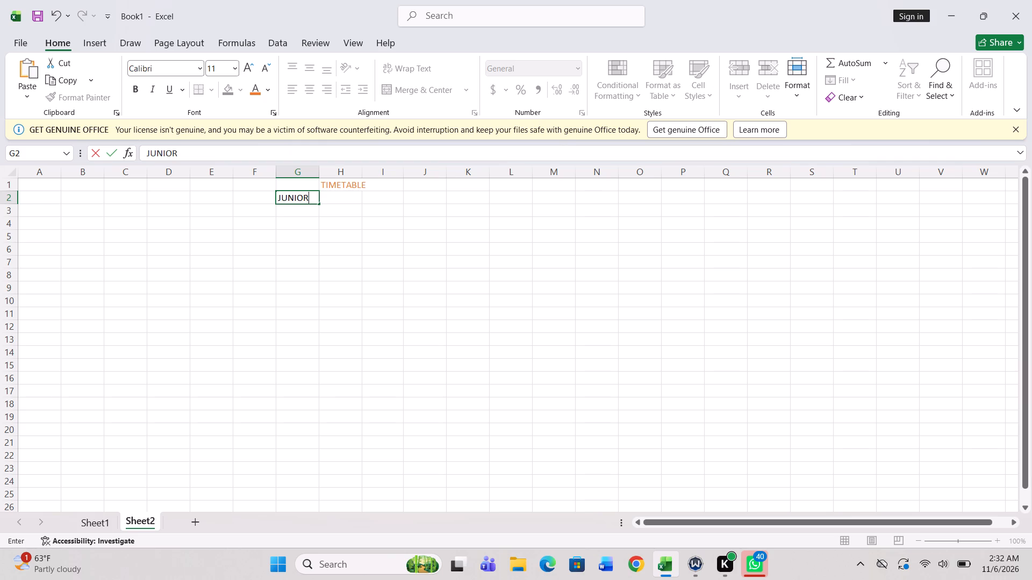
{"action": "key", "text": "space"}
{"action": "type", "text": "HIGH"}
{"action": "key", "text": "space"}
{"action": "type", "text": "S"}
{"action": "key", "text": "c"}
{"action": "type", "text": "HOOL"}
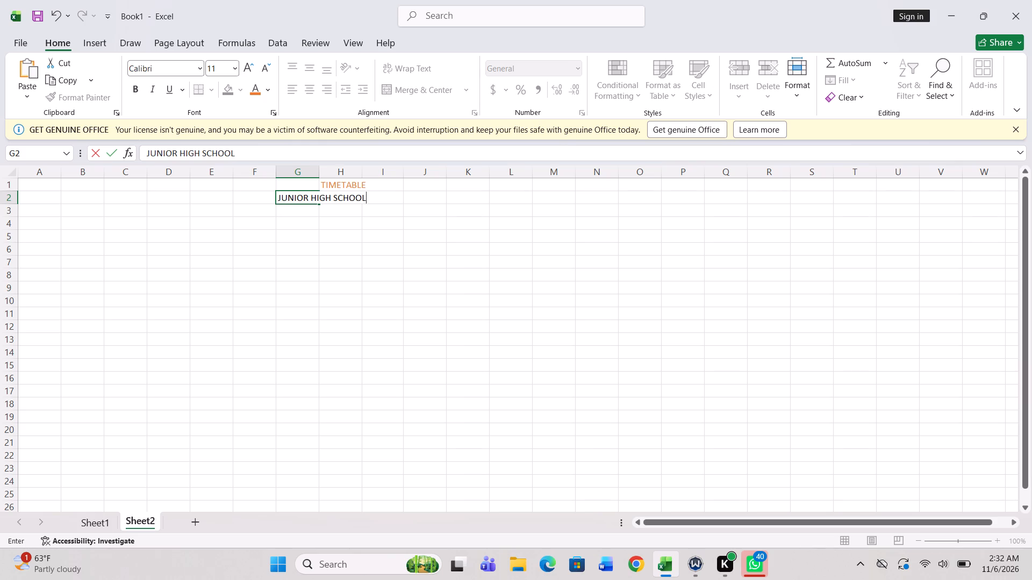
{"action": "key", "text": "space"}
{"action": "type", "text": "TIME TA"}
{"action": "type", "text": "BL"}
{"action": "key", "text": "e"}
Make the whole JUNIOR HIGH SCHOOL TIME TABLE subtitle in G2 bold.
{"action": "left_click_drag", "start_coordinate": [276, 197], "coordinate": [417, 196]}
{"action": "left_click", "coordinate": [137, 91]}
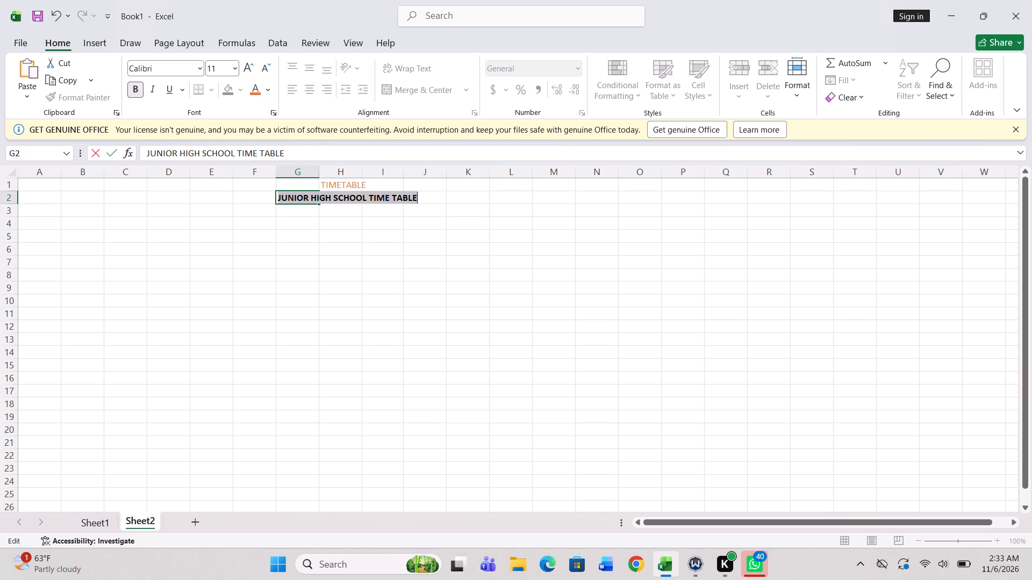
Enter the heading DAY in cell A4 to start the timetable.
{"action": "left_click", "coordinate": [44, 225]}
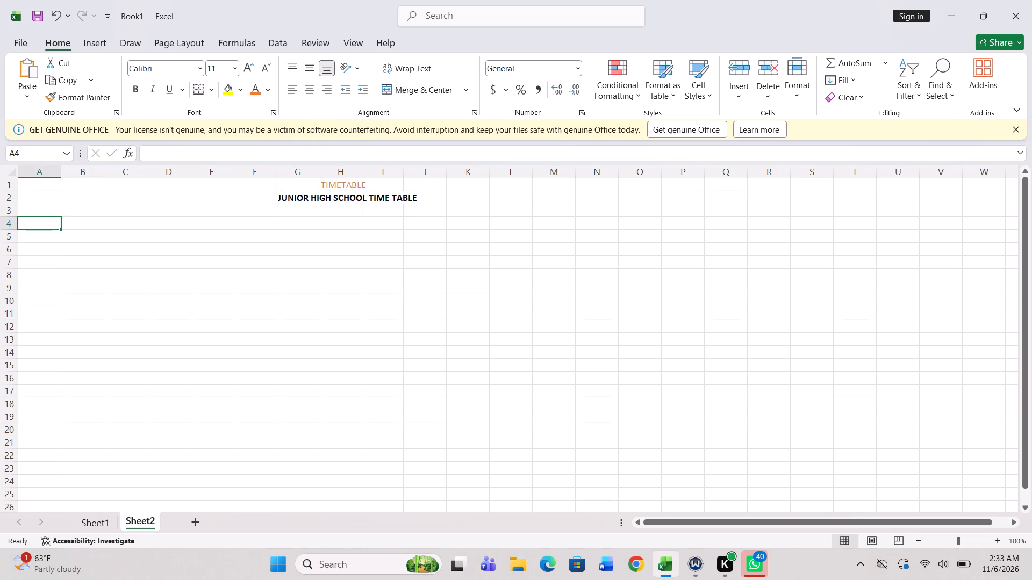
{"action": "key", "text": "d"}
{"action": "key", "text": "a"}
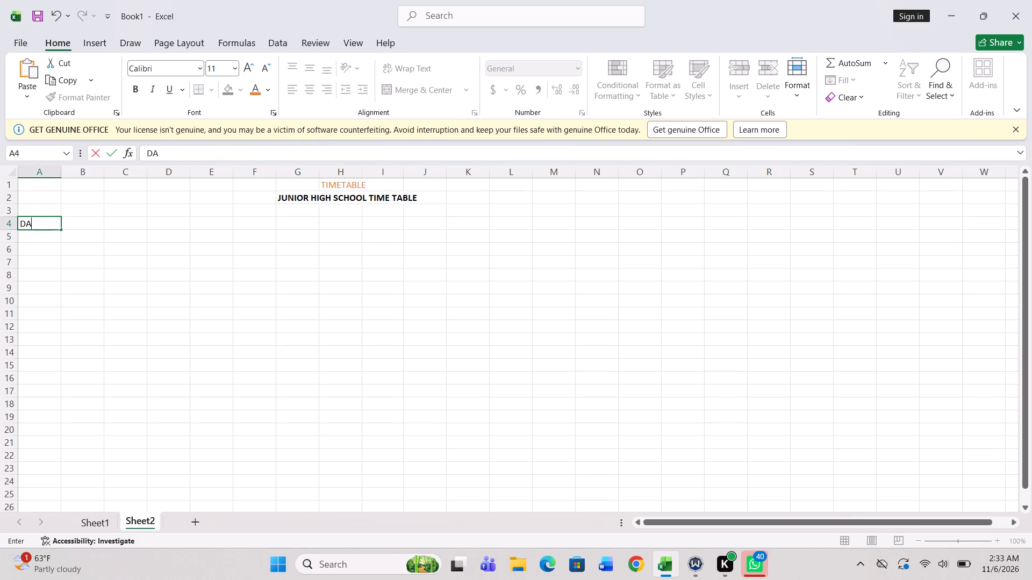
{"action": "key", "text": "y"}
Enter the heading TIME in cell B3.
{"action": "left_click", "coordinate": [71, 210]}
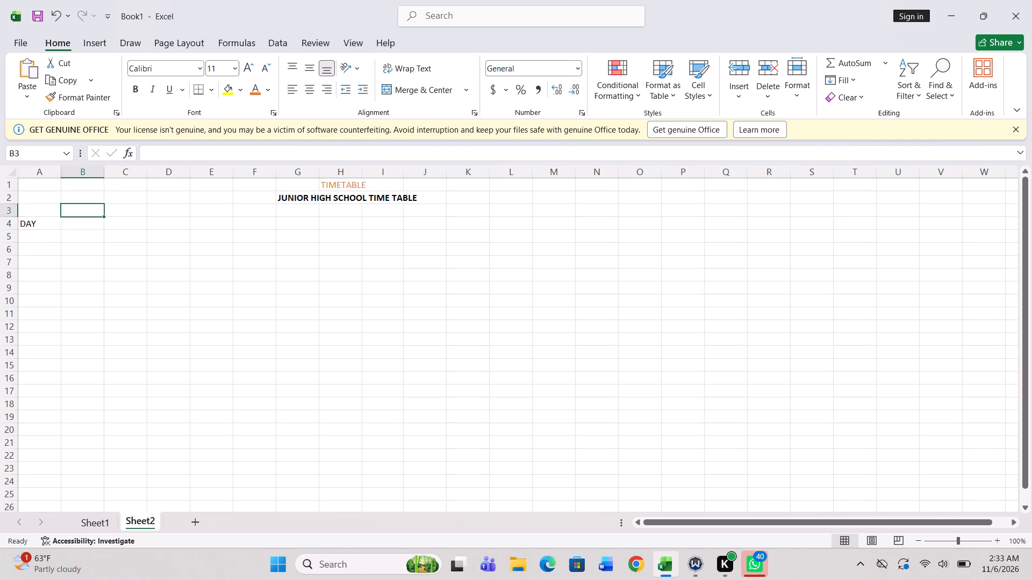
{"action": "type", "text": "TI"}
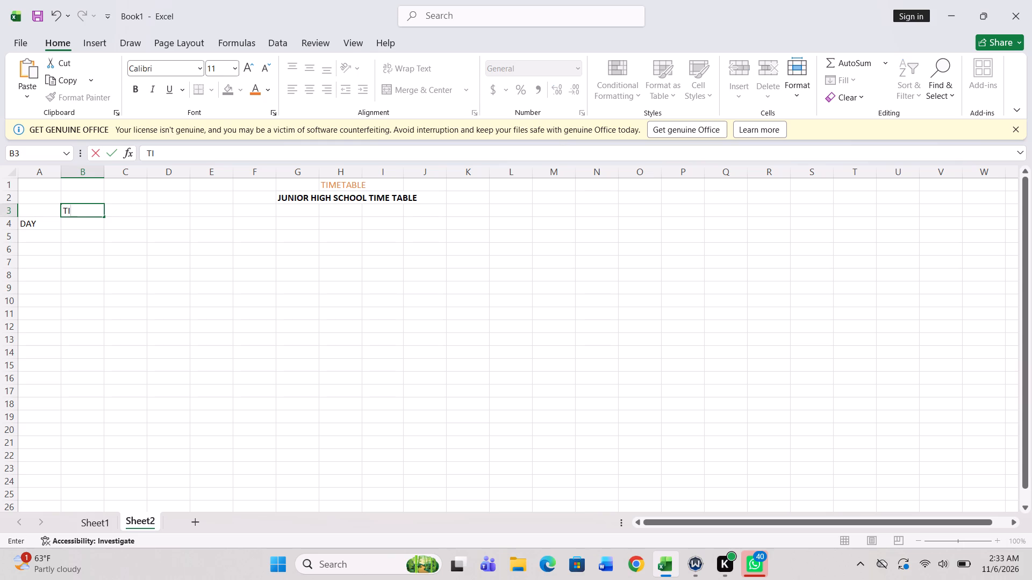
{"action": "type", "text": "ME"}
Clear the DAY heading from A4 and enter DAY in cell A5 instead.
{"action": "left_click", "coordinate": [44, 226]}
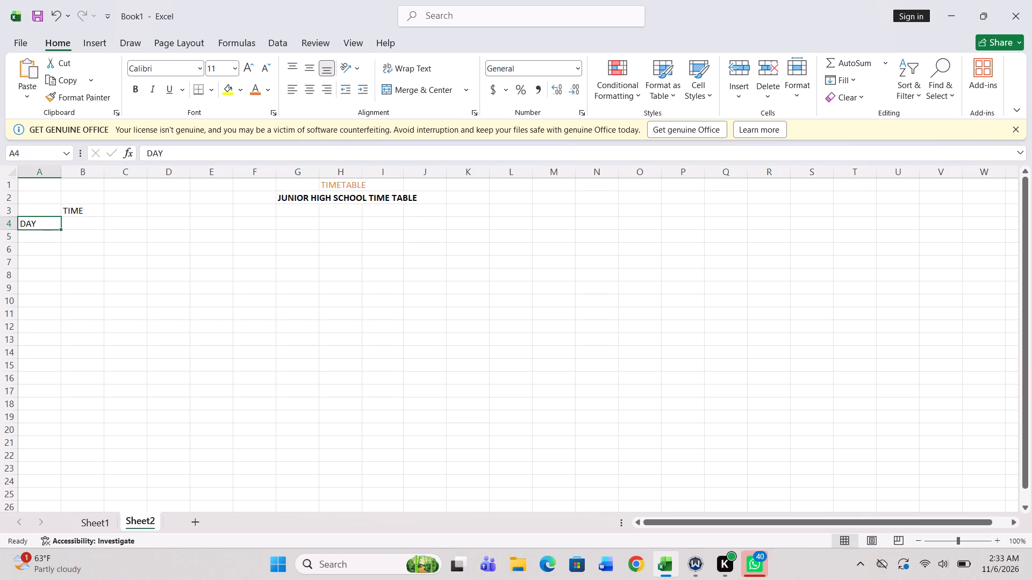
{"action": "key", "text": "BackSpace"}
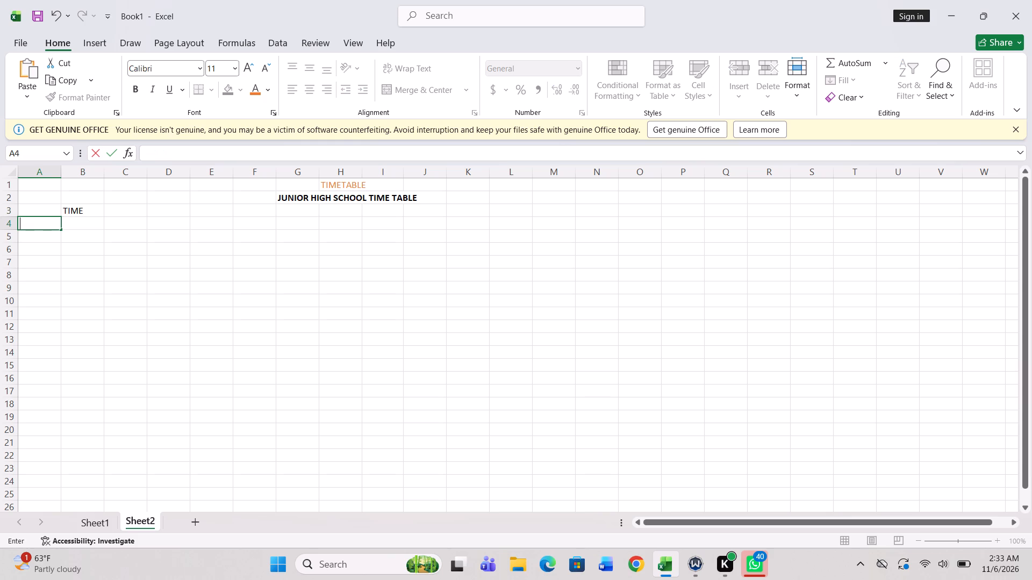
{"action": "left_click", "coordinate": [39, 244]}
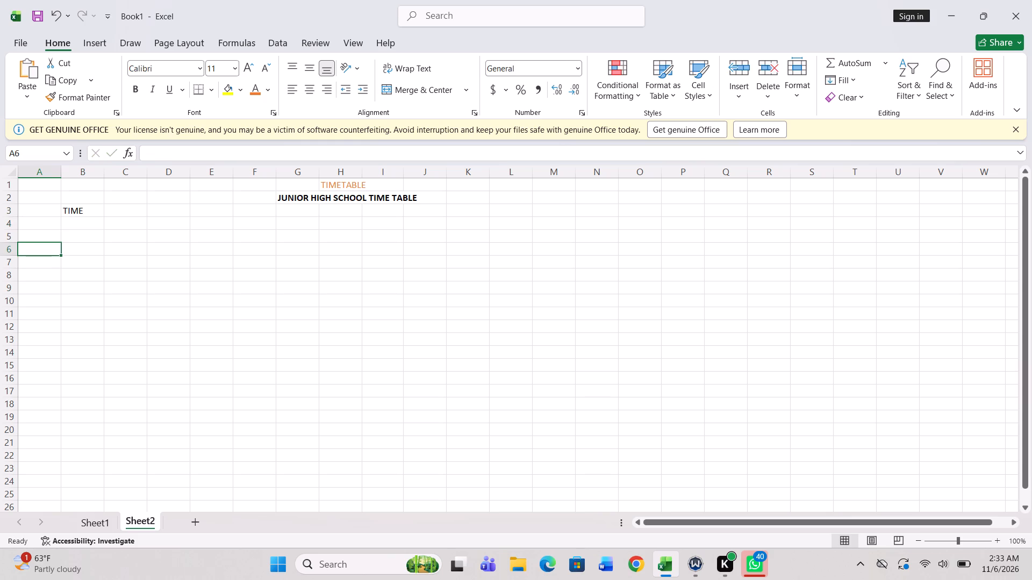
{"action": "left_click", "coordinate": [39, 237]}
{"action": "type", "text": "DAY"}
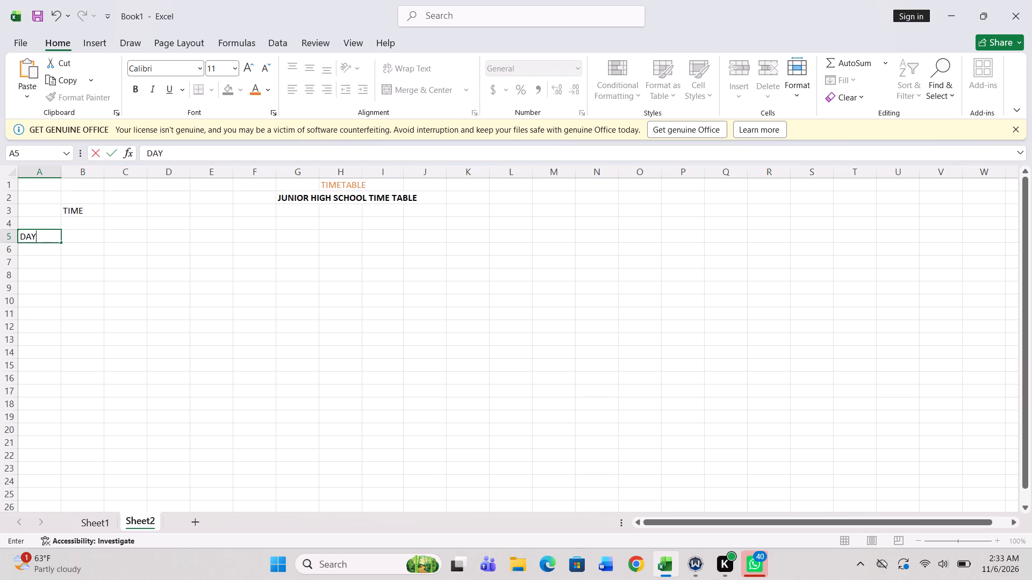
Make the TIME heading in B3 and the DAY heading in A5 bold.
{"action": "left_click_drag", "start_coordinate": [63, 212], "coordinate": [66, 212]}
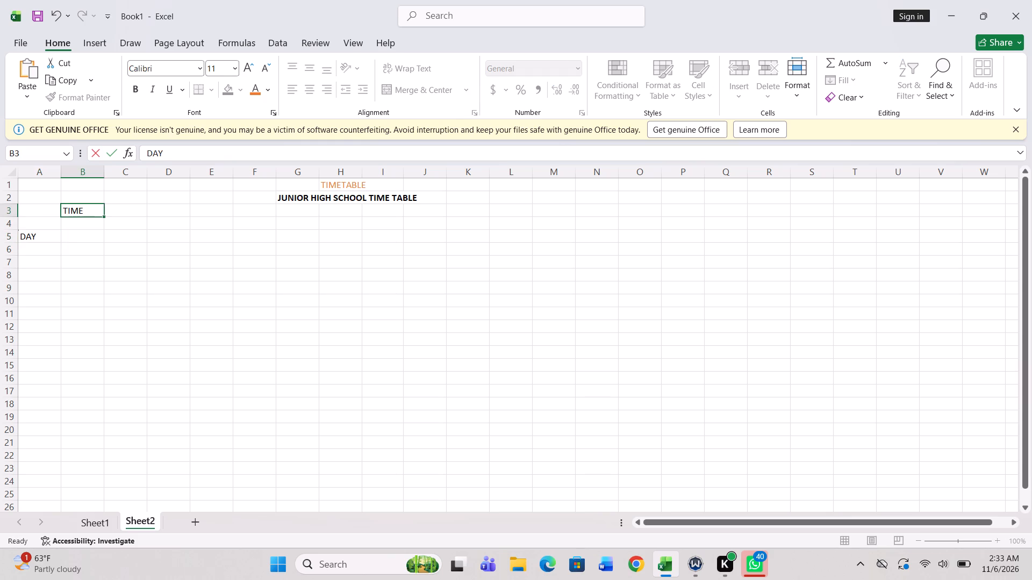
{"action": "left_click_drag", "start_coordinate": [66, 212], "coordinate": [76, 213]}
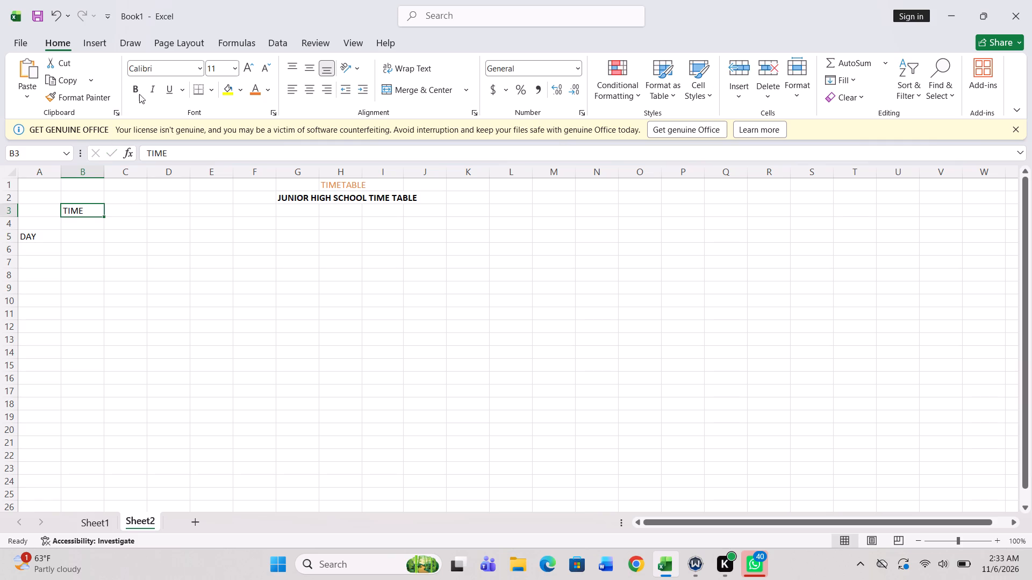
{"action": "left_click", "coordinate": [140, 88]}
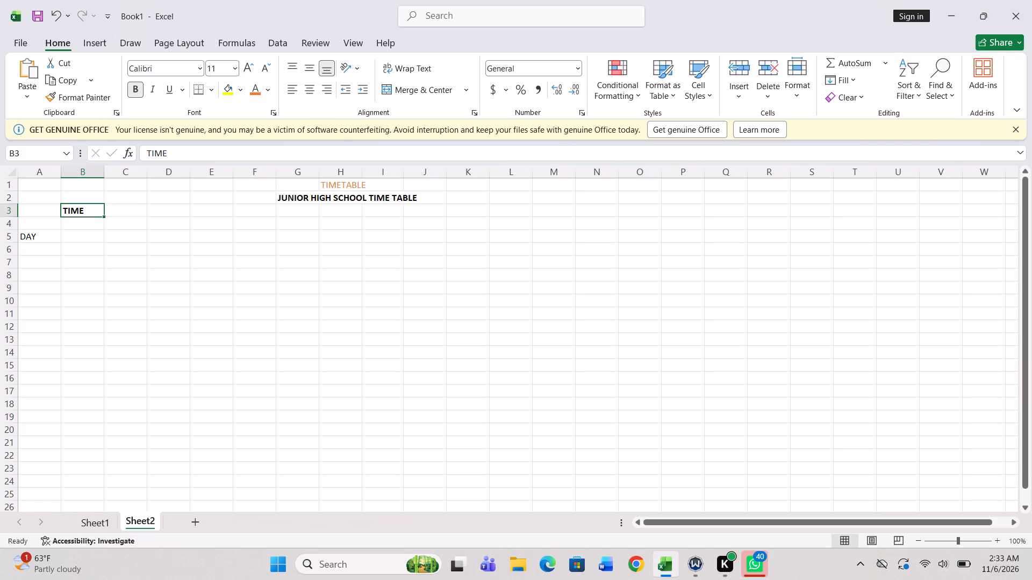
{"action": "left_click", "coordinate": [31, 242]}
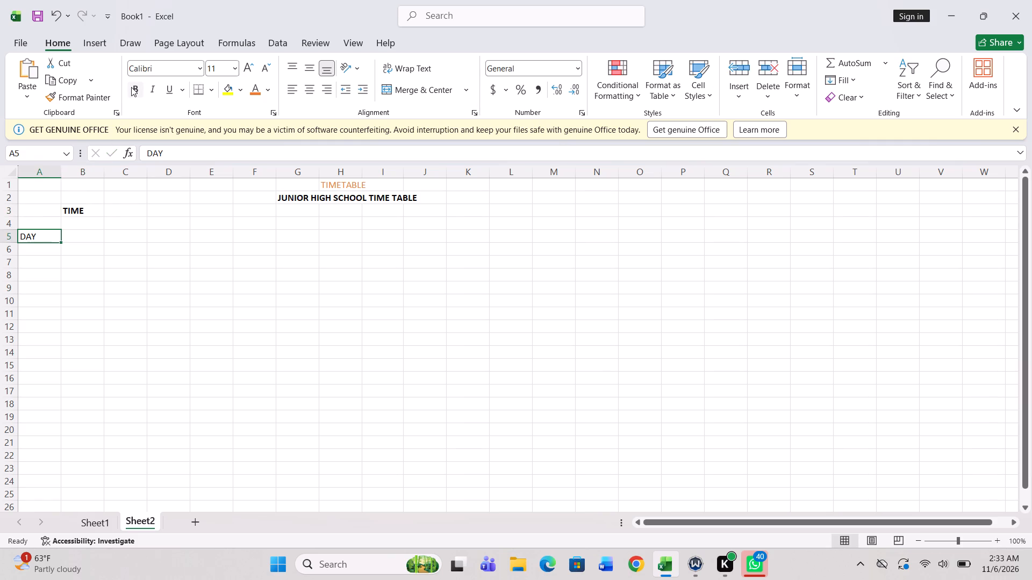
{"action": "left_click", "coordinate": [131, 87]}
List MONDAY, TUESDAY and WEDNESDAY in cells A6 to A8 under the DAY heading.
{"action": "left_click", "coordinate": [31, 251]}
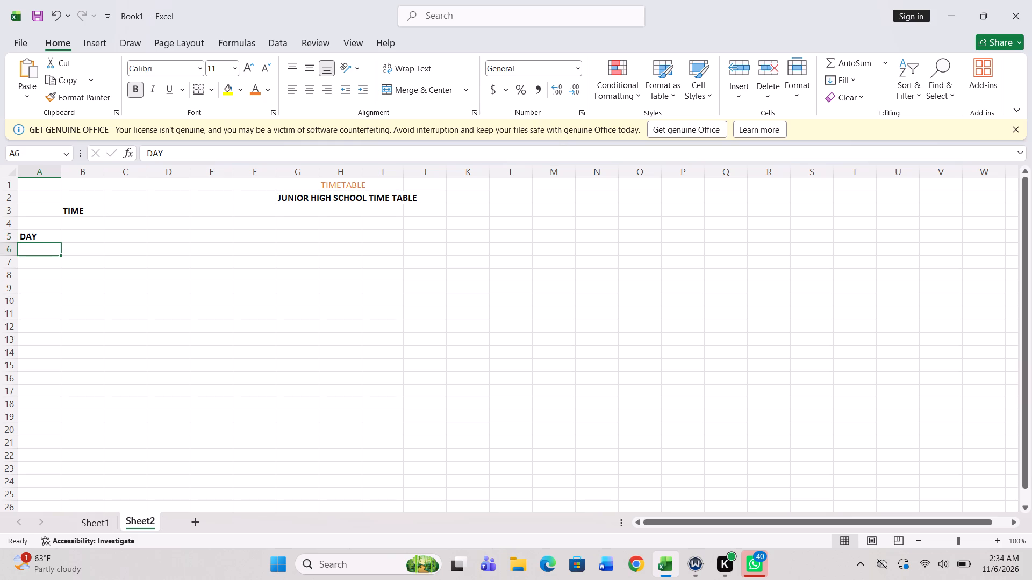
{"action": "type", "text": "MO"}
{"action": "key", "text": "n"}
{"action": "type", "text": "DAY"}
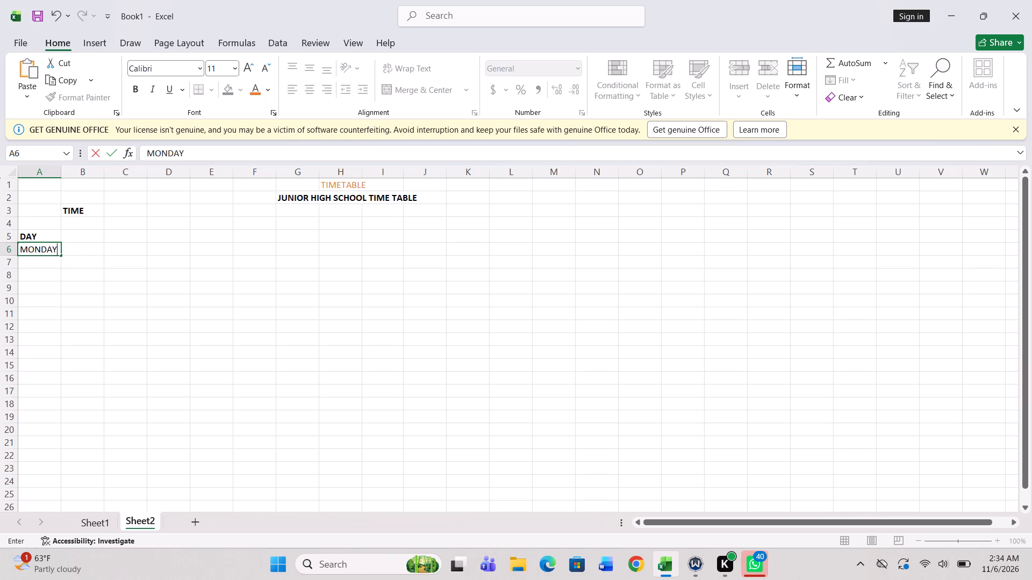
{"action": "left_click", "coordinate": [38, 262]}
{"action": "type", "text": "TUESDAT"}
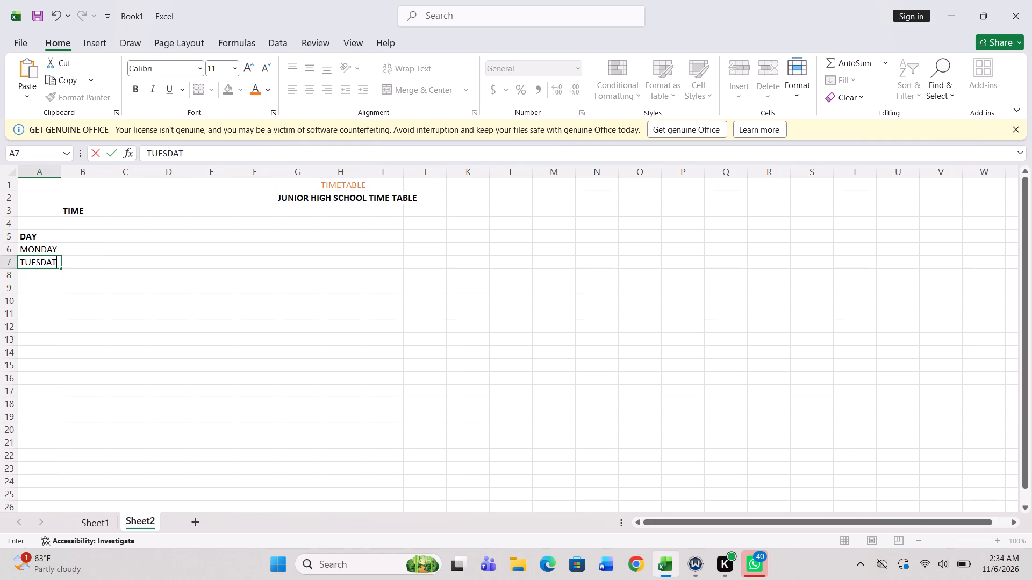
{"action": "key", "text": "BackSpace"}
{"action": "key", "text": "y"}
{"action": "left_click", "coordinate": [41, 279]}
{"action": "type", "text": "WEDNESDA"}
{"action": "key", "text": "y"}
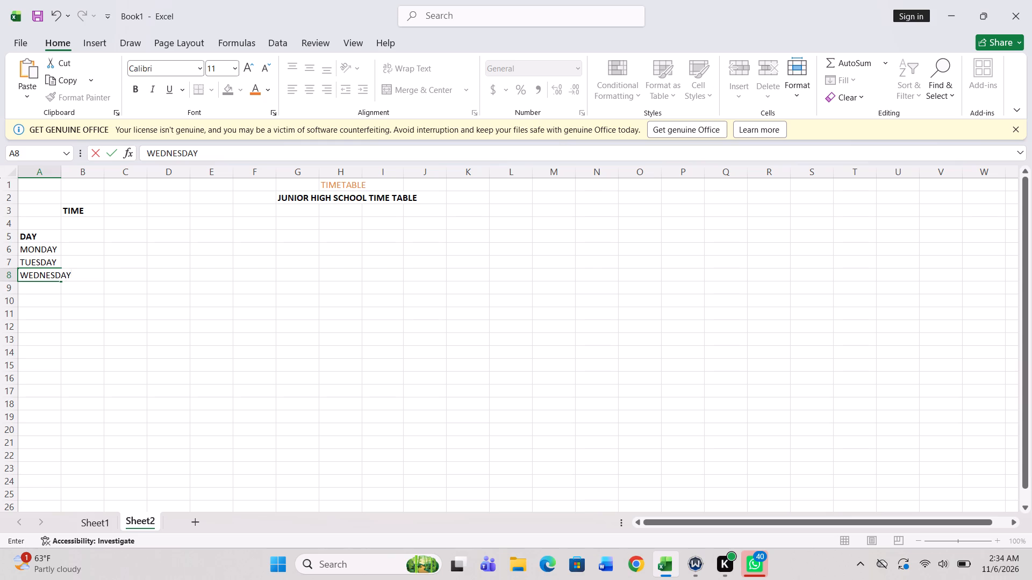
Continue the day list with THURSDAY, FRIDAY and SATURDAY in cells A9 to A11.
{"action": "left_click", "coordinate": [35, 296]}
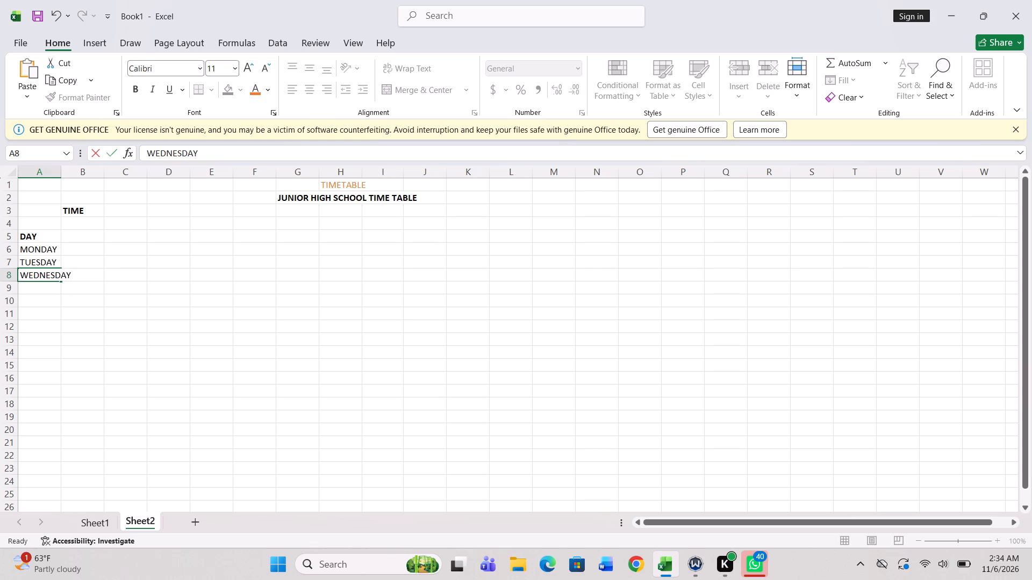
{"action": "left_click", "coordinate": [36, 291]}
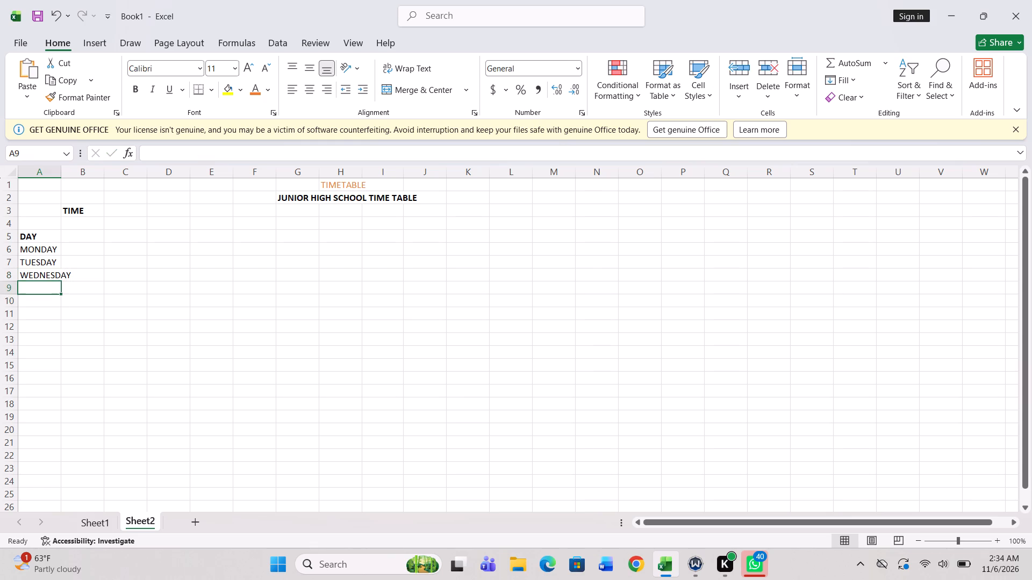
{"action": "type", "text": "TH"}
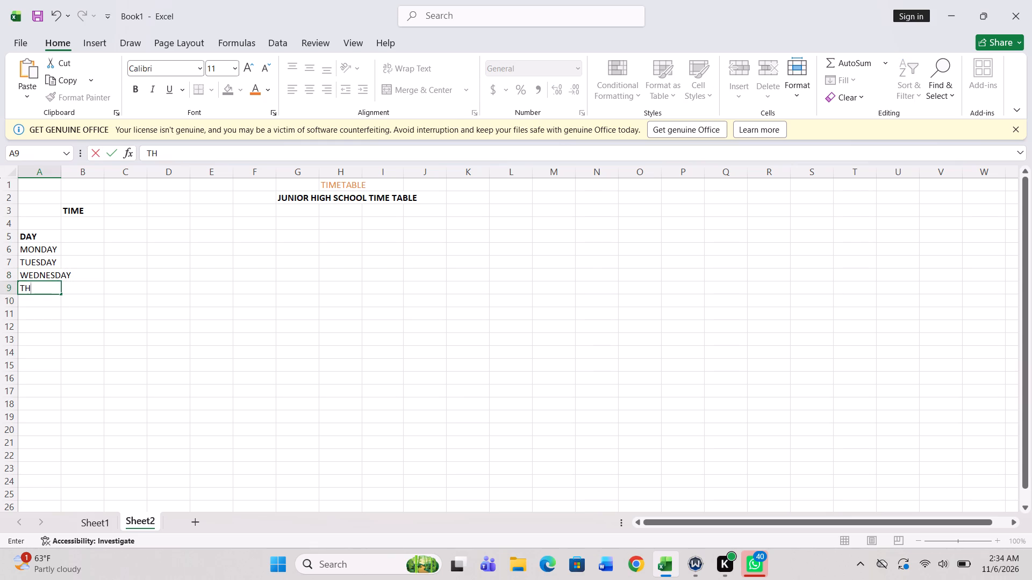
{"action": "type", "text": "URSDA"}
{"action": "key", "text": "y"}
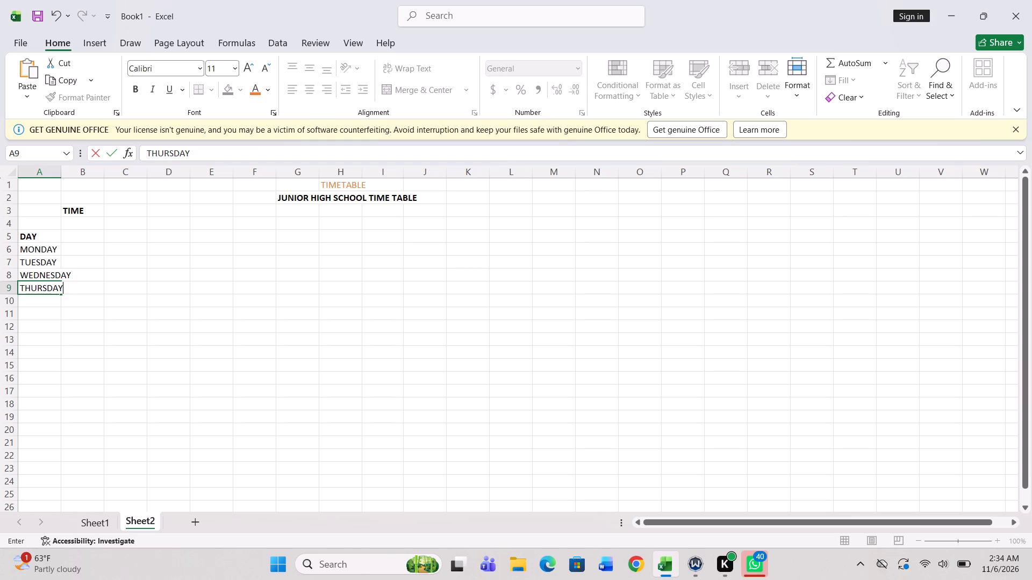
{"action": "left_click", "coordinate": [48, 302]}
{"action": "type", "text": "FRIDAY"}
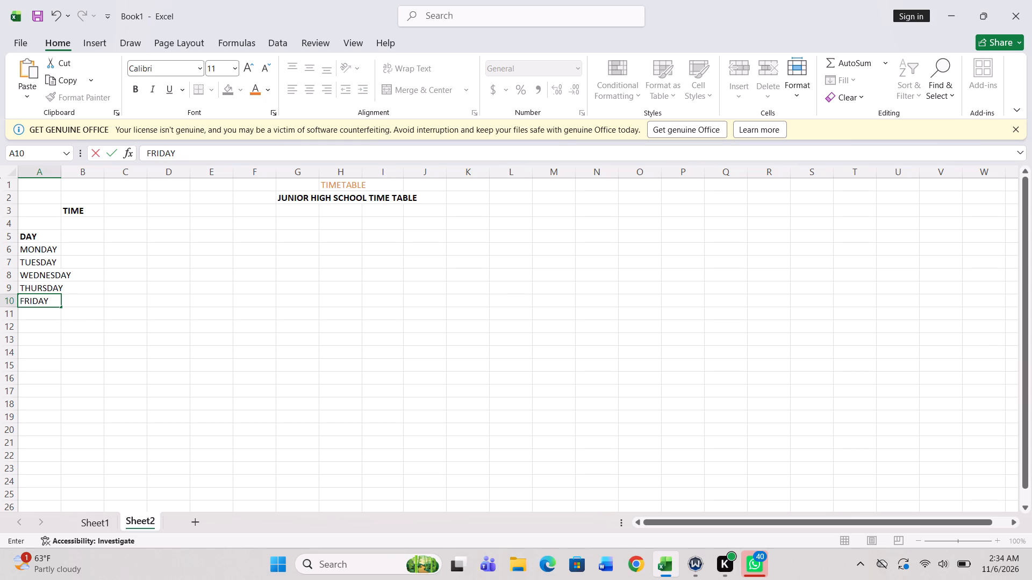
{"action": "left_click", "coordinate": [50, 316]}
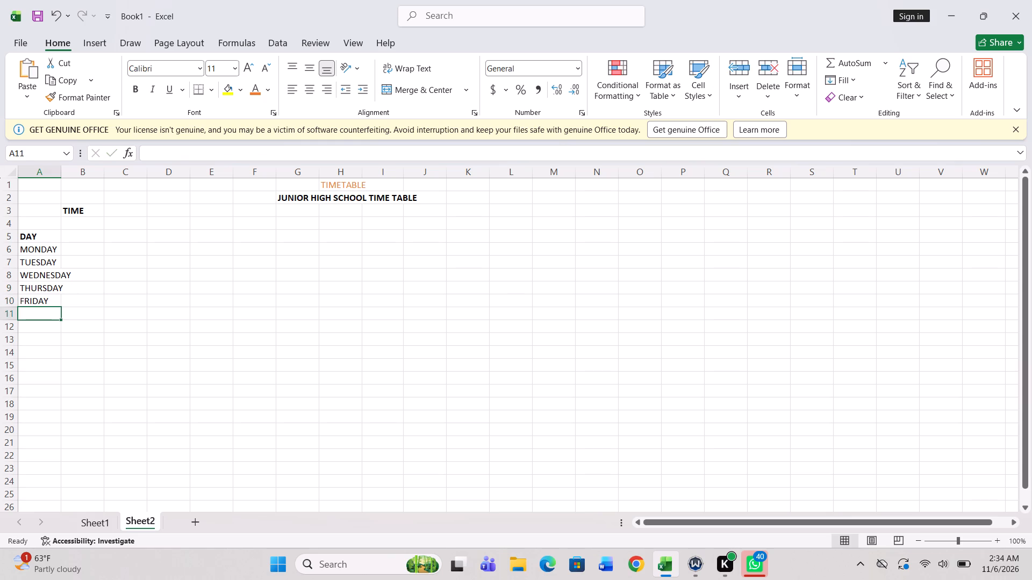
{"action": "type", "text": "SA"}
{"action": "key", "text": "t"}
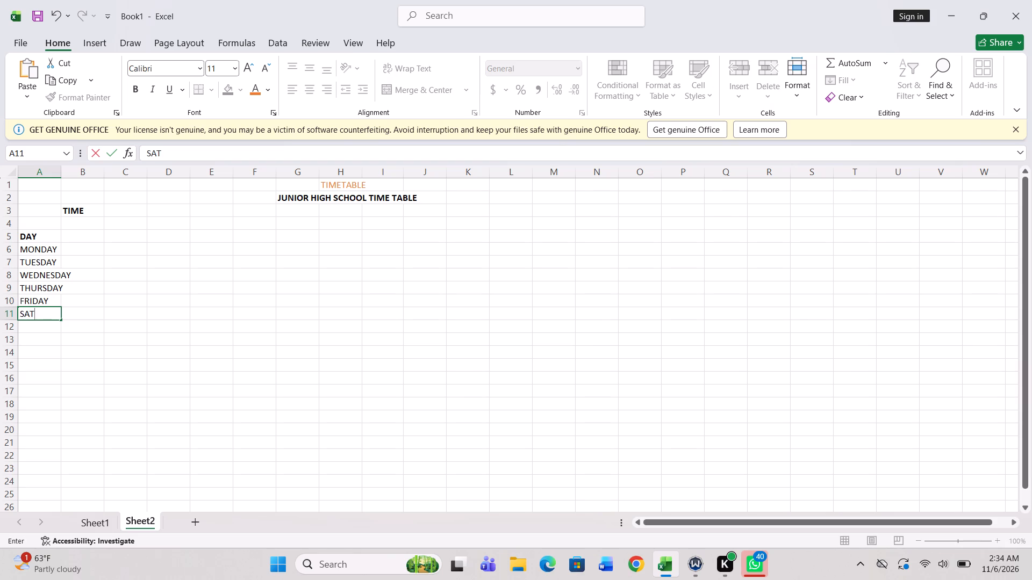
{"action": "type", "text": "URDAT"}
{"action": "key", "text": "BackSpace"}
{"action": "key", "text": "y"}
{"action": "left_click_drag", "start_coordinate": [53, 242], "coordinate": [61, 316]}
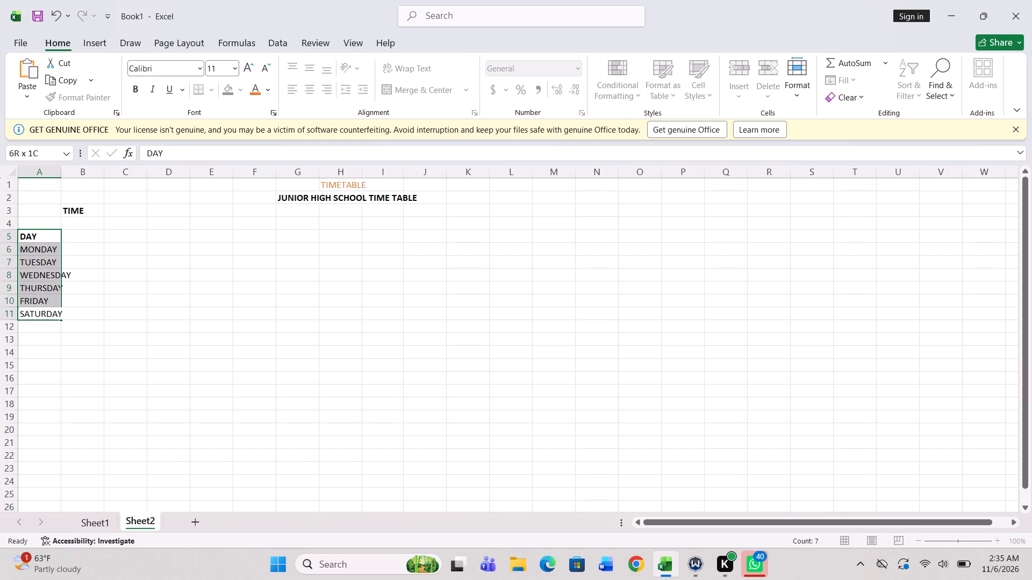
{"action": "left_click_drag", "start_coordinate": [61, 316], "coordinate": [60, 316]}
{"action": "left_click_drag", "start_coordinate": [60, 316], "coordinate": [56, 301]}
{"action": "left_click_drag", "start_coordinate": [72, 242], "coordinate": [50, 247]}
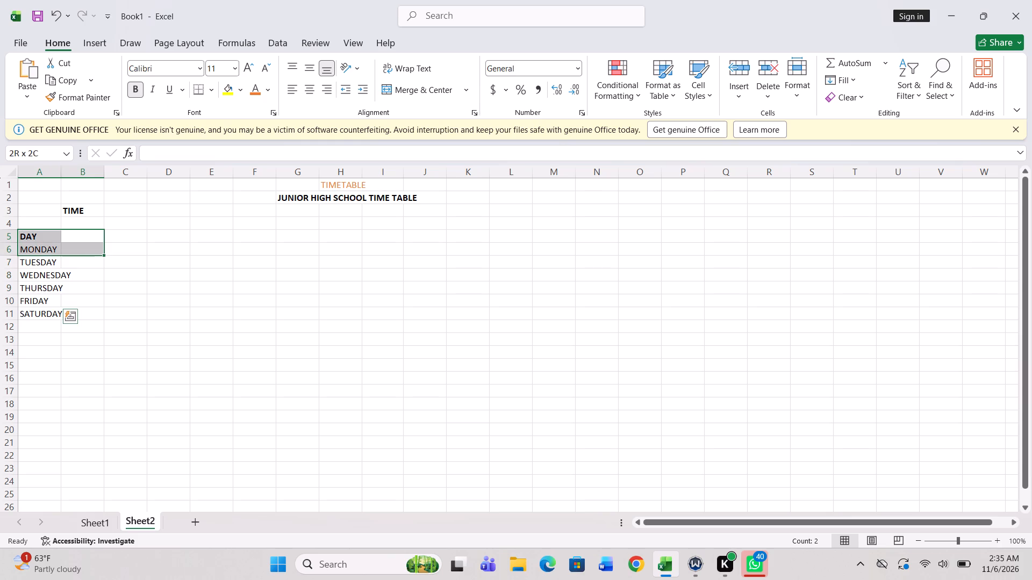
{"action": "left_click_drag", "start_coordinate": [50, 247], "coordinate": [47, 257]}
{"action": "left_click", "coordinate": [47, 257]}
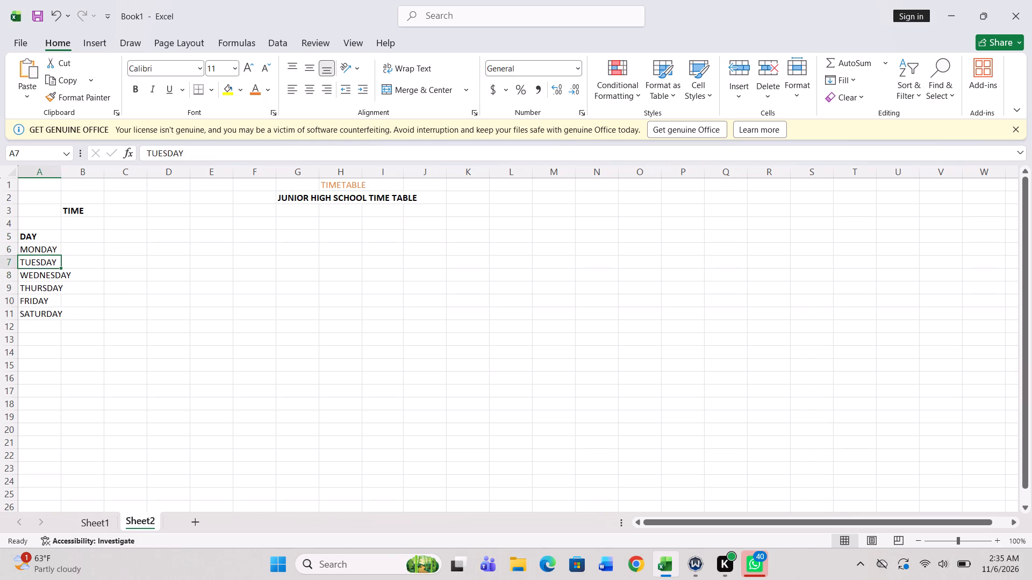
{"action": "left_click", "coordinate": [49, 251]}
Widen column A so that the longest day name, WEDNESDAY, fits inside its cell.
{"action": "left_click_drag", "start_coordinate": [61, 178], "coordinate": [76, 180]}
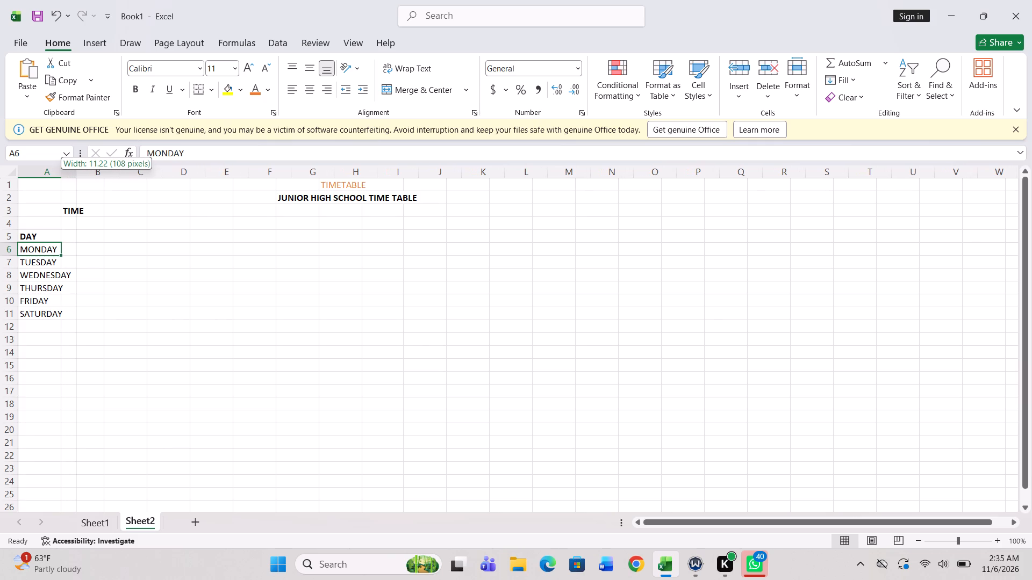
{"action": "left_click_drag", "start_coordinate": [76, 180], "coordinate": [74, 180]}
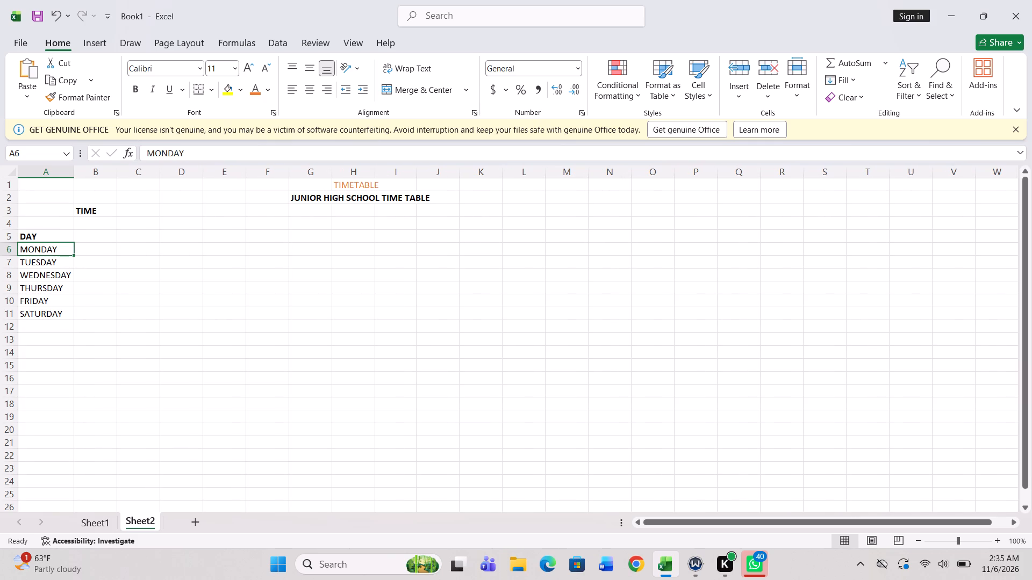
Colour the day names MONDAY to SATURDAY in cells A6 to A11 orange.
{"action": "left_click_drag", "start_coordinate": [49, 251], "coordinate": [66, 286]}
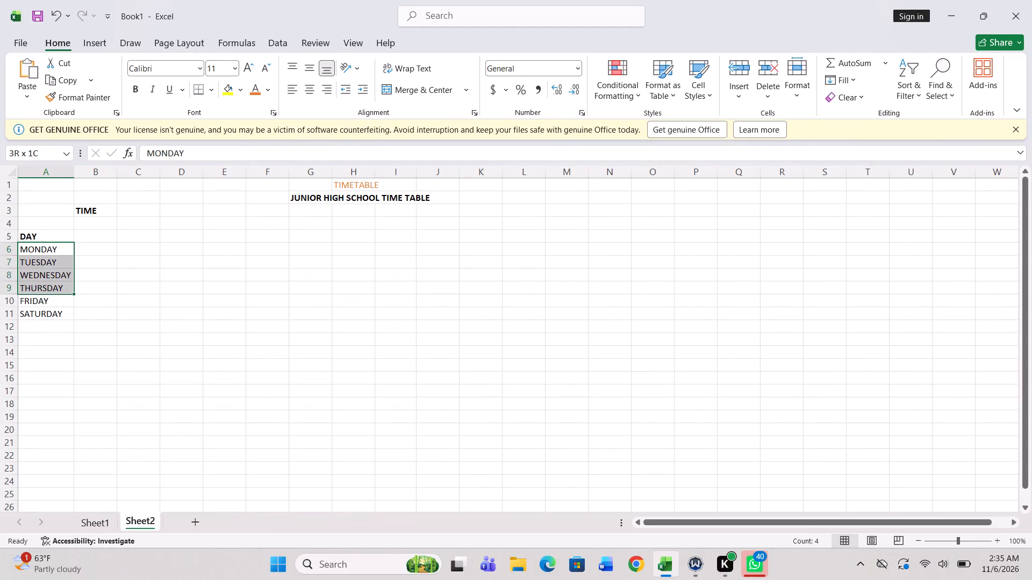
{"action": "left_click_drag", "start_coordinate": [66, 286], "coordinate": [65, 304]}
{"action": "left_click", "coordinate": [55, 243]}
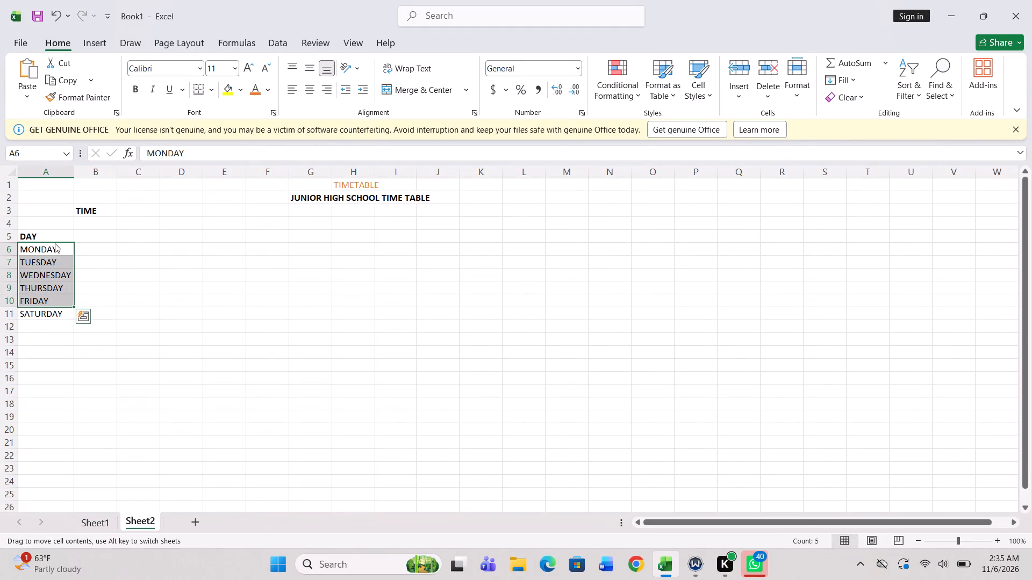
{"action": "left_click_drag", "start_coordinate": [22, 247], "coordinate": [44, 248]}
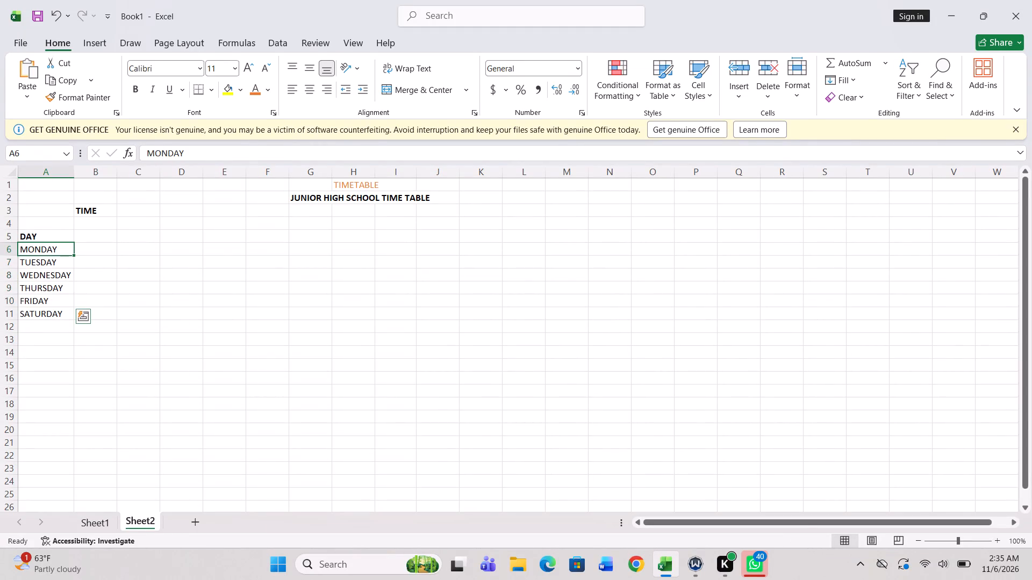
{"action": "left_click_drag", "start_coordinate": [44, 248], "coordinate": [68, 315]}
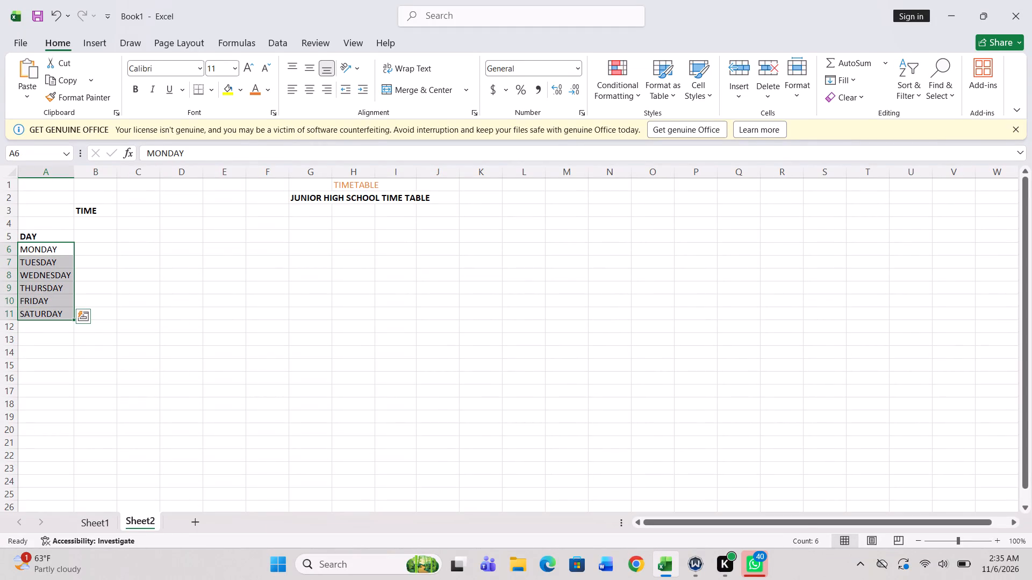
{"action": "left_click", "coordinate": [259, 91]}
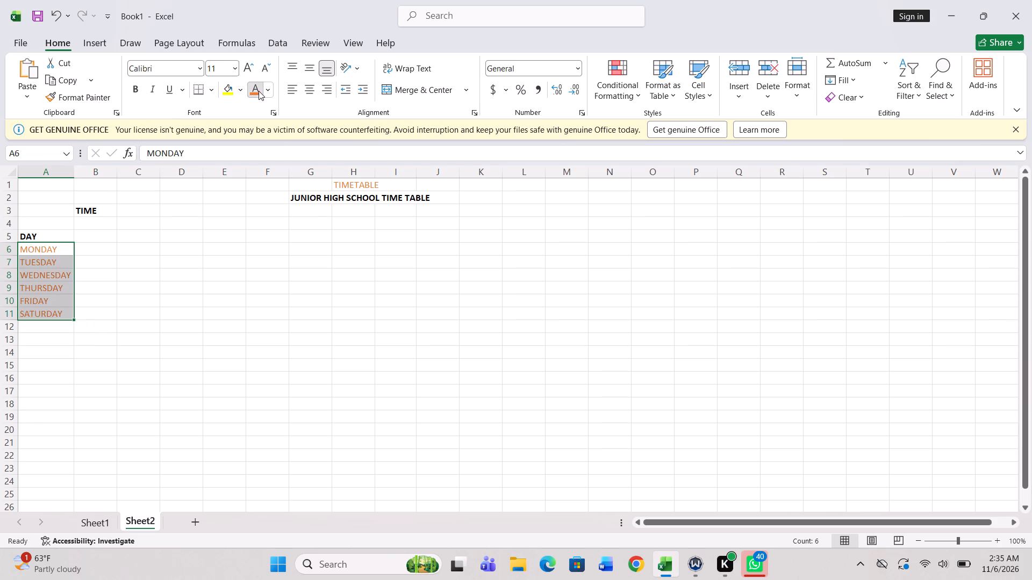
{"action": "left_click", "coordinate": [268, 91]}
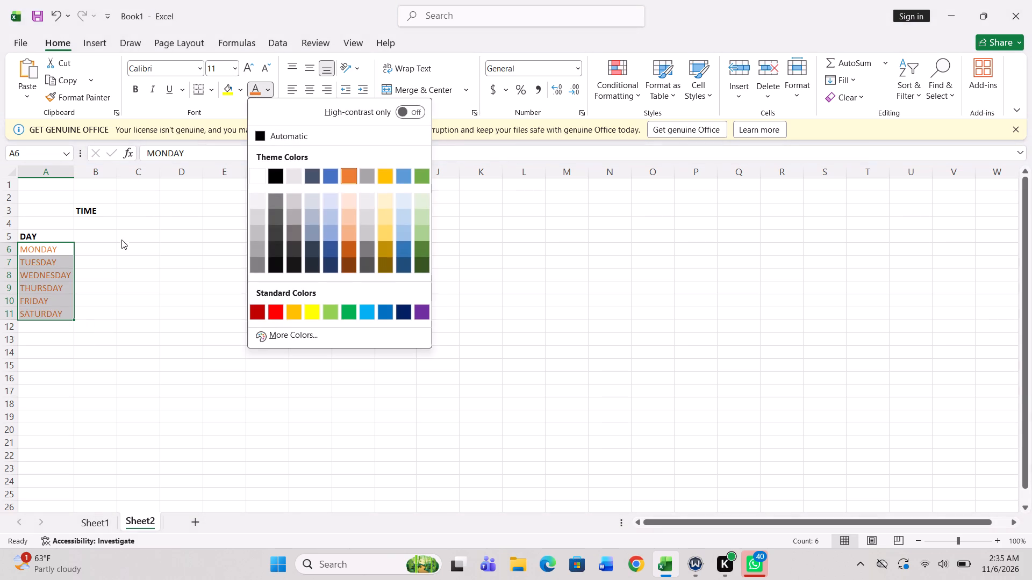
{"action": "left_click", "coordinate": [121, 240]}
Enter 6.00- in cell B4, under the TIME heading, as the start of the first period.
{"action": "left_click", "coordinate": [109, 208]}
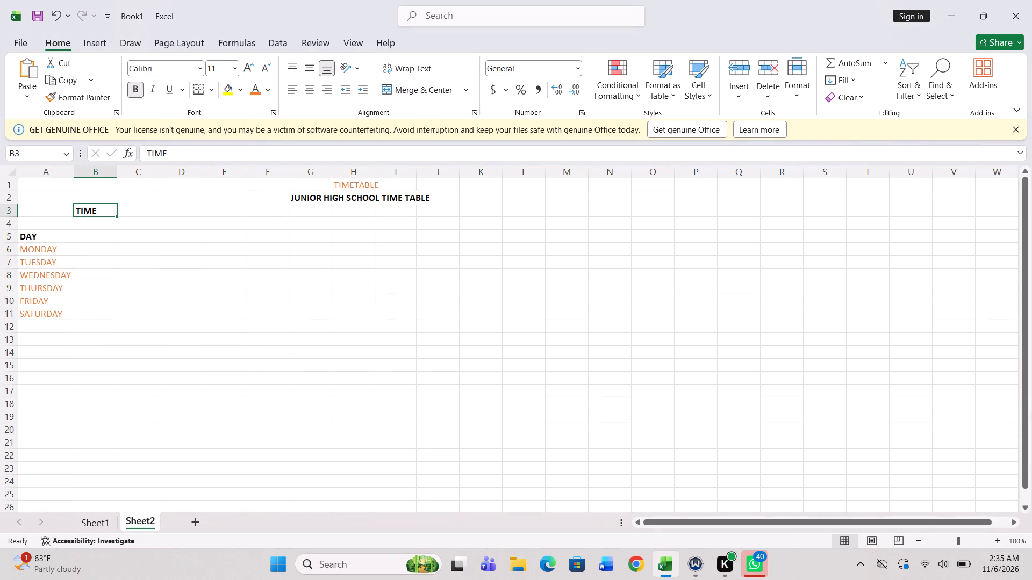
{"action": "left_click", "coordinate": [103, 222]}
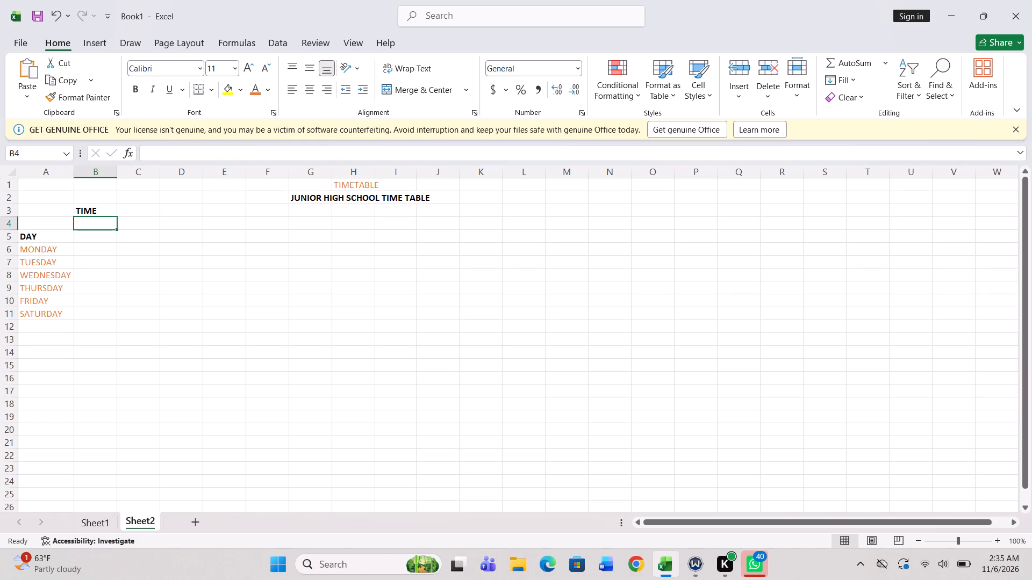
{"action": "key", "text": "6"}
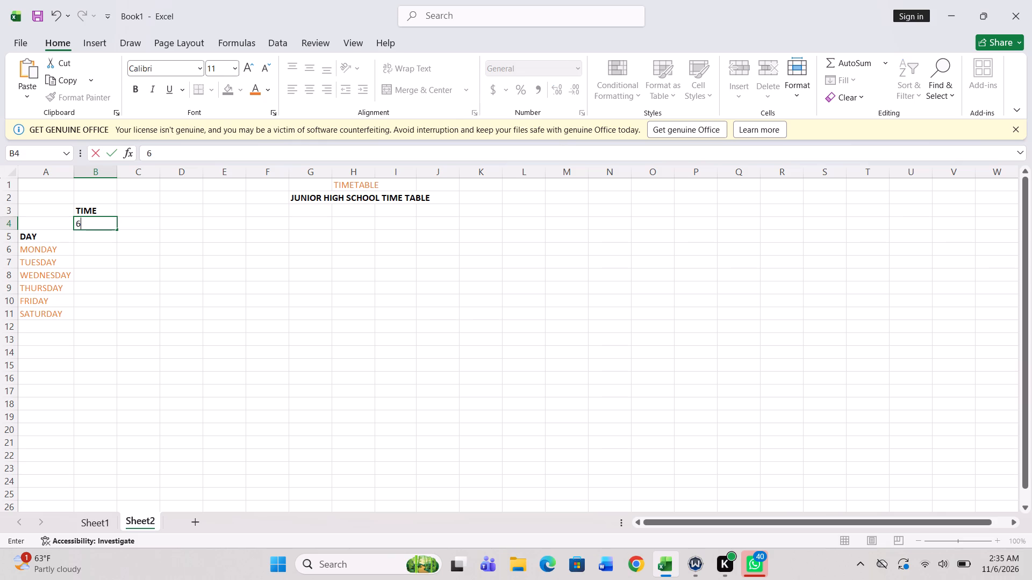
{"action": "type", "text": ".00"}
{"action": "key", "text": "minus"}
Enter 7.00AM in cell B5 as the end of the first period.
{"action": "left_click", "coordinate": [88, 241]}
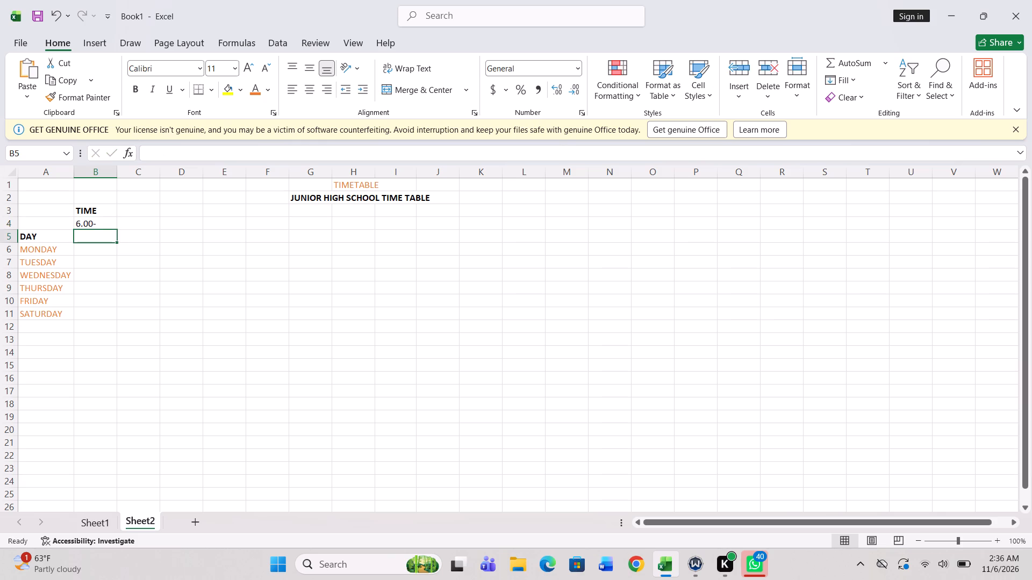
{"action": "key", "text": "7"}
{"action": "key", "text": "period"}
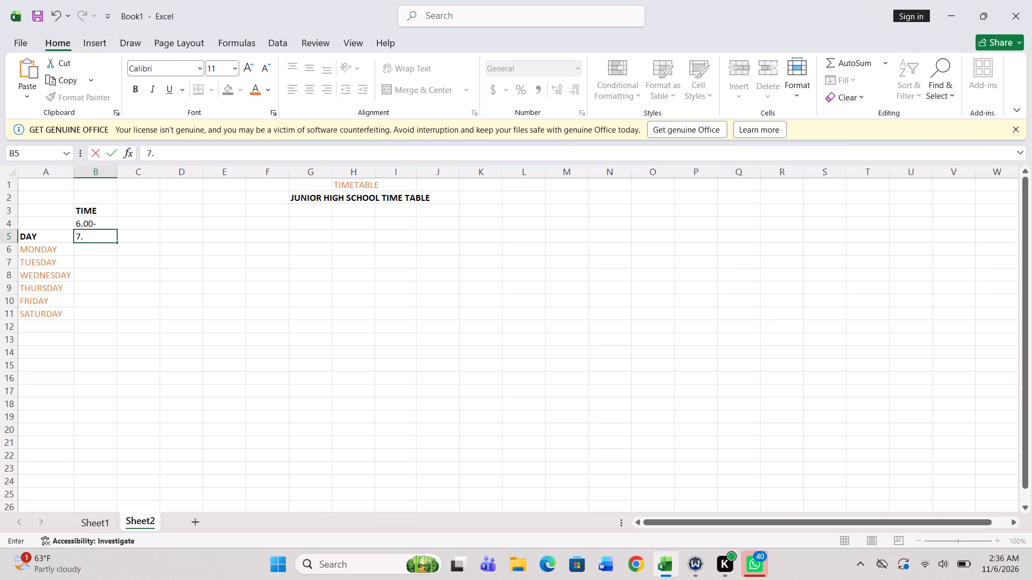
{"action": "key", "text": "period"}
{"action": "key", "text": "BackSpace"}
{"action": "type", "text": "OO"}
{"action": "key", "text": "BackSpace"}
{"action": "key", "text": "BackSpace"}
{"action": "type", "text": "00"}
{"action": "type", "text": "AM"}
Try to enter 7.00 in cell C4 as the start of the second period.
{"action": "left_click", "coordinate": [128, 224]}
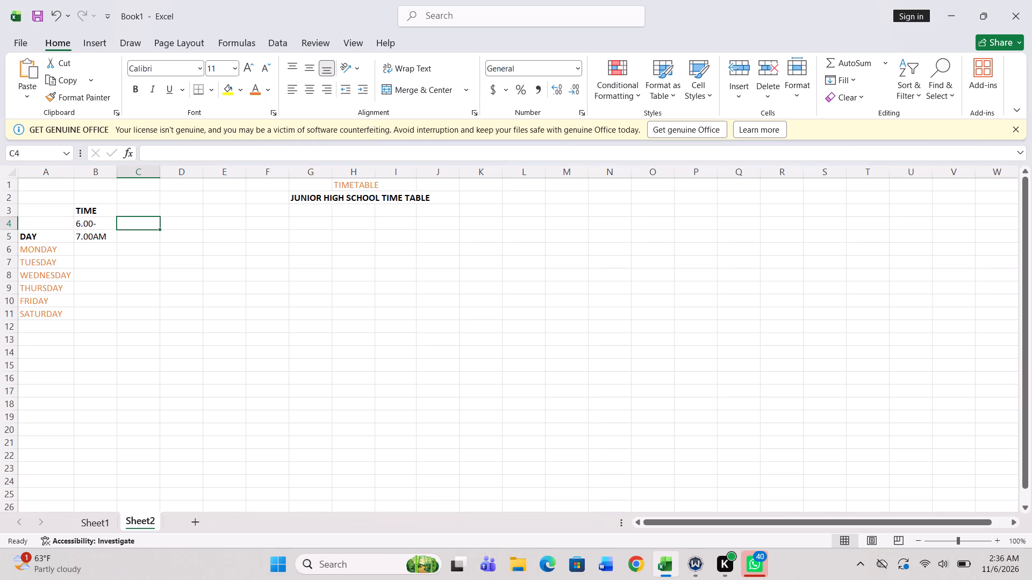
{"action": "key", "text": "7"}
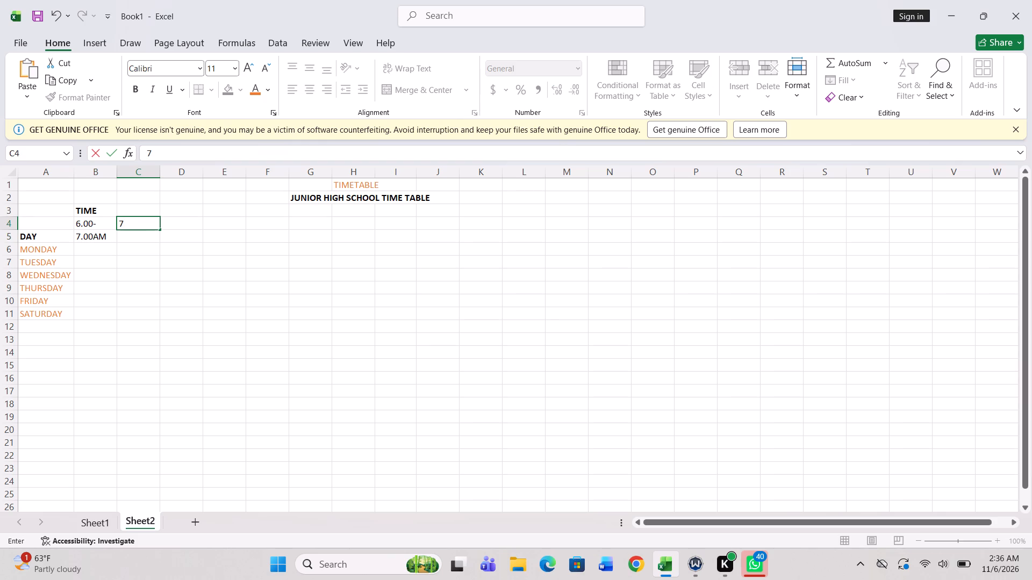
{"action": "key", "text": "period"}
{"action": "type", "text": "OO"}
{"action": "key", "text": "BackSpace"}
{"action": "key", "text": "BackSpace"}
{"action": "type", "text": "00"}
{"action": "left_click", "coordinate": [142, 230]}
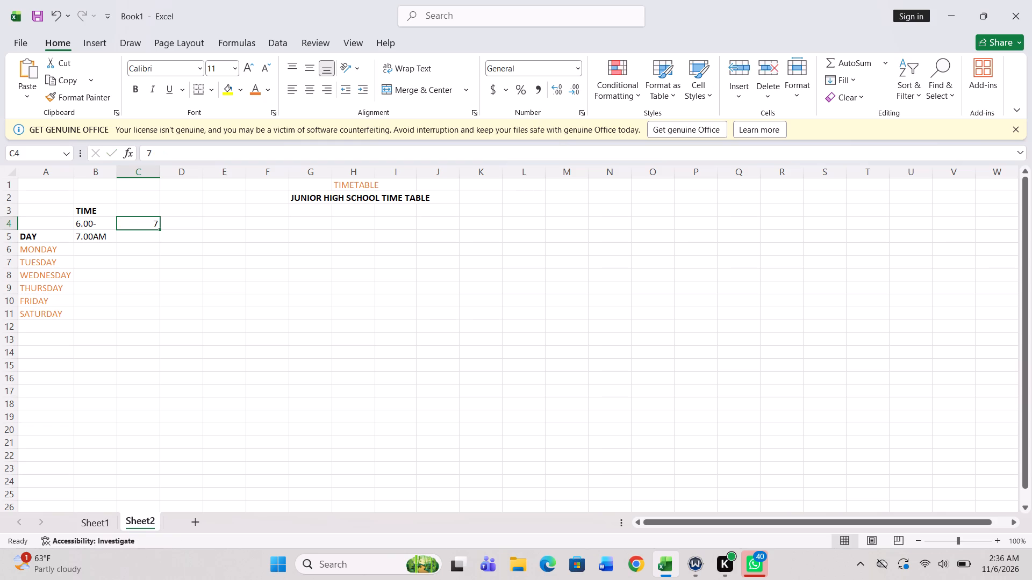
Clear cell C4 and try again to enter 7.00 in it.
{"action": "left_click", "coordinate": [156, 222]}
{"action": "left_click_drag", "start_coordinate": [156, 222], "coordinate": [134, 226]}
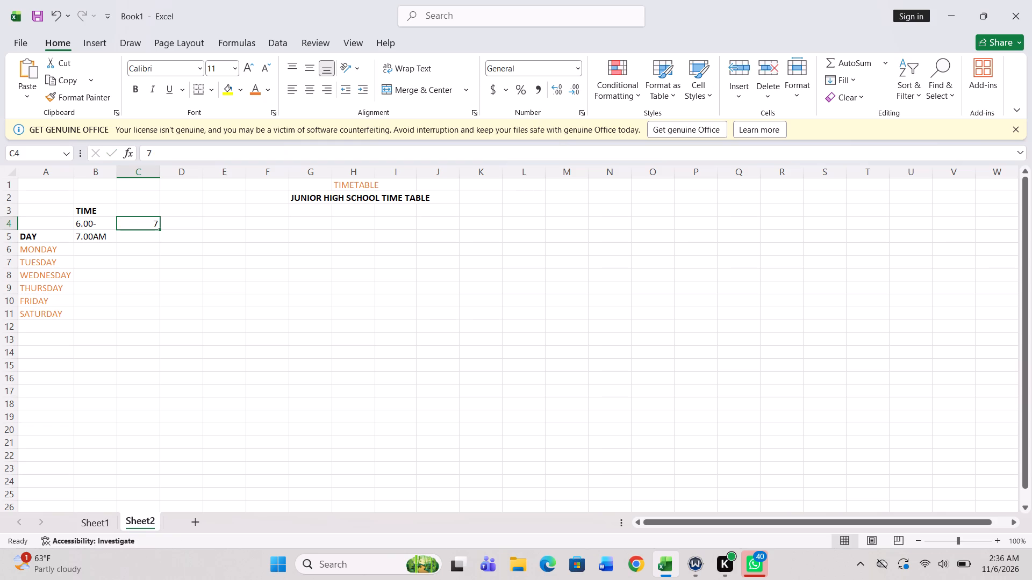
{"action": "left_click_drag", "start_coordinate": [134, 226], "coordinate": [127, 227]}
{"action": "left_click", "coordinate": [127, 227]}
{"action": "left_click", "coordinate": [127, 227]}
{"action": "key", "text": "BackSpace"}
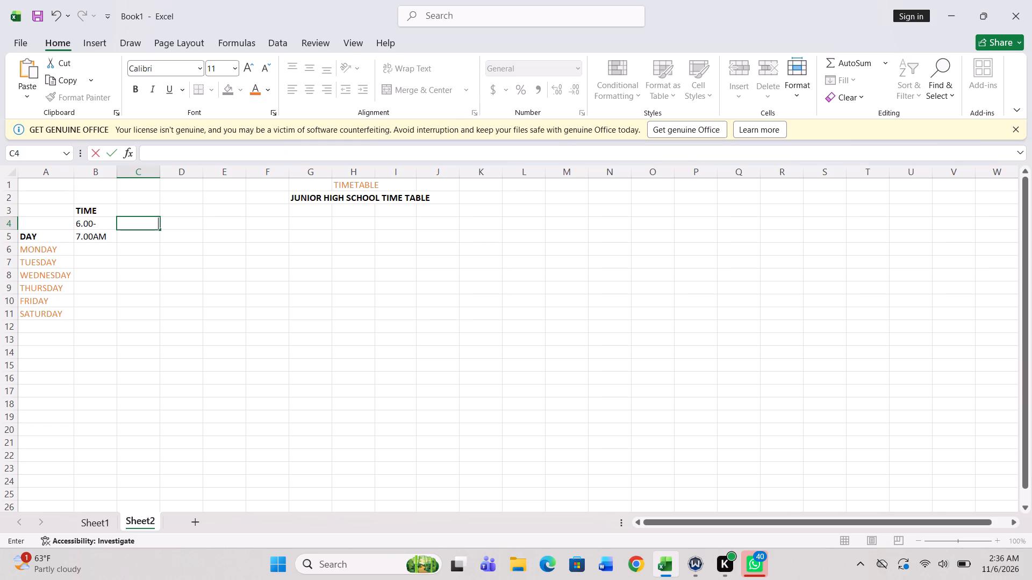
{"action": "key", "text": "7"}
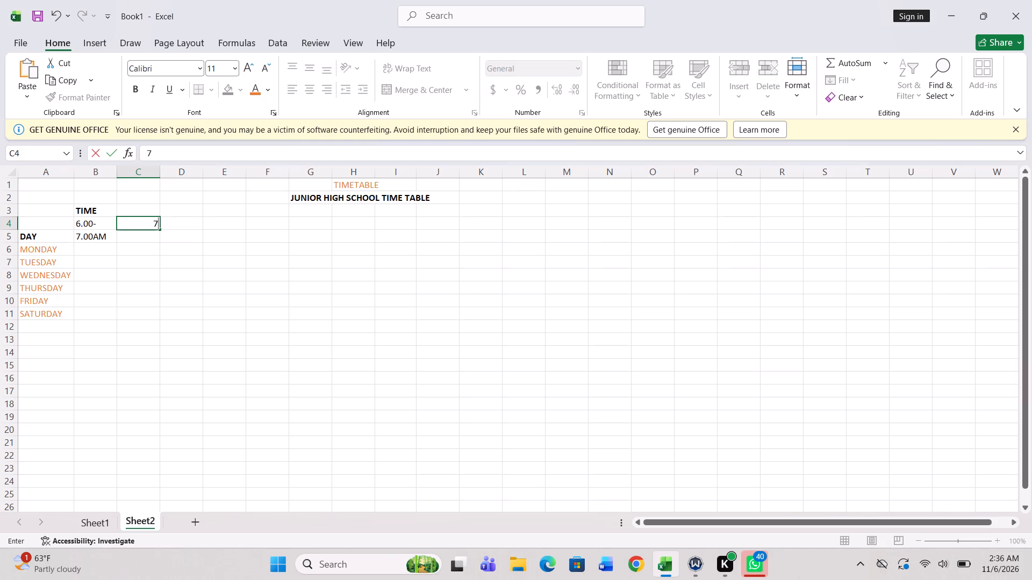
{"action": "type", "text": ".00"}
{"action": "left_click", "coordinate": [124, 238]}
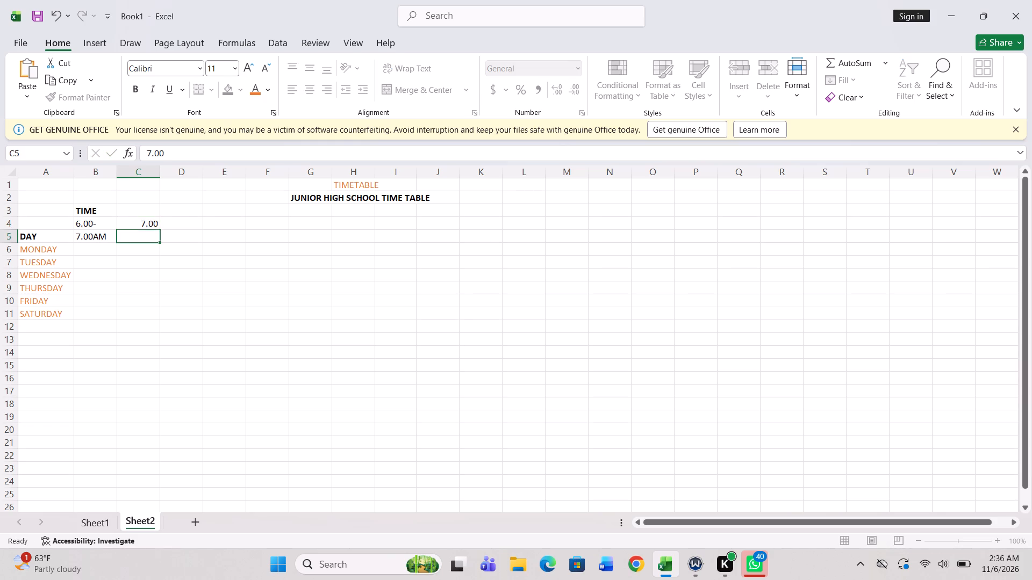
Replace the content of cell C4 with 7.00AM as the start of the second period.
{"action": "left_click", "coordinate": [149, 224]}
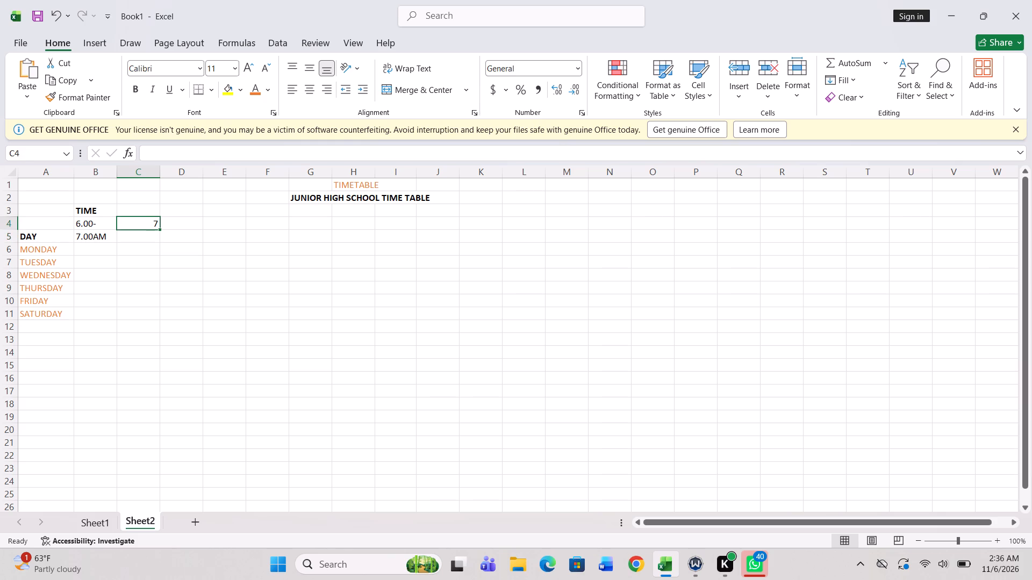
{"action": "left_click_drag", "start_coordinate": [172, 162], "coordinate": [176, 153]}
{"action": "left_click", "coordinate": [176, 153]}
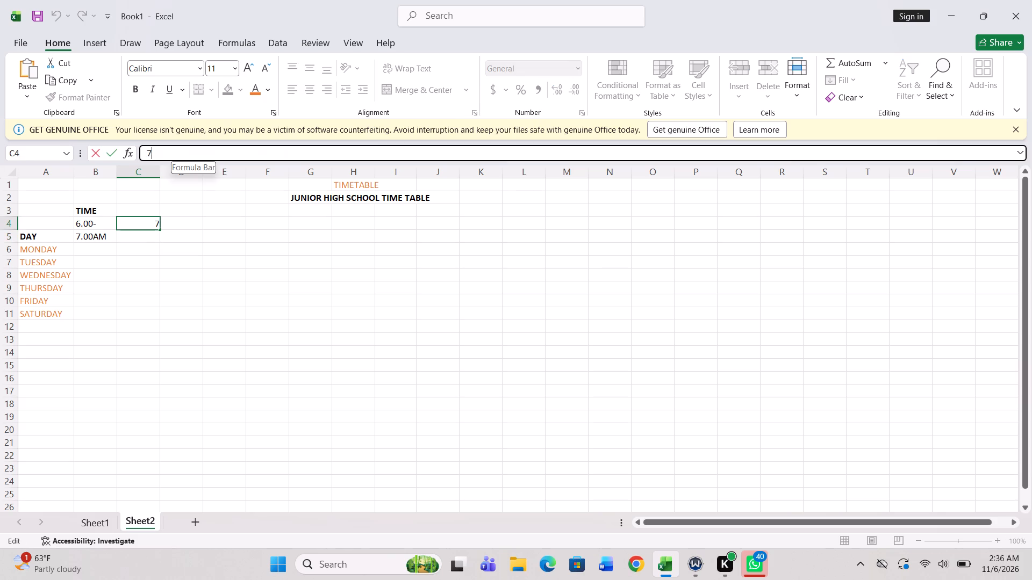
{"action": "key", "text": "BackSpace"}
{"action": "left_click", "coordinate": [129, 222]}
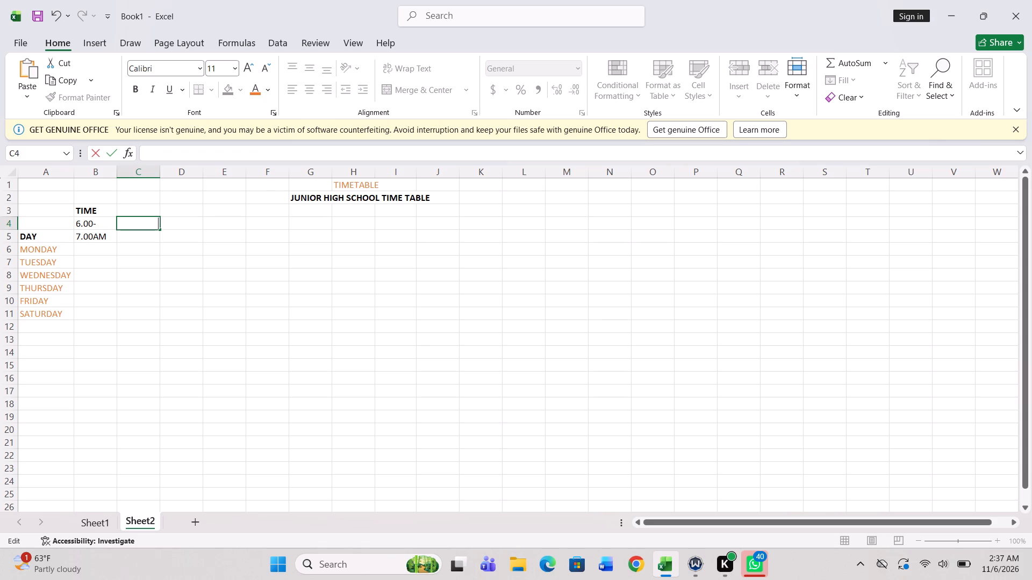
{"action": "left_click", "coordinate": [119, 227]}
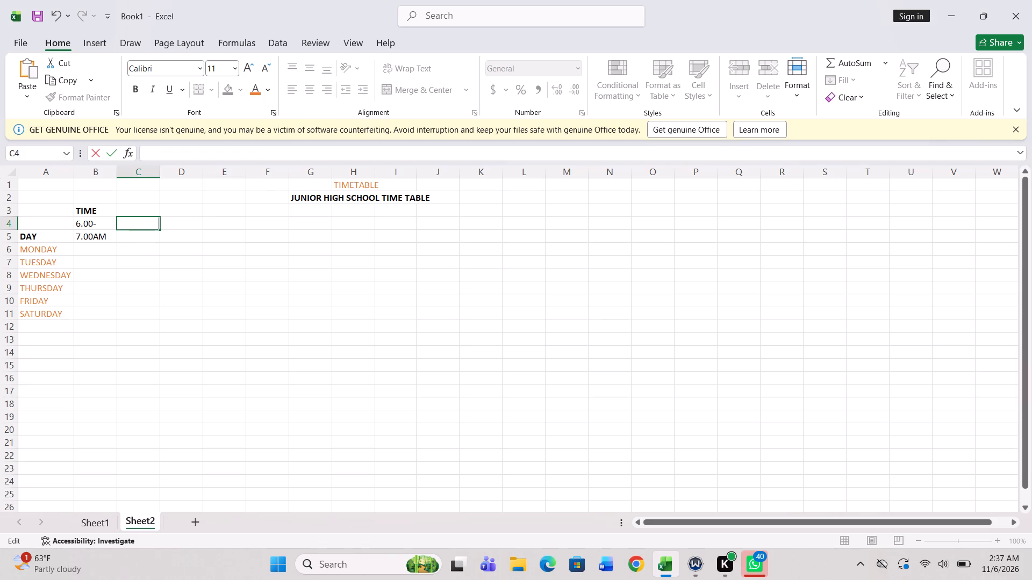
{"action": "left_click", "coordinate": [122, 221]}
{"action": "key", "text": "7"}
{"action": "type", "text": ".00"}
{"action": "type", "text": "AM"}
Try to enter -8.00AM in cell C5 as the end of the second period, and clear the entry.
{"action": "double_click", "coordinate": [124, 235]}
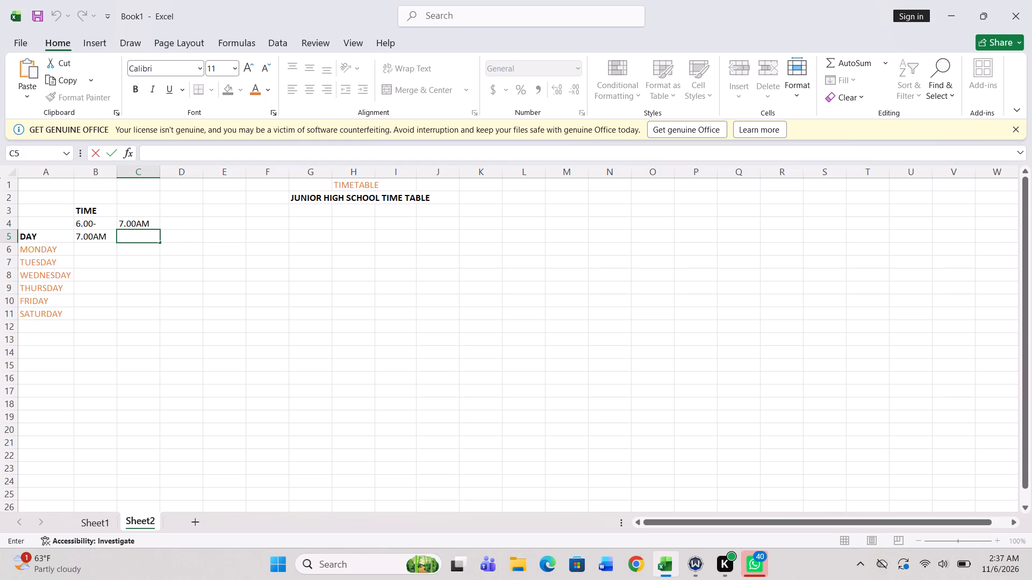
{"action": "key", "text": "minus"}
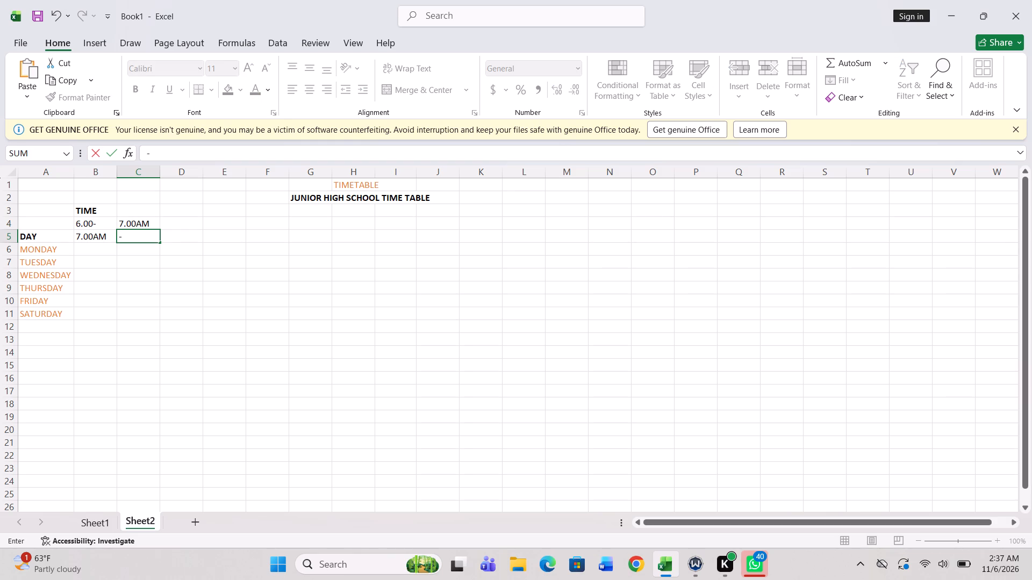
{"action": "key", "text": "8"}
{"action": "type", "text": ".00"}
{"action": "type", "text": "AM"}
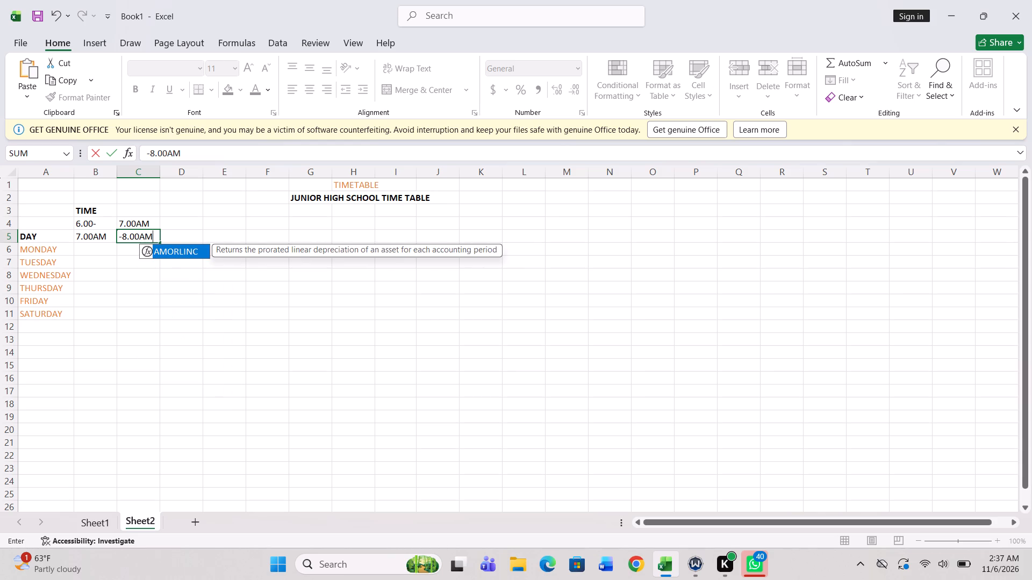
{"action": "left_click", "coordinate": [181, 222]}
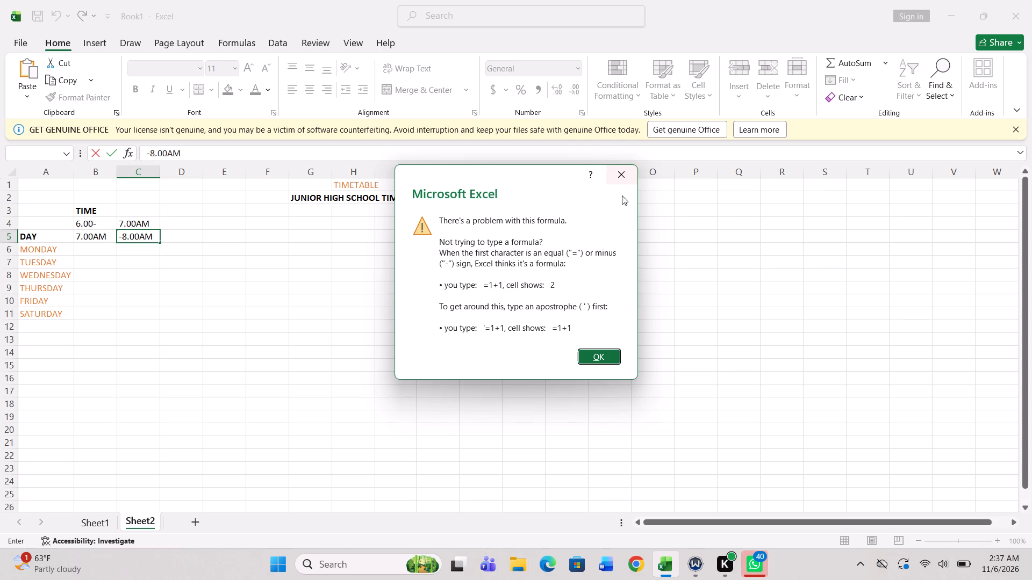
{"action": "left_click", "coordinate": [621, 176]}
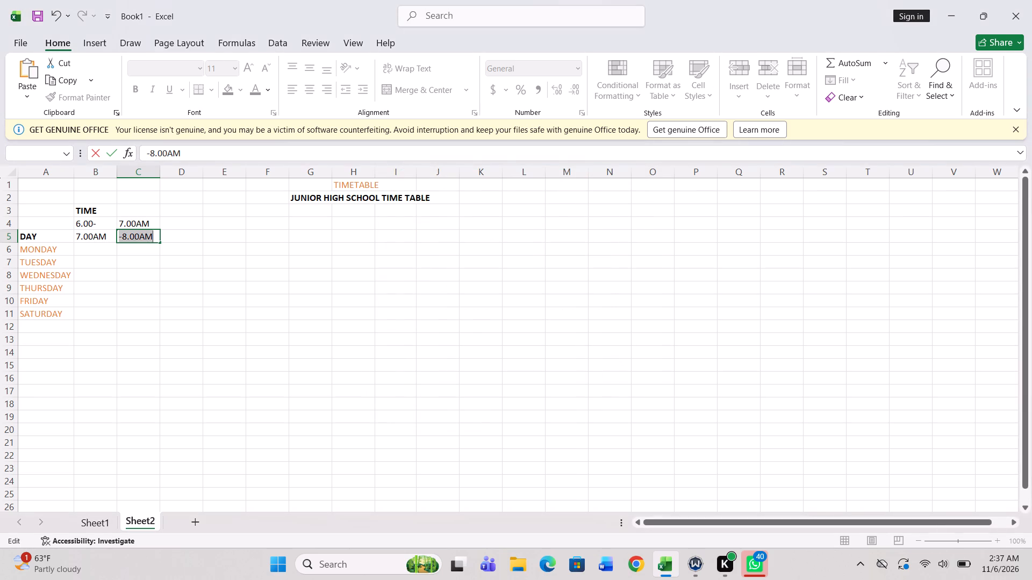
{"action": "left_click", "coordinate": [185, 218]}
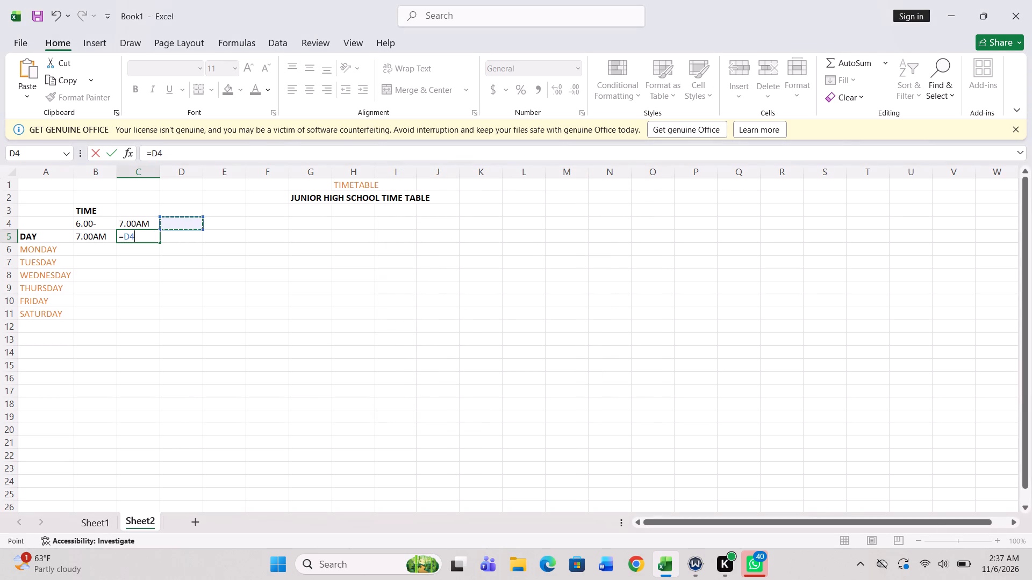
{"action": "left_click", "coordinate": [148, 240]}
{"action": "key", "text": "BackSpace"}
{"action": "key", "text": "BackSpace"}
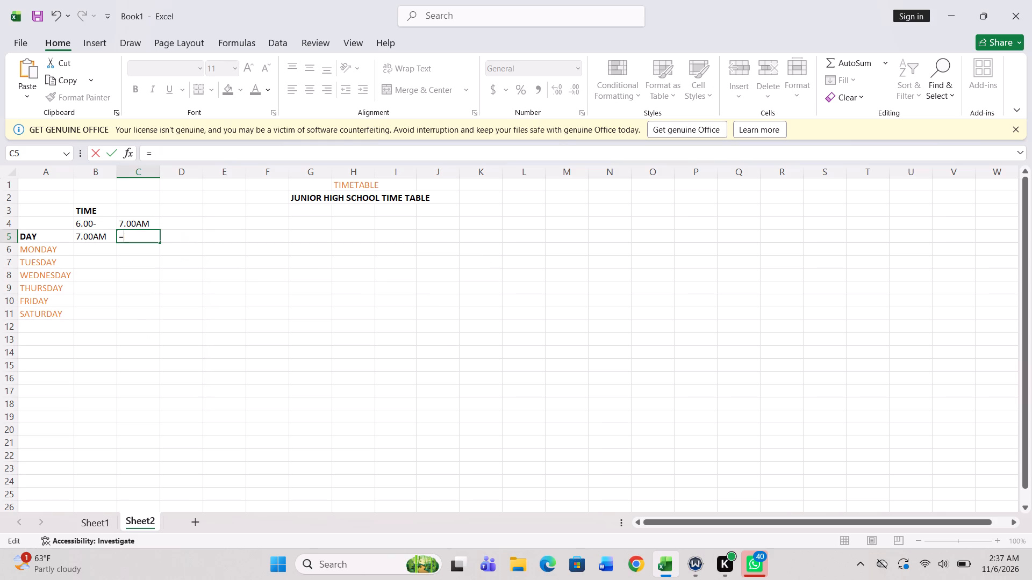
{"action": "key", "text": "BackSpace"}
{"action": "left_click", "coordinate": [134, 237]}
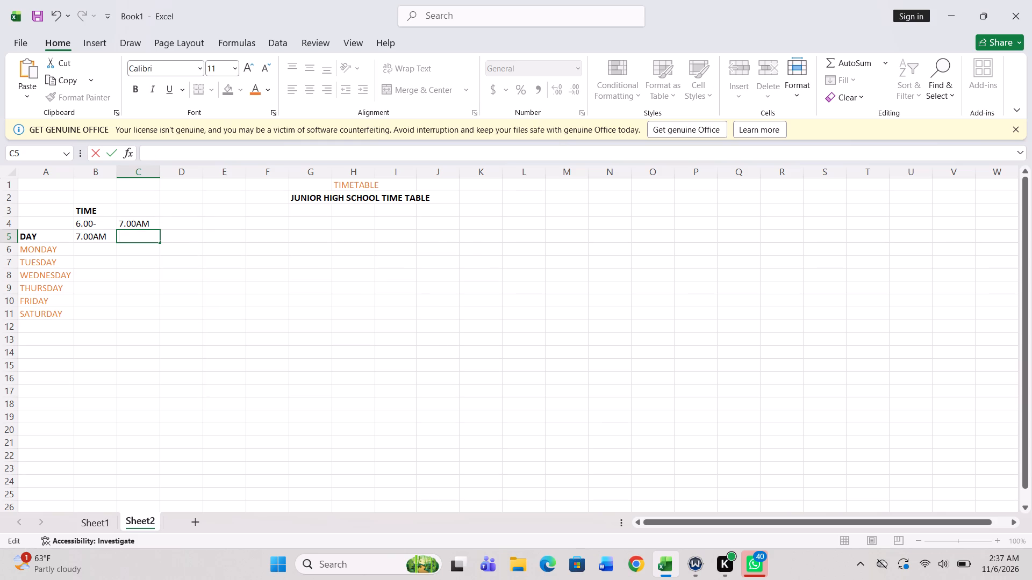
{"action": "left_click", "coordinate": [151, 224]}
Enter 8.00 in cell C5, below 7.00AM, as the end of the second period.
{"action": "left_click", "coordinate": [135, 237]}
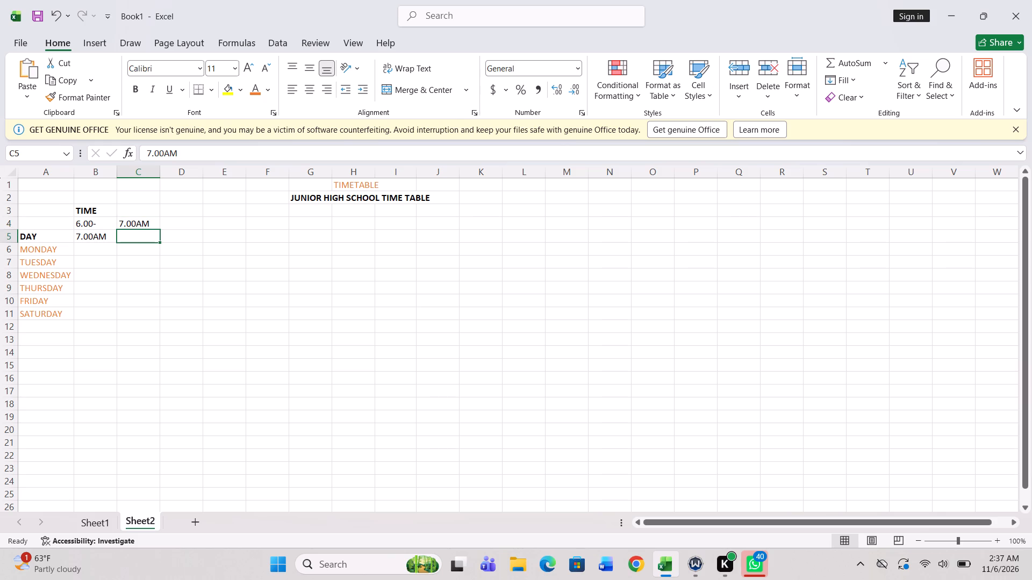
{"action": "key", "text": "8"}
{"action": "type", "text": ".00"}
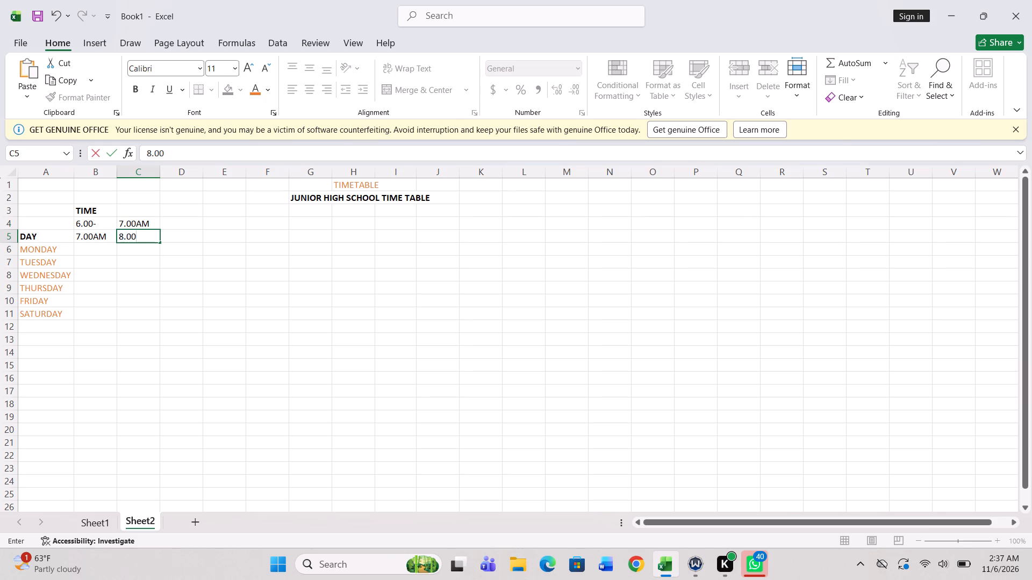
{"action": "left_click", "coordinate": [174, 224]}
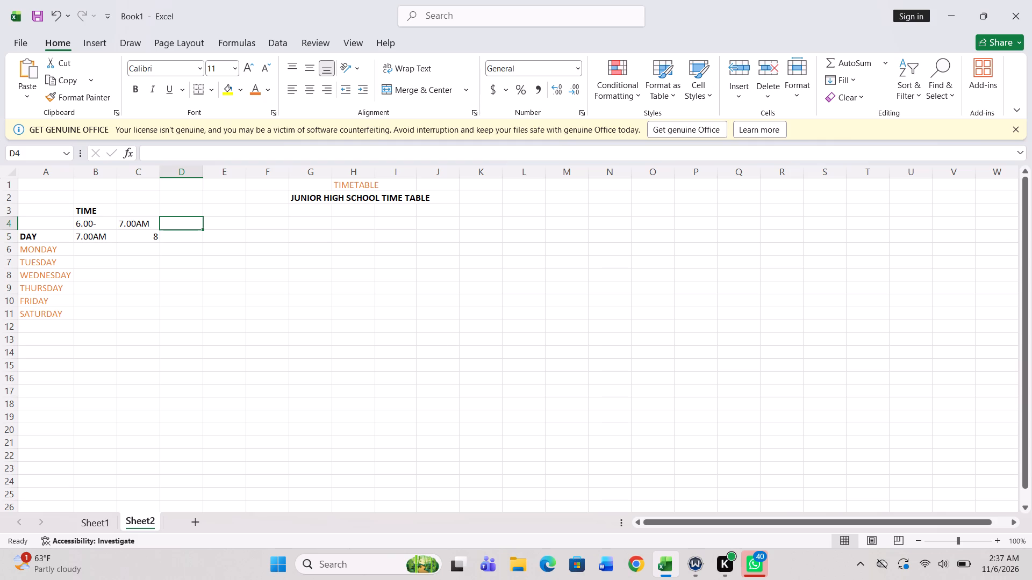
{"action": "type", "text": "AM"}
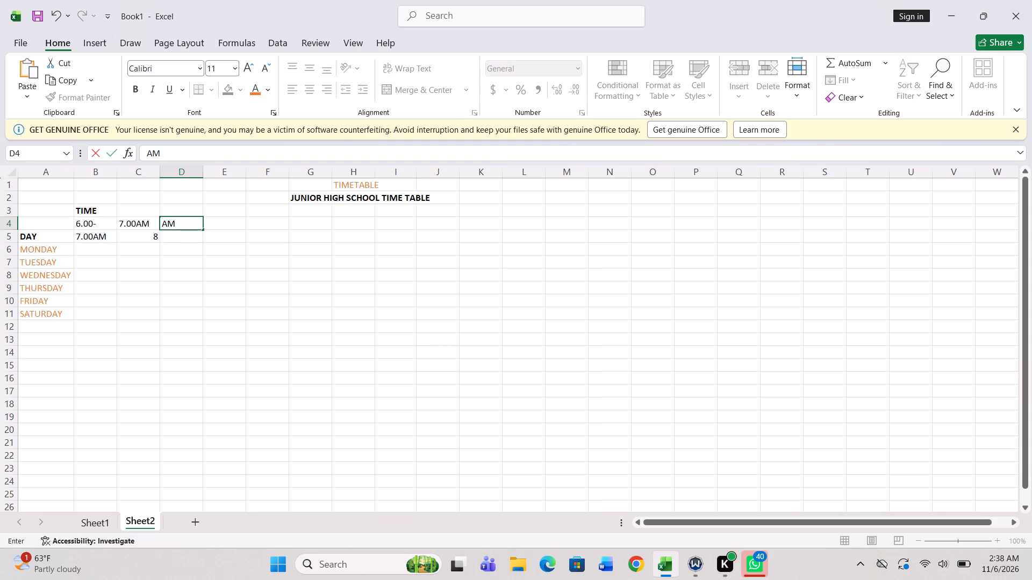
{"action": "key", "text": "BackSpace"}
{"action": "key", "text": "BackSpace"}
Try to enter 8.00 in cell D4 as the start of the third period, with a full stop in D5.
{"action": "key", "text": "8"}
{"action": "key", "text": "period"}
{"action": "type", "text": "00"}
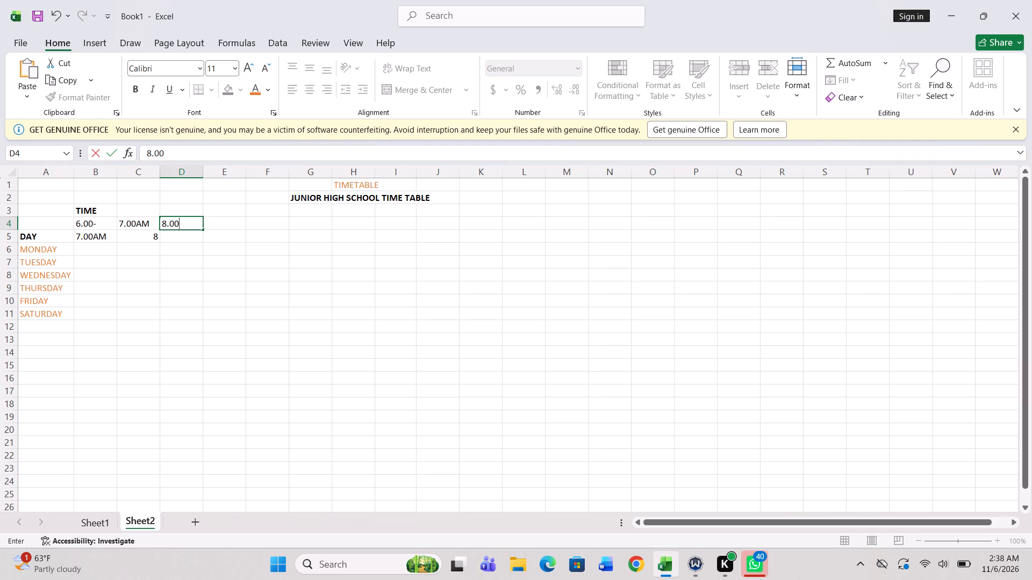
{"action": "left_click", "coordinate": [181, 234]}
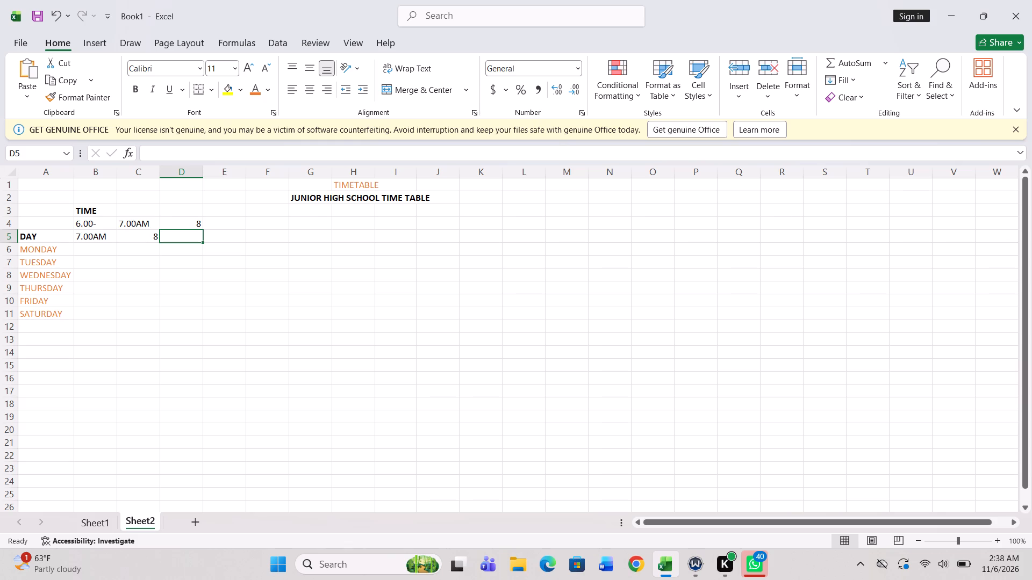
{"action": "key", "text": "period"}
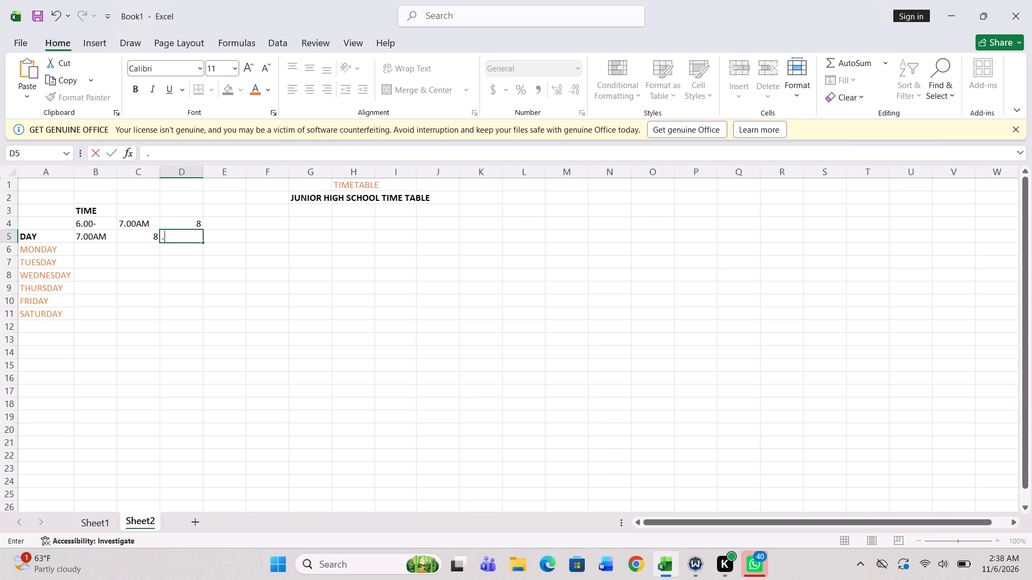
Replace the content of cell D4 with 8.00- as the start of the third period.
{"action": "left_click", "coordinate": [201, 227]}
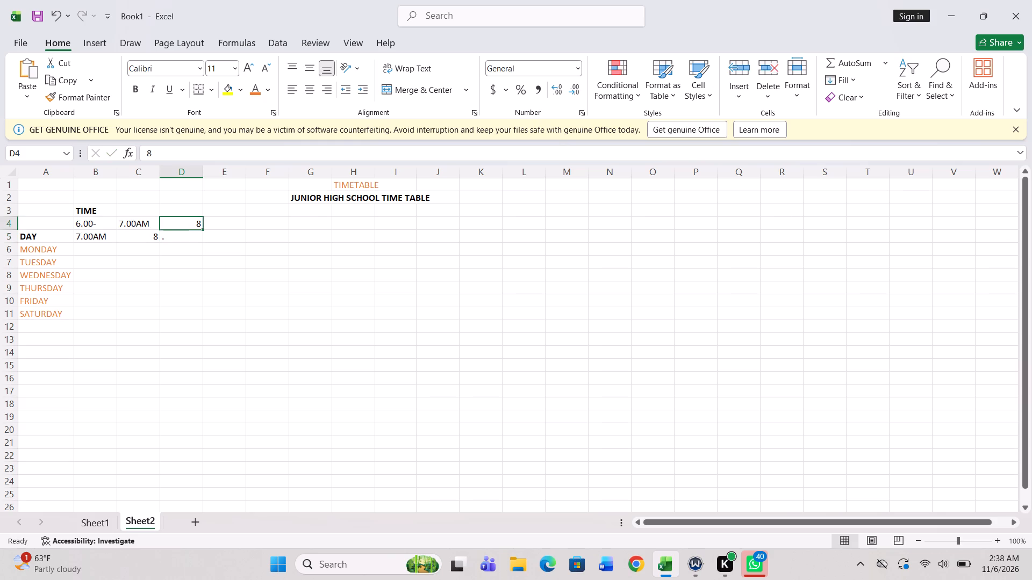
{"action": "key", "text": "BackSpace"}
{"action": "left_click", "coordinate": [179, 222]}
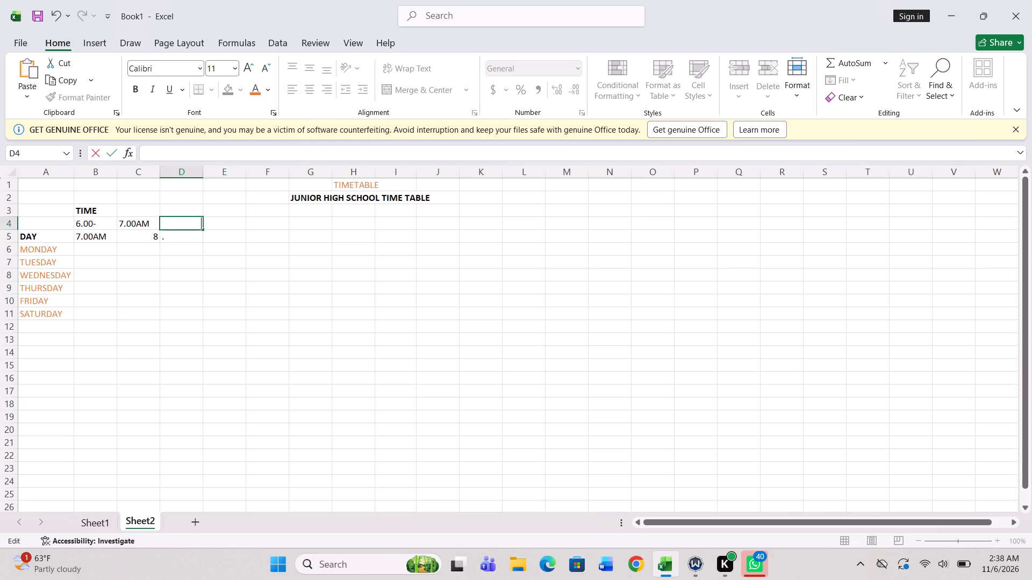
{"action": "key", "text": "8"}
{"action": "type", "text": ".00"}
{"action": "key", "text": "minus"}
{"action": "left_click", "coordinate": [184, 240]}
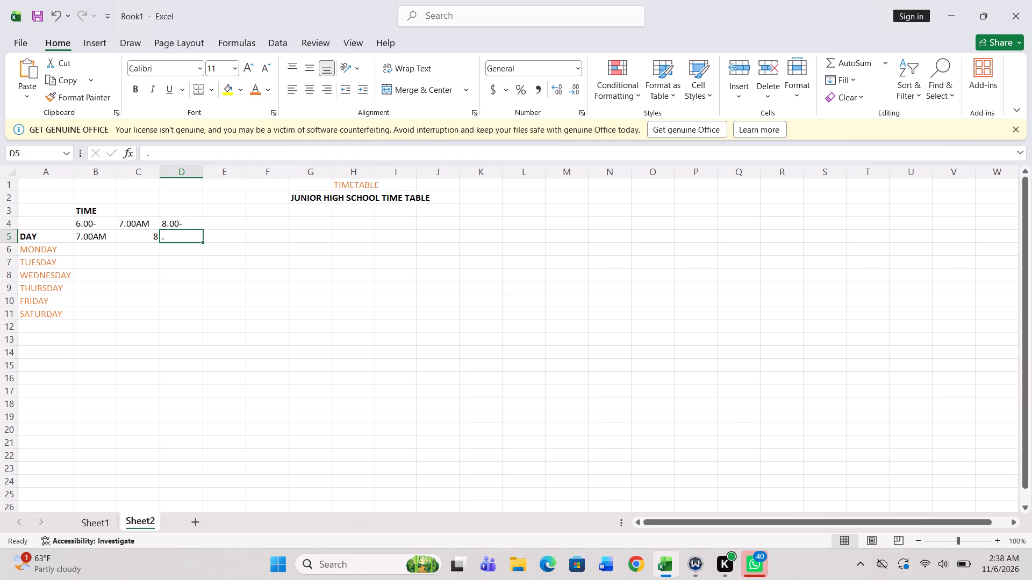
Replace the full stop in cell D5 with 8.20AM as the end of the third period.
{"action": "key", "text": "8"}
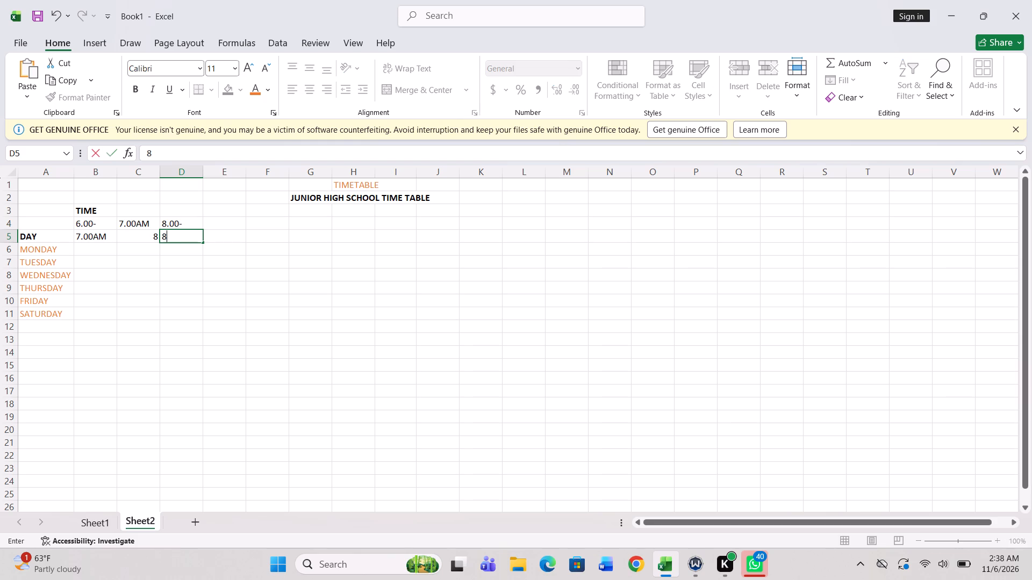
{"action": "key", "text": "period"}
{"action": "type", "text": "20"}
{"action": "type", "text": "AM"}
Replace the content of cell C4 with 7.00- as the start of the second period.
{"action": "left_click", "coordinate": [152, 224]}
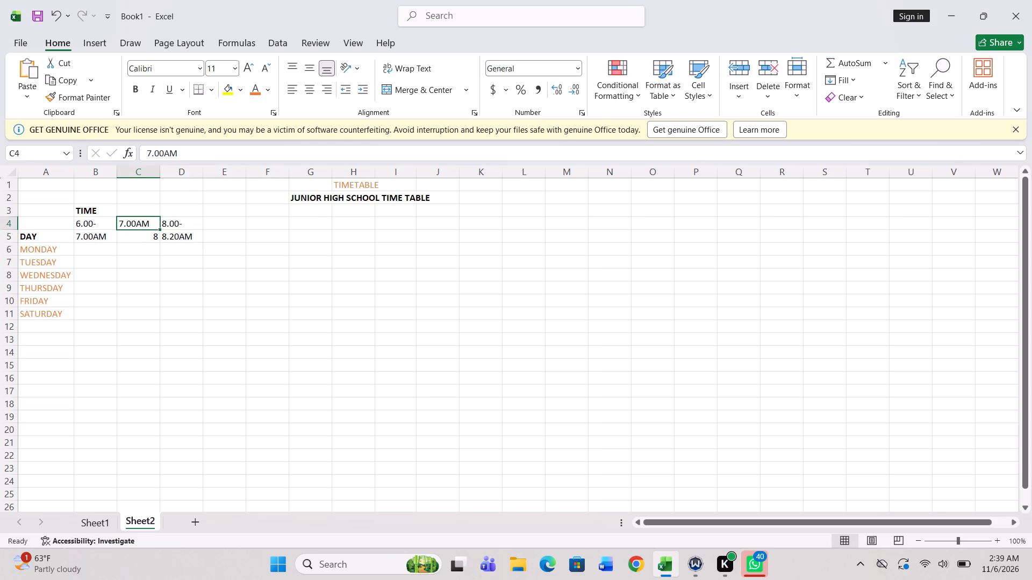
{"action": "key", "text": "BackSpace"}
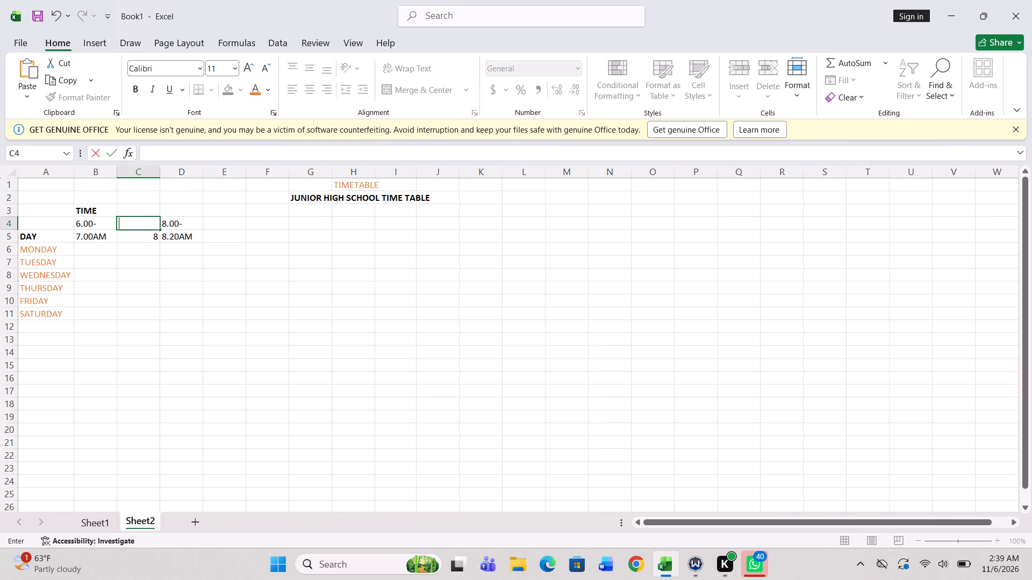
{"action": "key", "text": "7"}
{"action": "type", "text": ".00"}
{"action": "key", "text": "minus"}
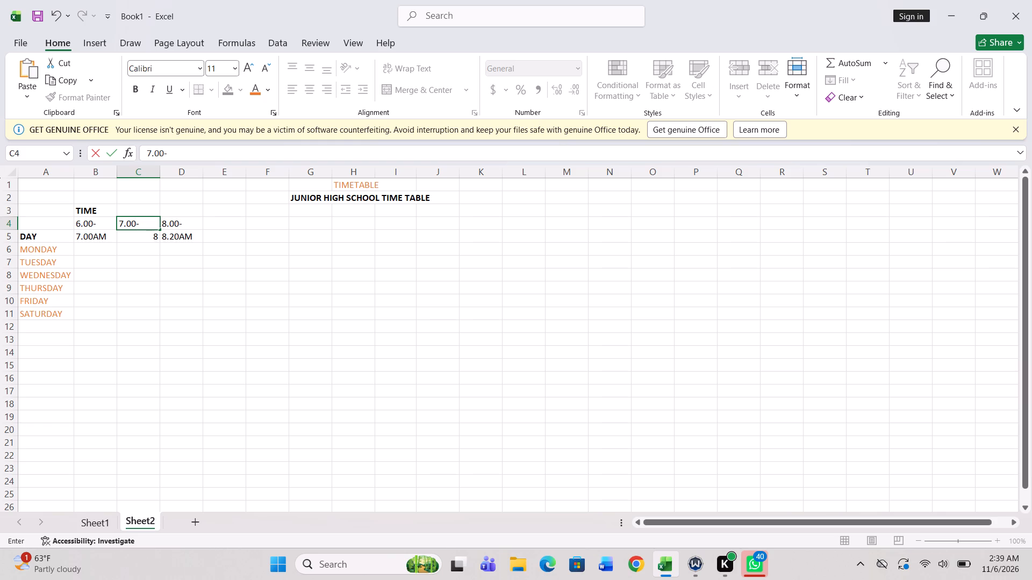
Replace the content of cell C5 with 8.00AM as the end of the second period.
{"action": "left_click", "coordinate": [135, 235]}
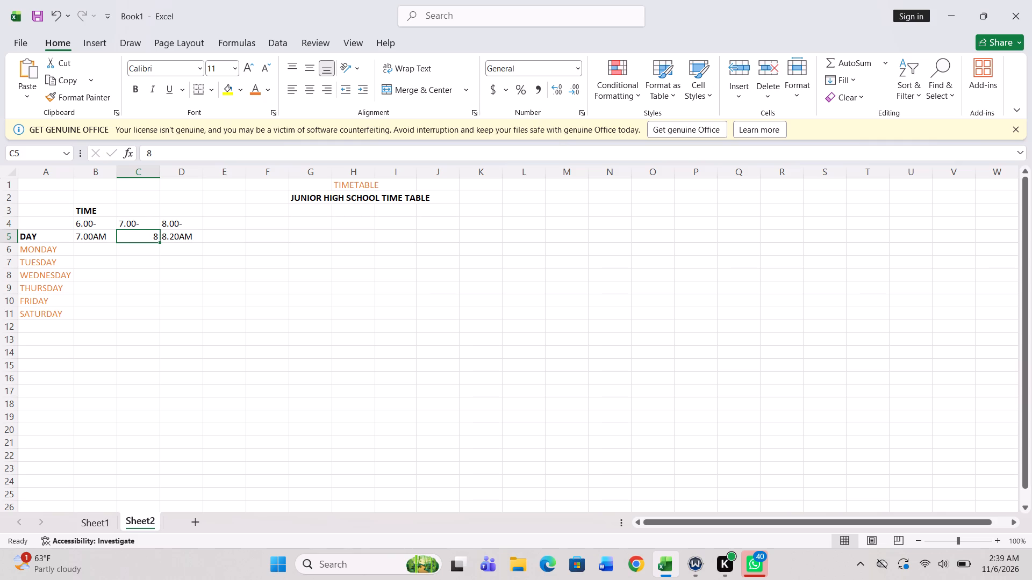
{"action": "key", "text": "8"}
{"action": "type", "text": ".00"}
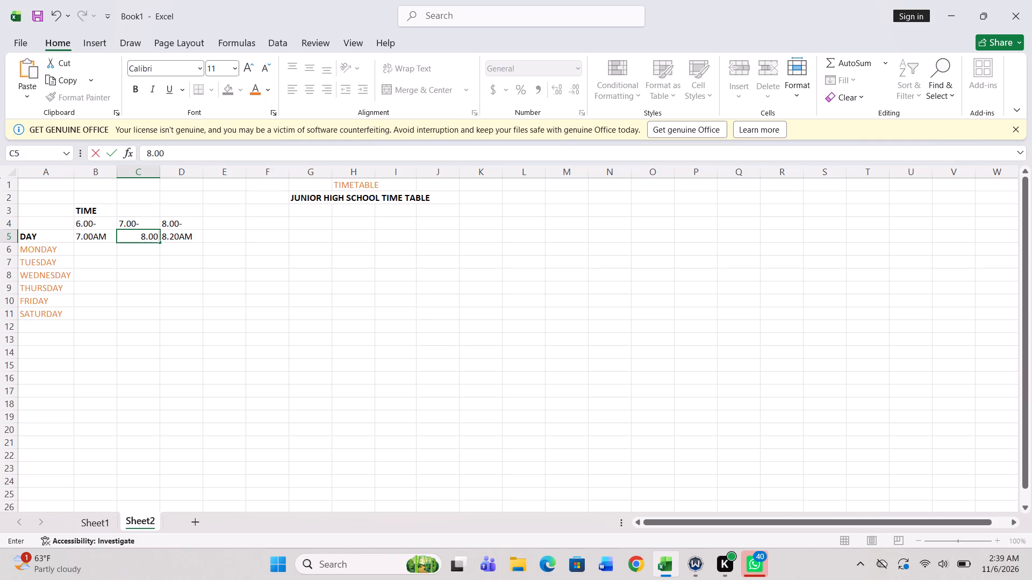
{"action": "key", "text": "a"}
{"action": "key", "text": "m"}
Enter the letters A, S, S and E vertically in cells D6 to D9 under the third period, one letter per cell.
{"action": "left_click", "coordinate": [179, 250]}
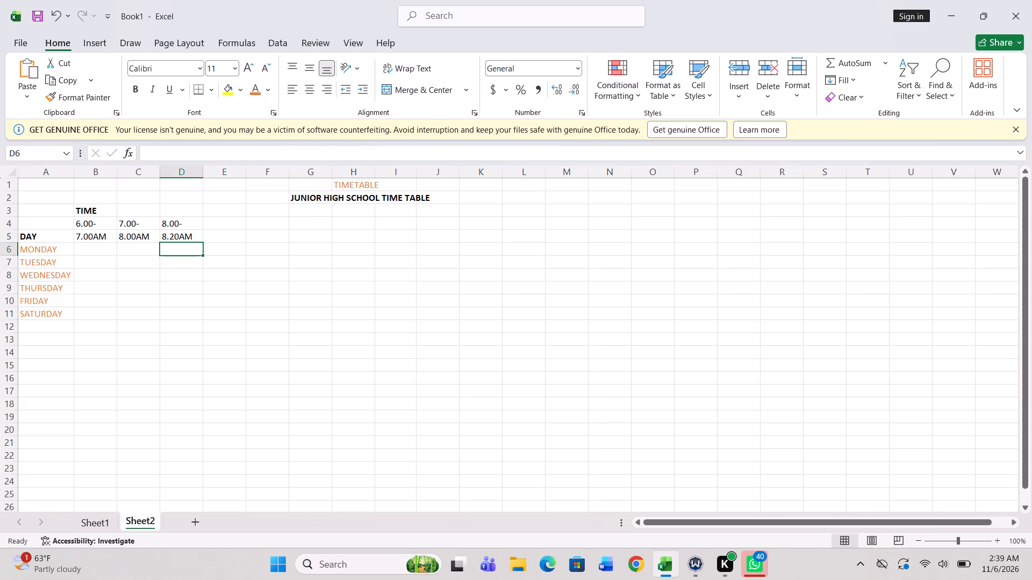
{"action": "key", "text": "a"}
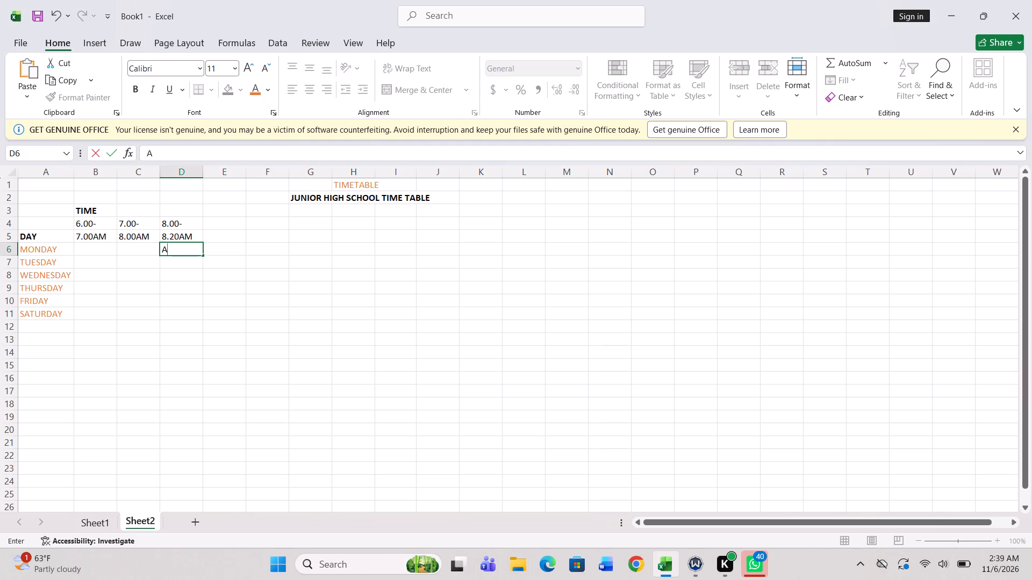
{"action": "left_click", "coordinate": [187, 264]}
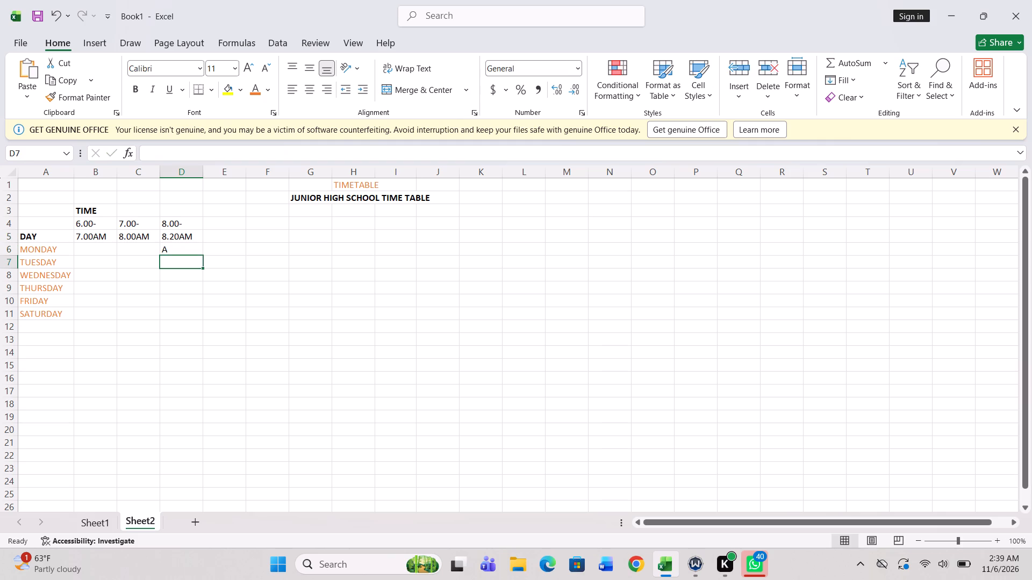
{"action": "key", "text": "s"}
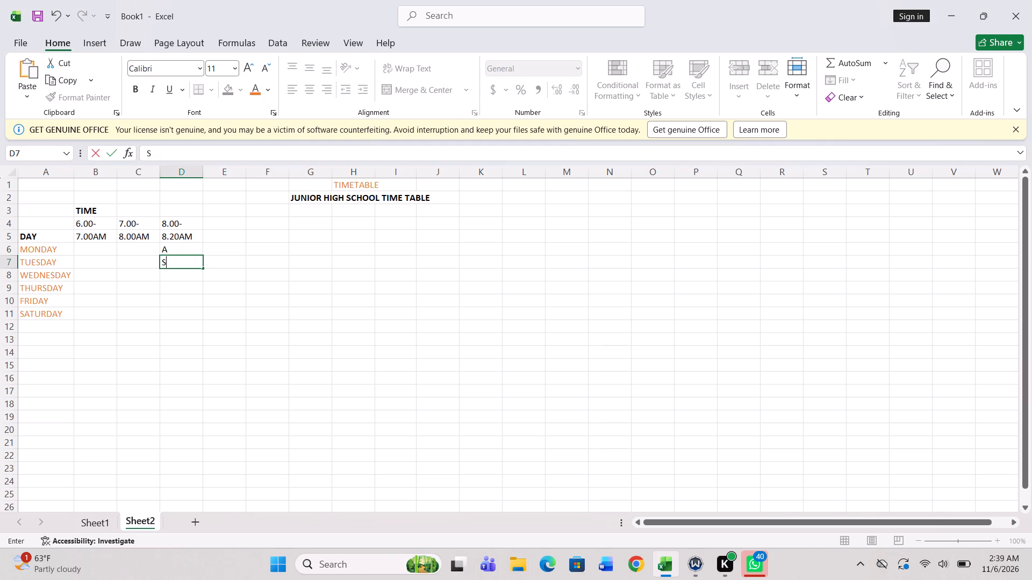
{"action": "left_click", "coordinate": [187, 277]}
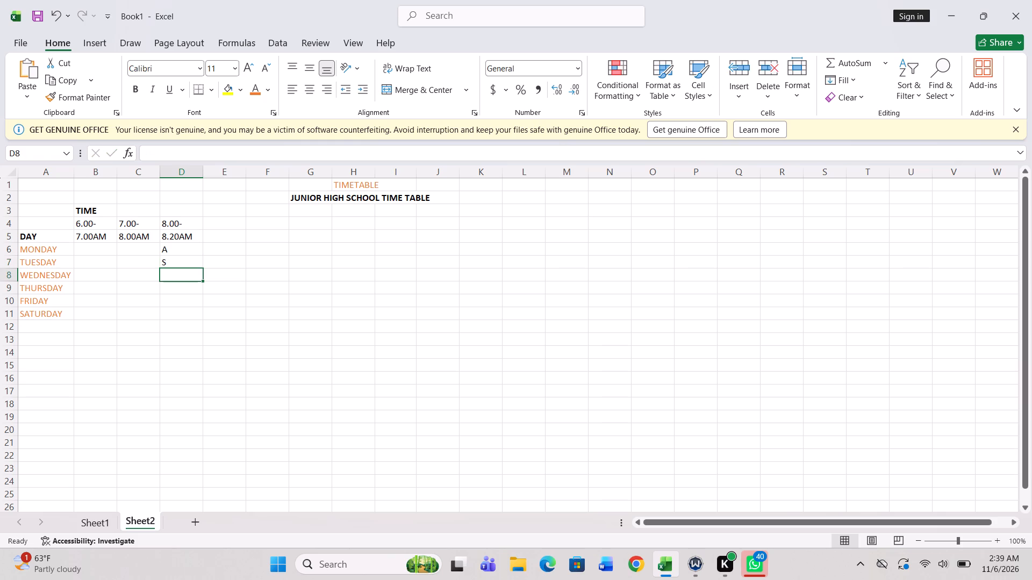
{"action": "key", "text": "s"}
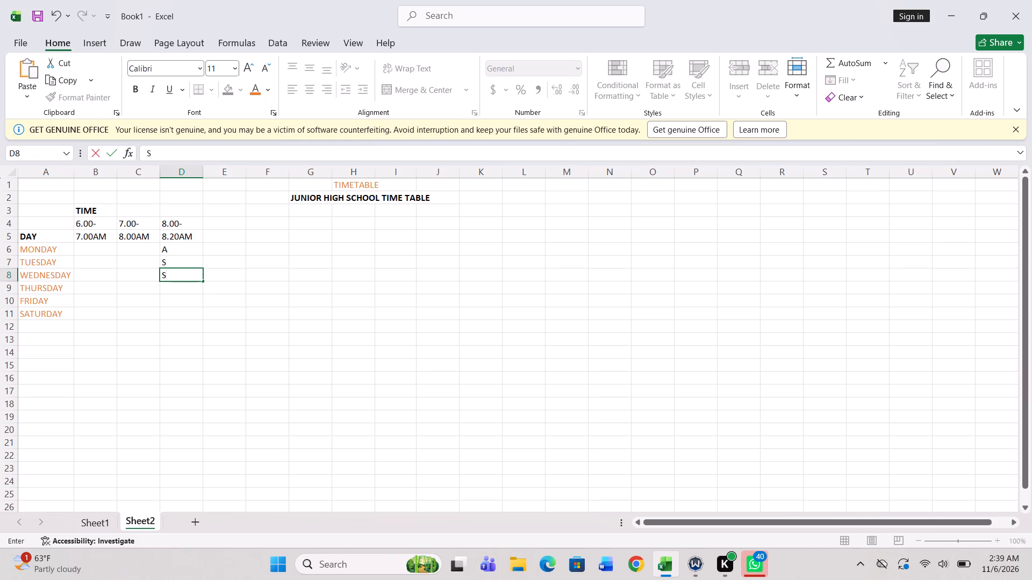
{"action": "left_click", "coordinate": [174, 289]}
{"action": "key", "text": "e"}
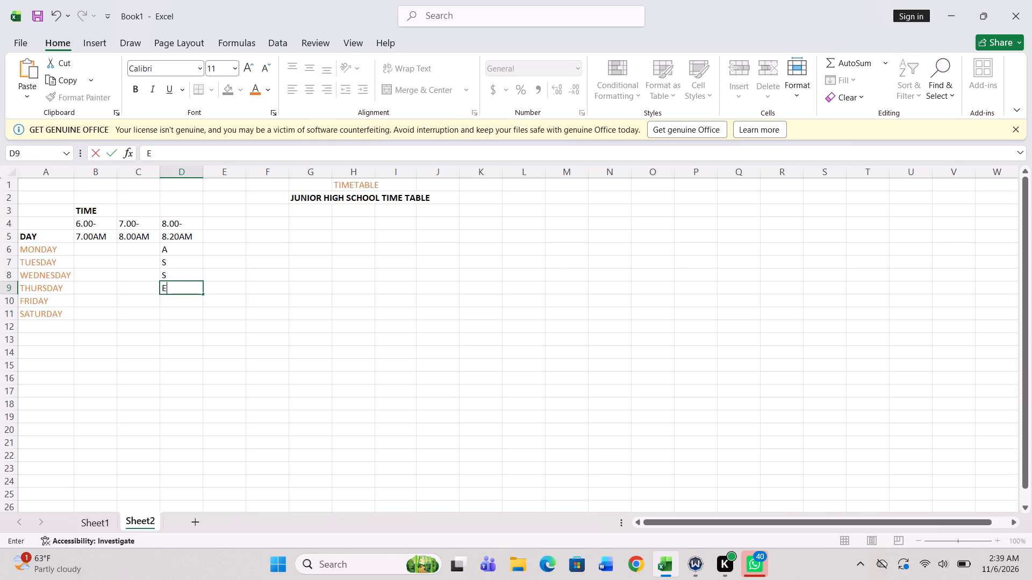
{"action": "key", "text": "space"}
{"action": "type", "text": "M"}
{"action": "key", "text": "BackSpace"}
Clear the day names Tuesday to Saturday from cells A7 to A11, keeping only MONDAY.
{"action": "left_click", "coordinate": [66, 262]}
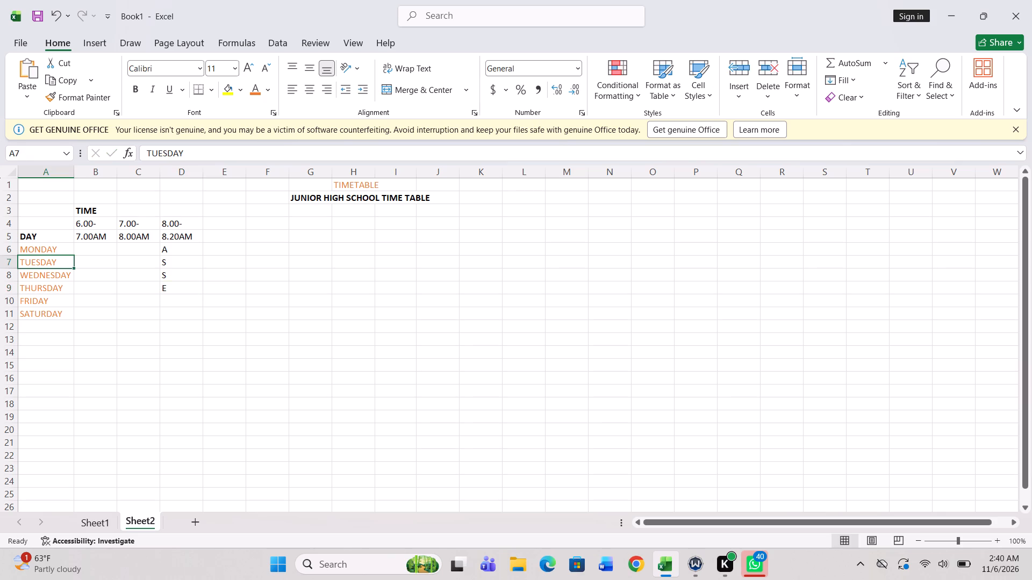
{"action": "key", "text": "BackSpace"}
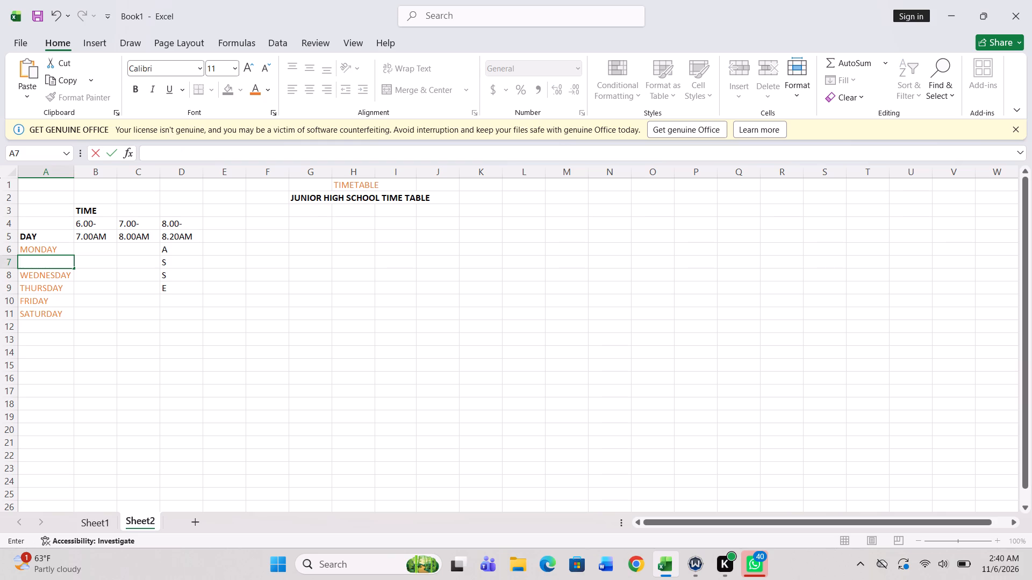
{"action": "left_click", "coordinate": [68, 281]}
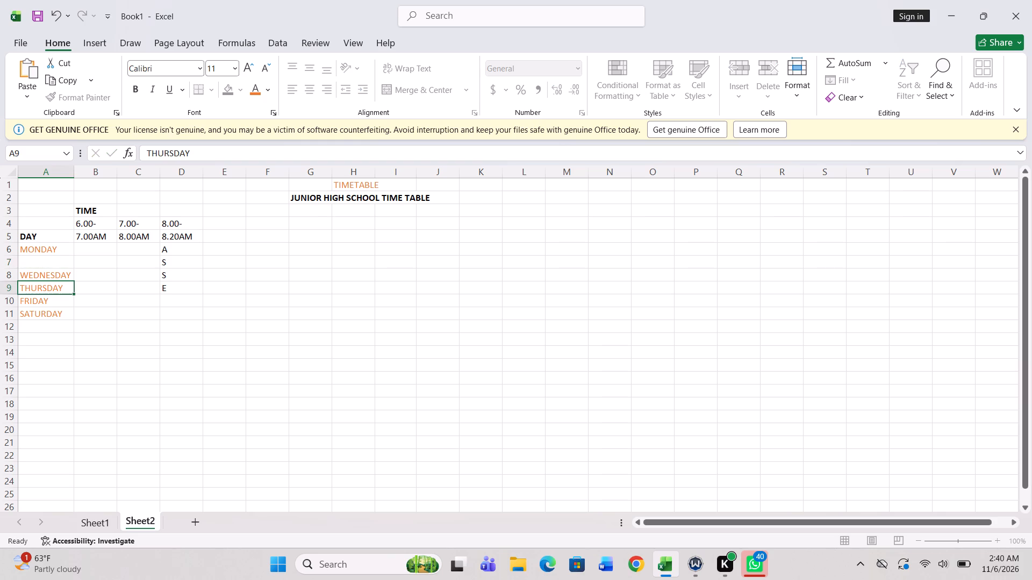
{"action": "key", "text": "BackSpace"}
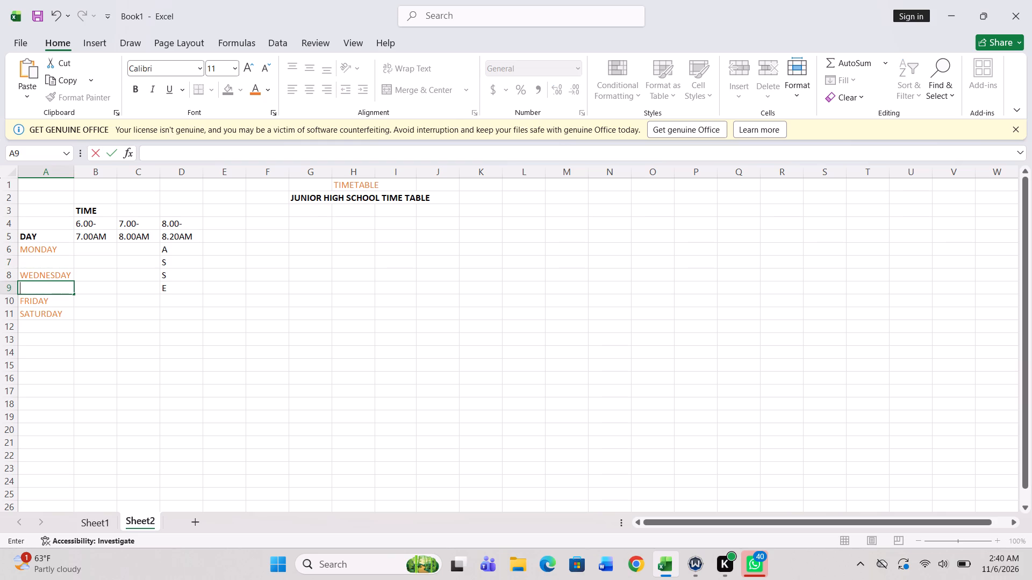
{"action": "left_click", "coordinate": [68, 277]}
{"action": "key", "text": "BackSpace"}
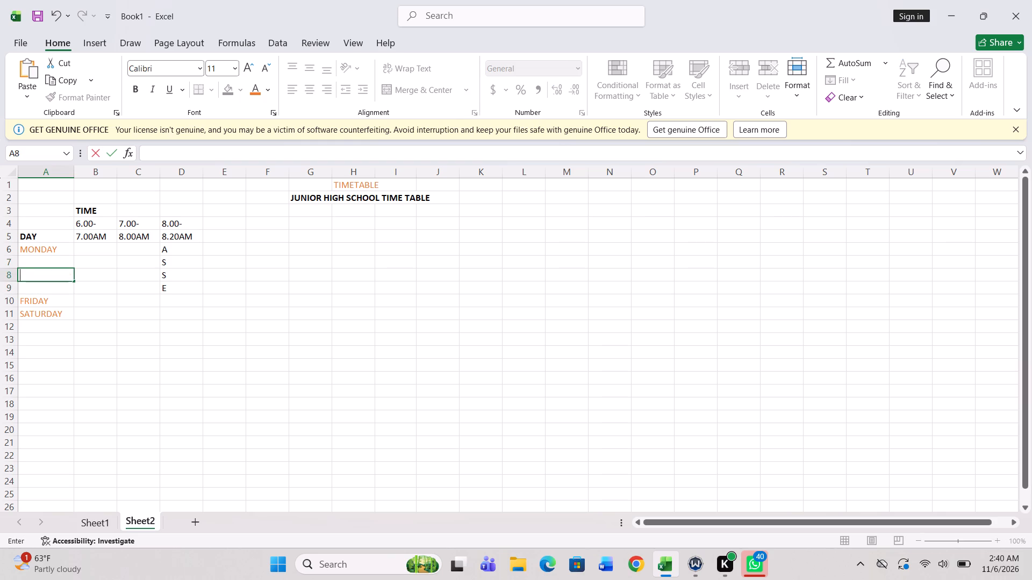
{"action": "left_click", "coordinate": [52, 305]}
{"action": "key", "text": "BackSpace"}
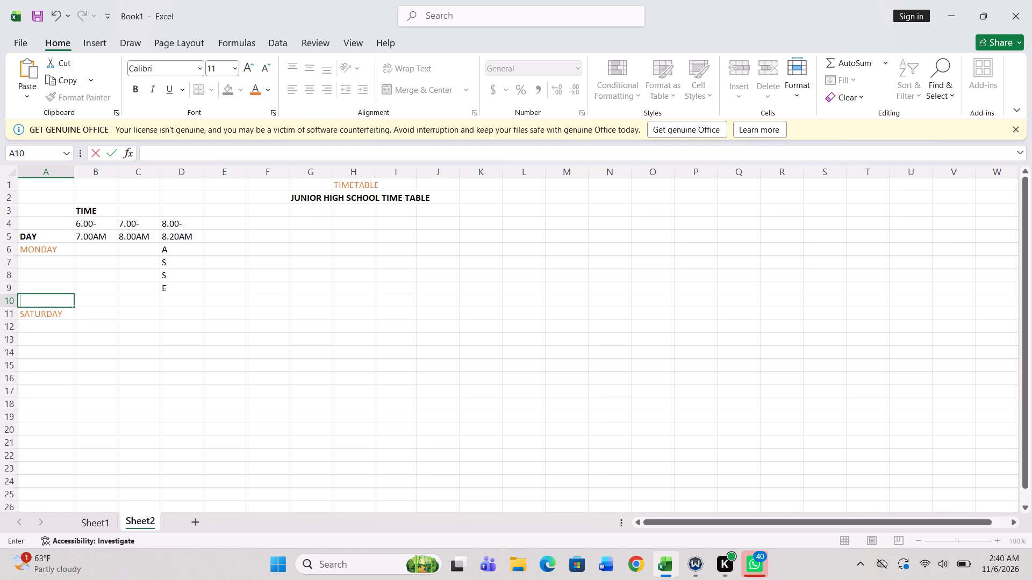
{"action": "left_click", "coordinate": [53, 315]}
{"action": "key", "text": "BackSpace"}
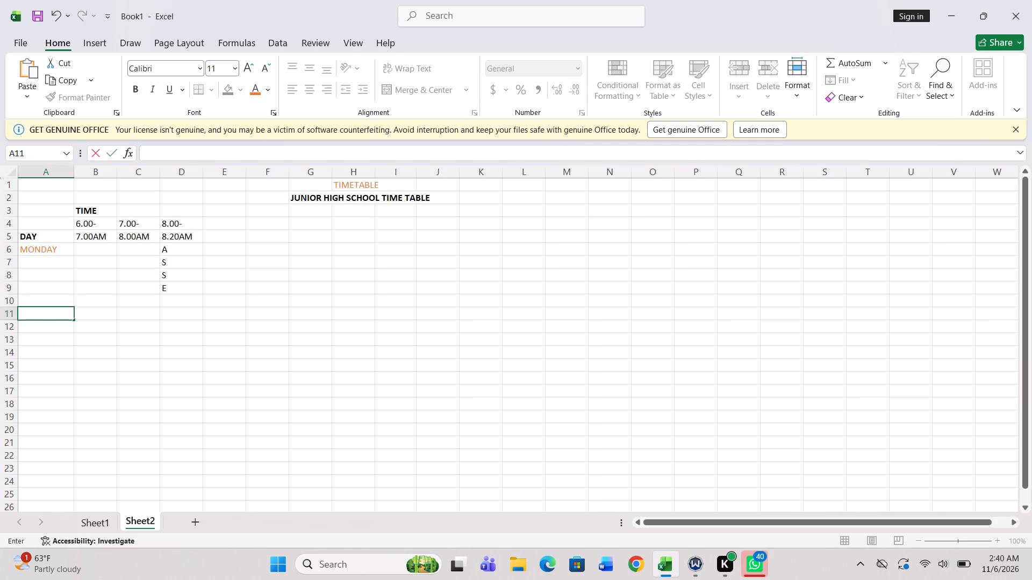
Enter the day names TUESDAY, WEDNESDAY, THURSDAY and FRIDAY in cells A8, A10, A12 and A14, leaving a blank row between days.
{"action": "left_click", "coordinate": [45, 274]}
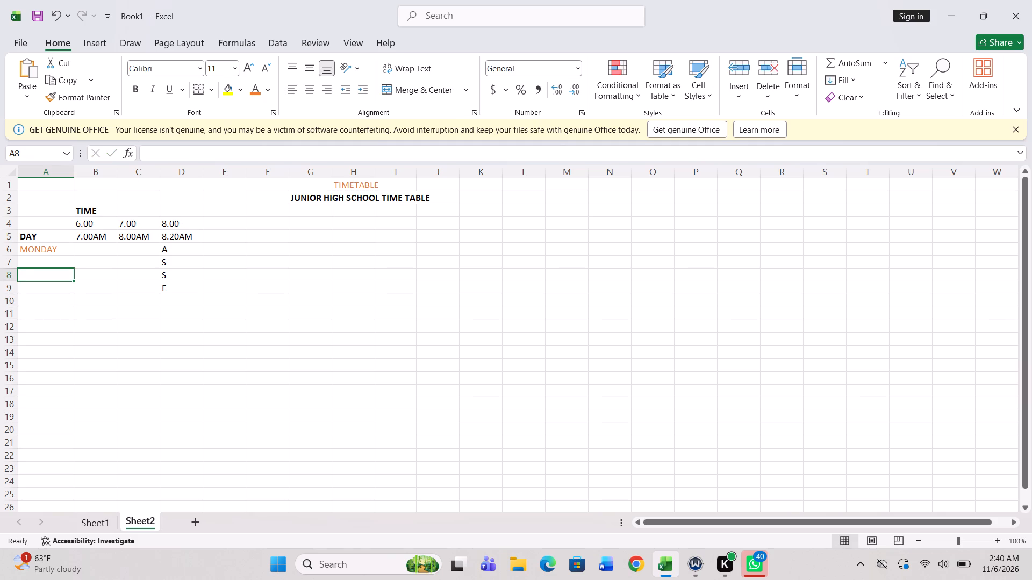
{"action": "type", "text": "TUE"}
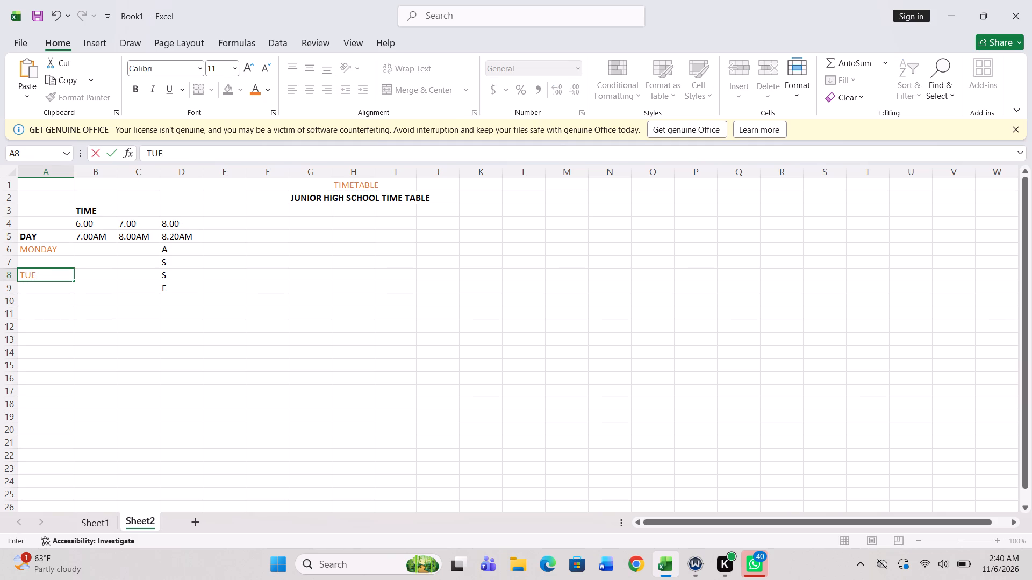
{"action": "type", "text": "SDAY"}
{"action": "left_click", "coordinate": [54, 304]}
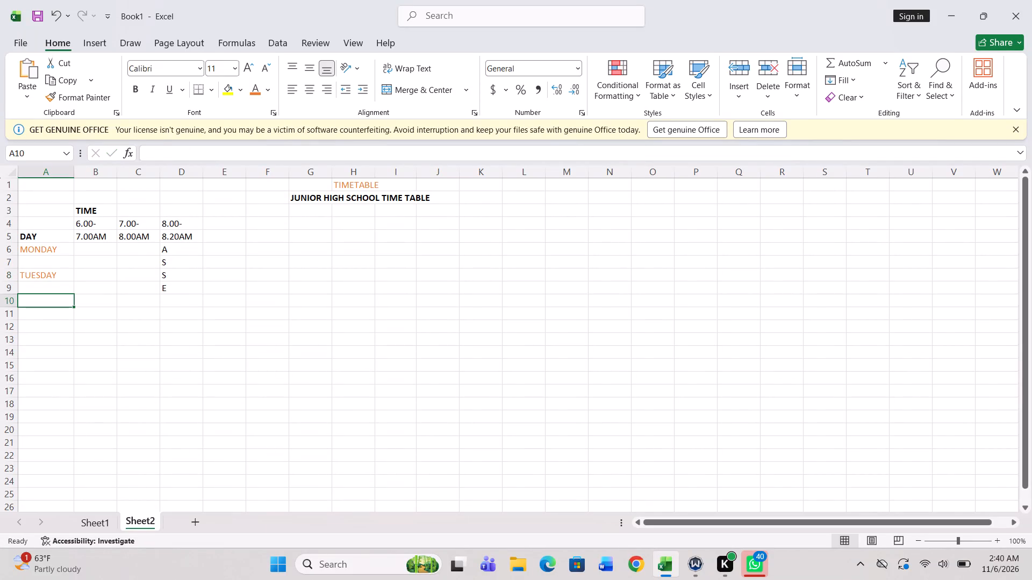
{"action": "type", "text": "WEDNESDA"}
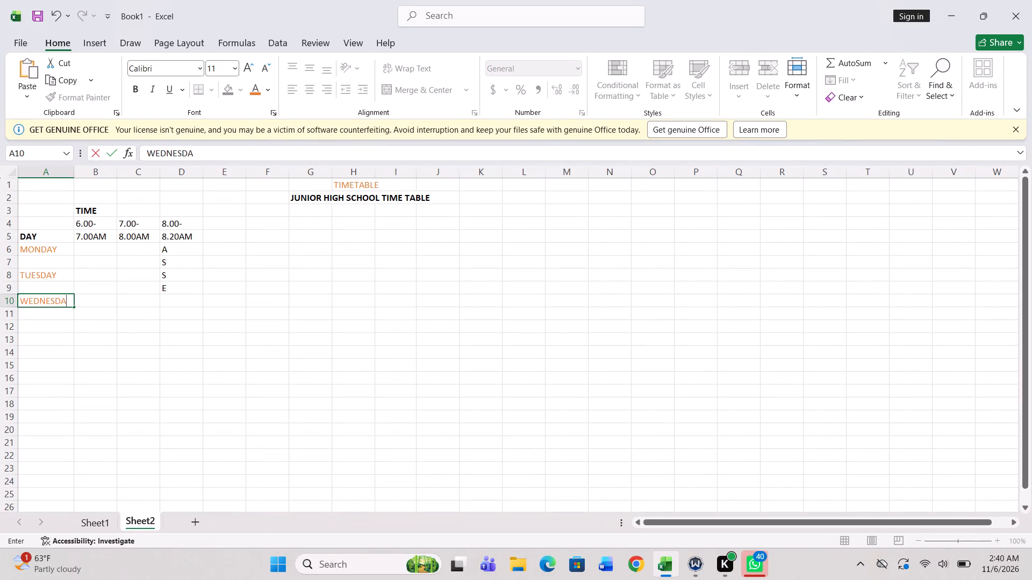
{"action": "key", "text": "y"}
{"action": "left_click", "coordinate": [45, 322]}
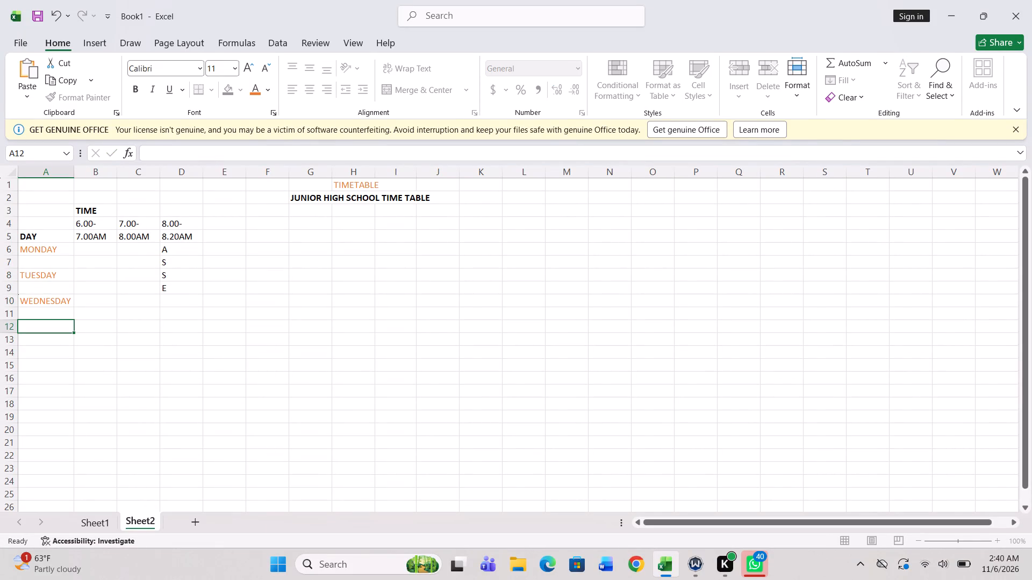
{"action": "type", "text": "TH"}
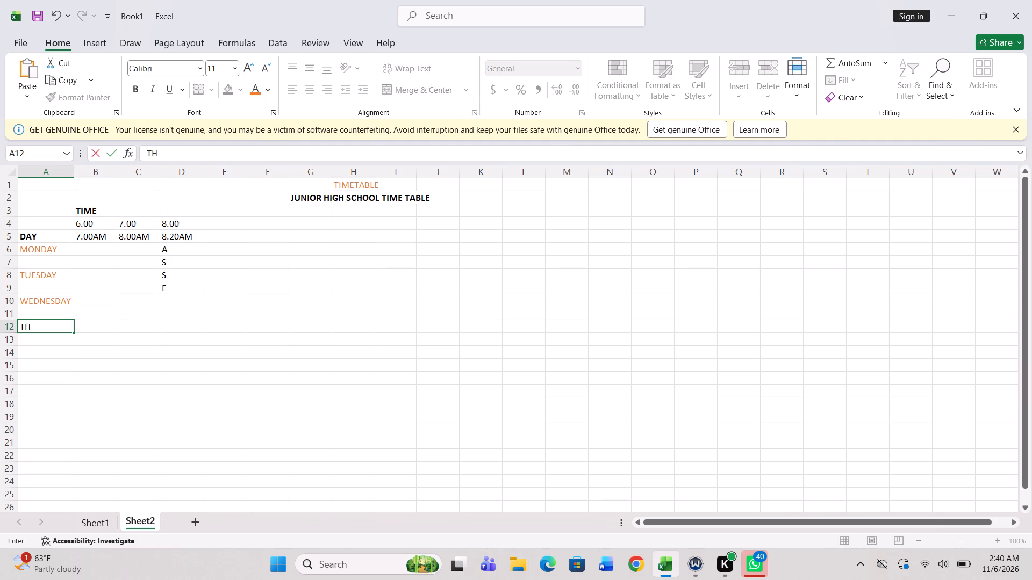
{"action": "type", "text": "URSDAY"}
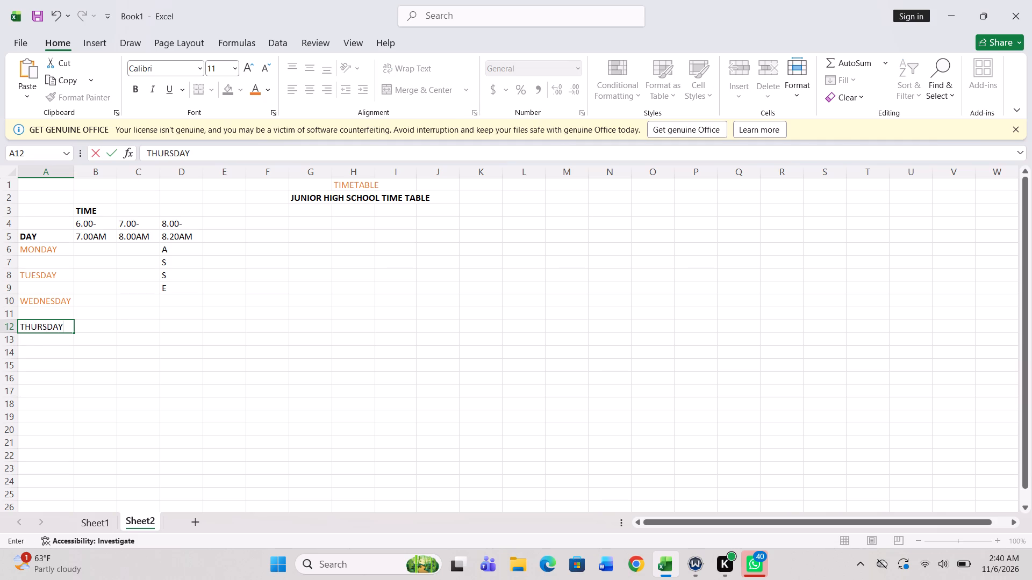
{"action": "left_click", "coordinate": [52, 355]}
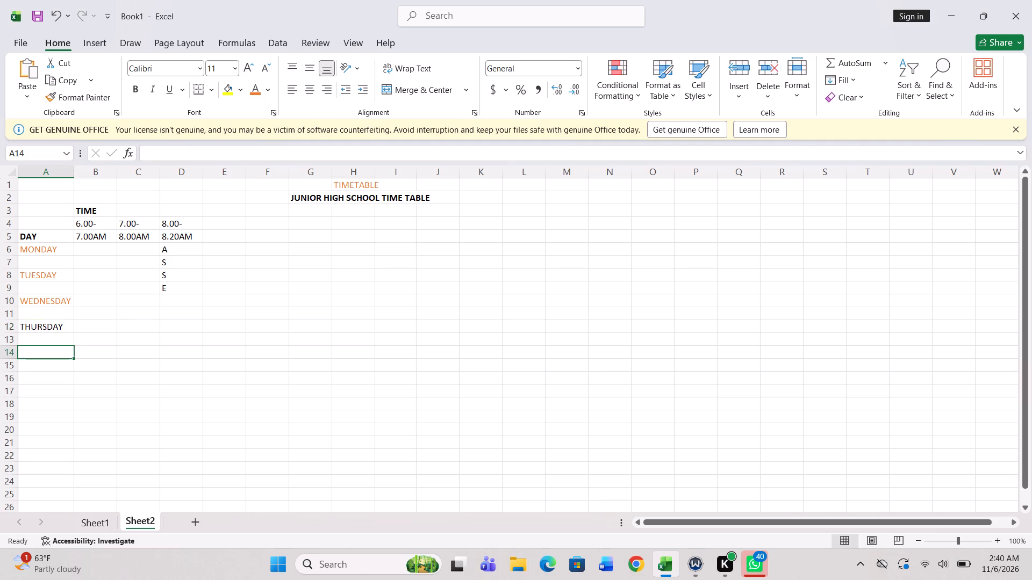
{"action": "type", "text": "FRIDA"}
{"action": "key", "text": "y"}
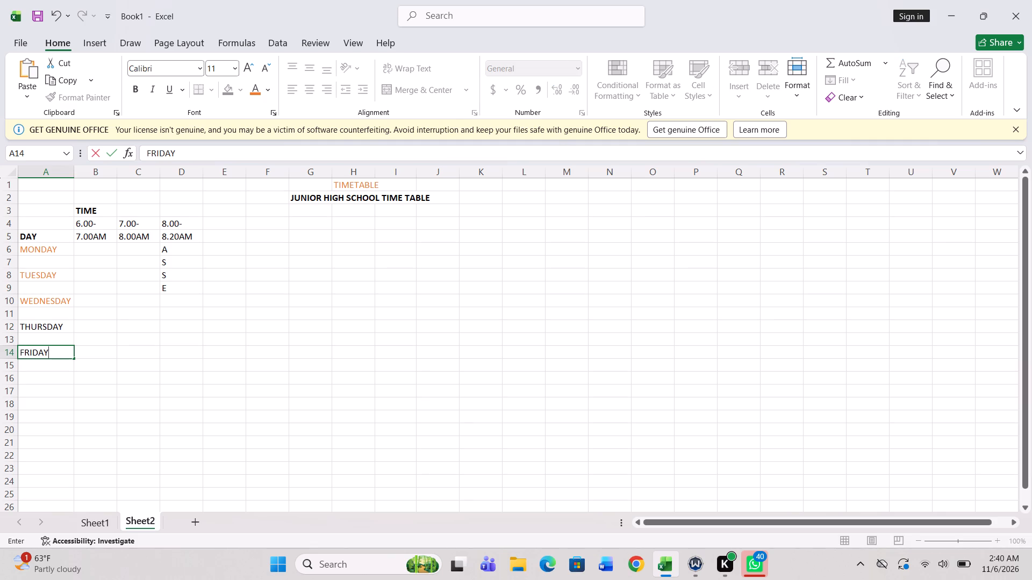
Complete the vertical word ASSEMBLY by entering M, B, L and Y in cells D10 to D13, one letter per cell.
{"action": "left_click", "coordinate": [170, 303]}
{"action": "key", "text": "m"}
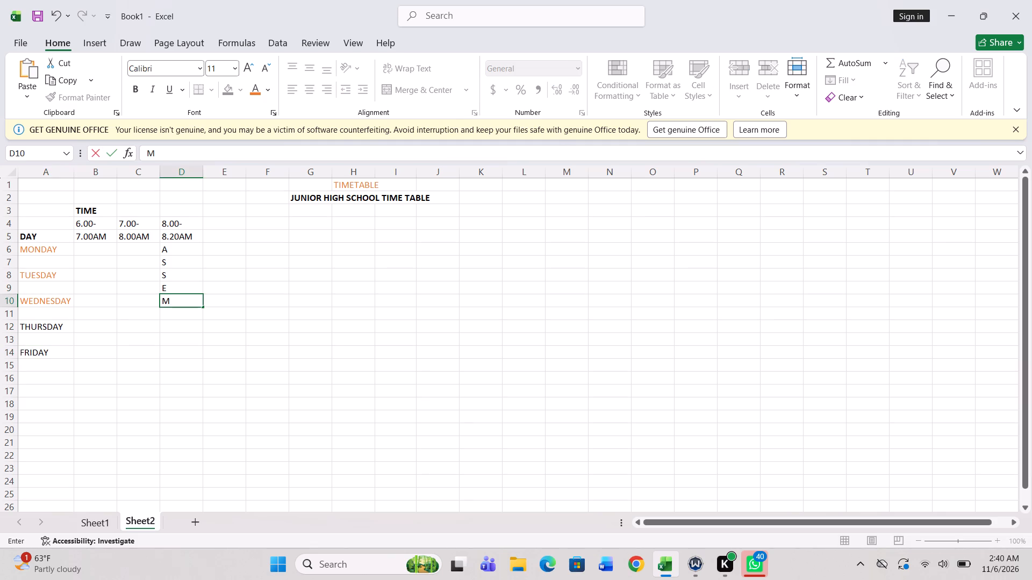
{"action": "left_click", "coordinate": [168, 320]}
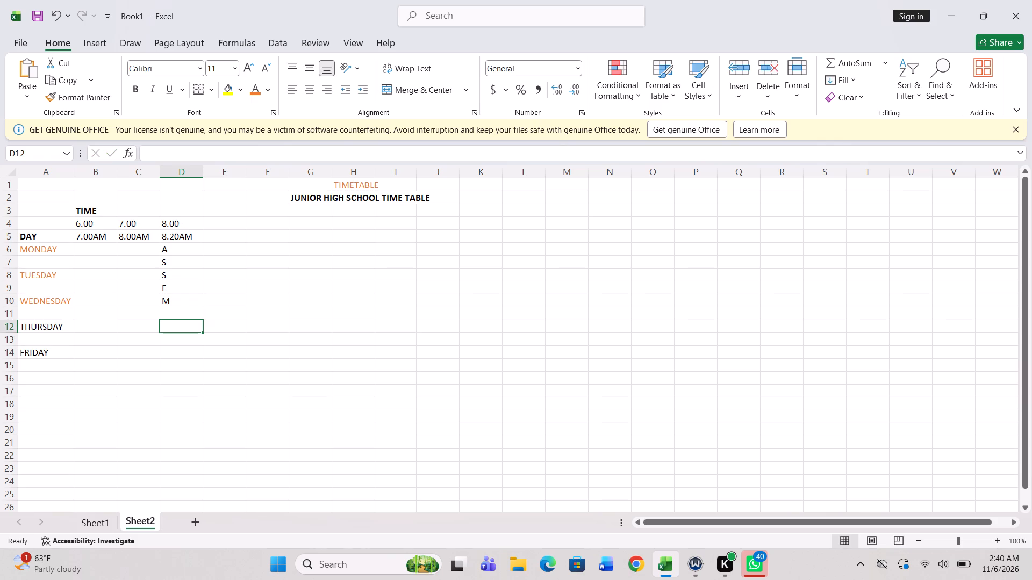
{"action": "key", "text": "l"}
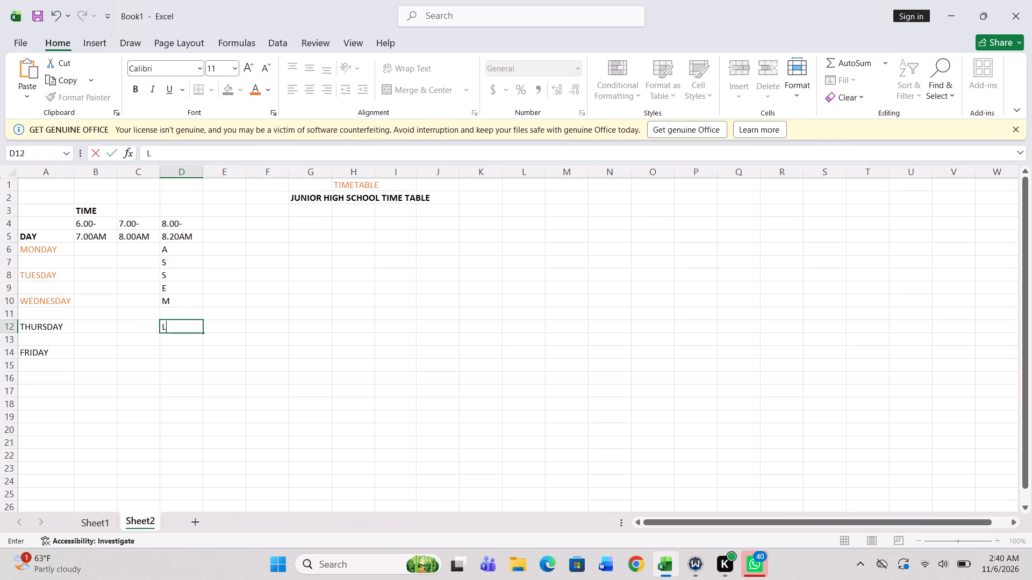
{"action": "left_click", "coordinate": [171, 340]}
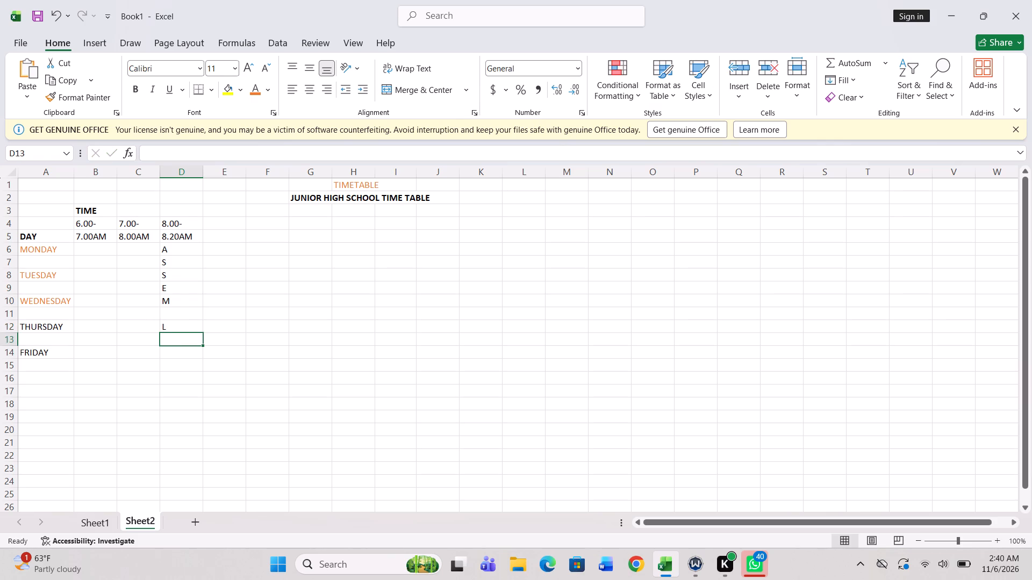
{"action": "key", "text": "y"}
{"action": "left_click", "coordinate": [172, 314]}
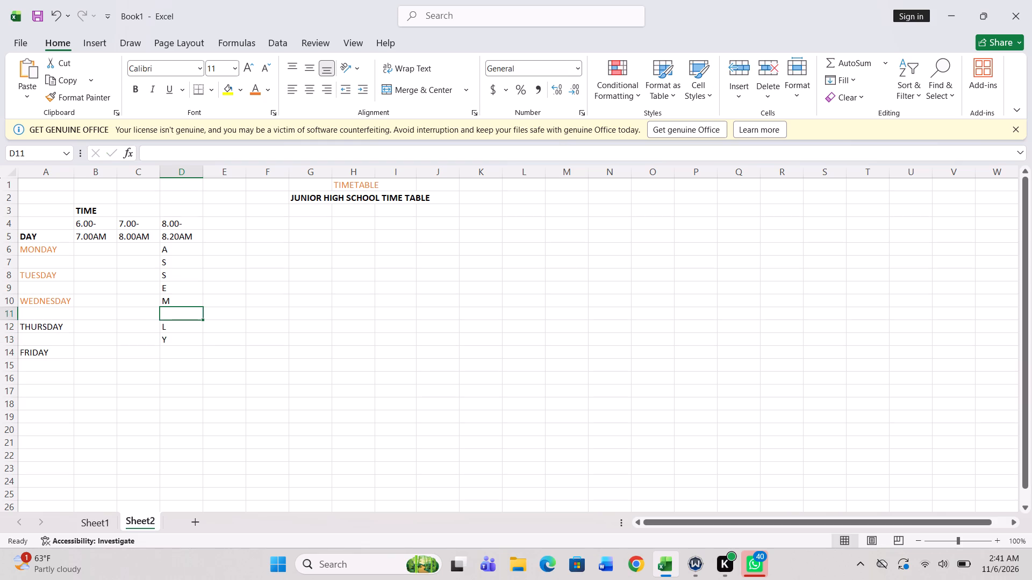
{"action": "key", "text": "b"}
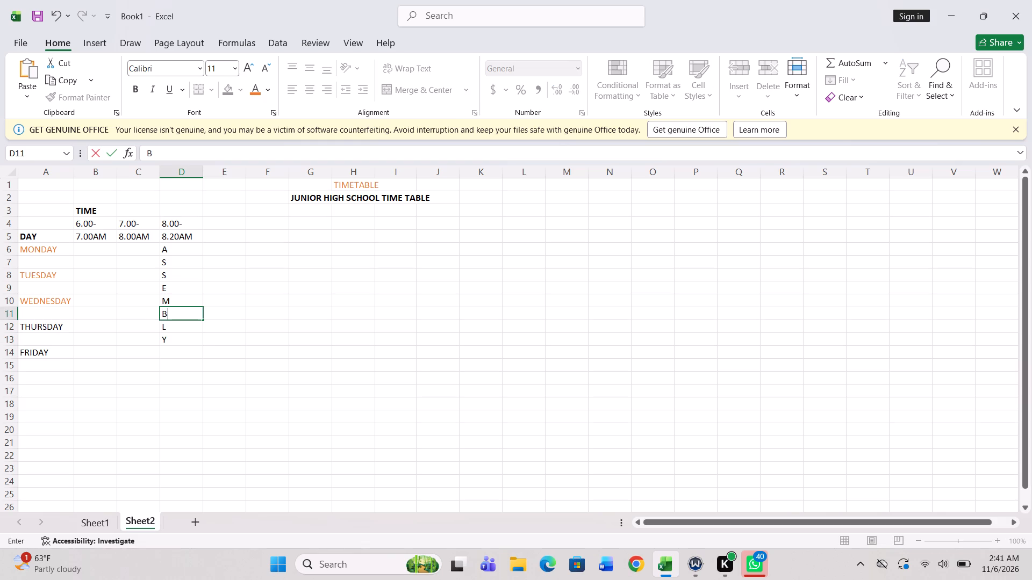
Change the font colour of the vertical ASSEMBLY letters in D6 to D13 to the theme green.
{"action": "left_click_drag", "start_coordinate": [164, 248], "coordinate": [174, 337]}
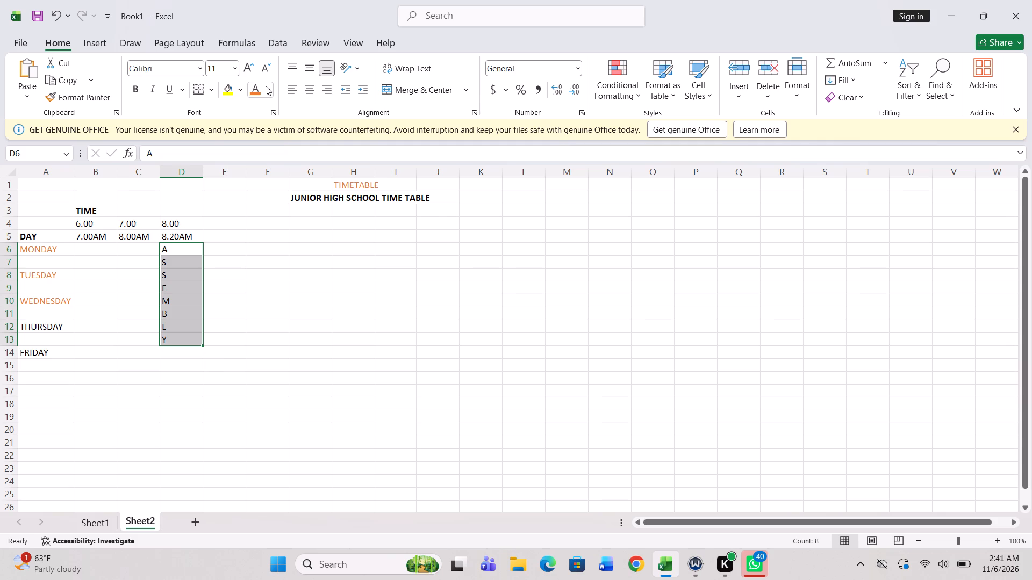
{"action": "left_click", "coordinate": [267, 88]}
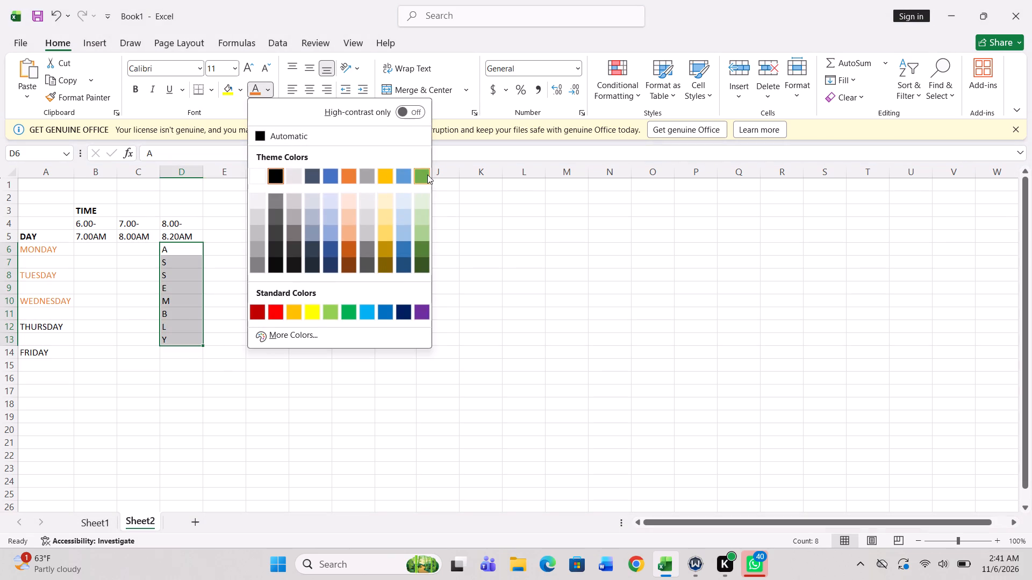
{"action": "left_click", "coordinate": [425, 175]}
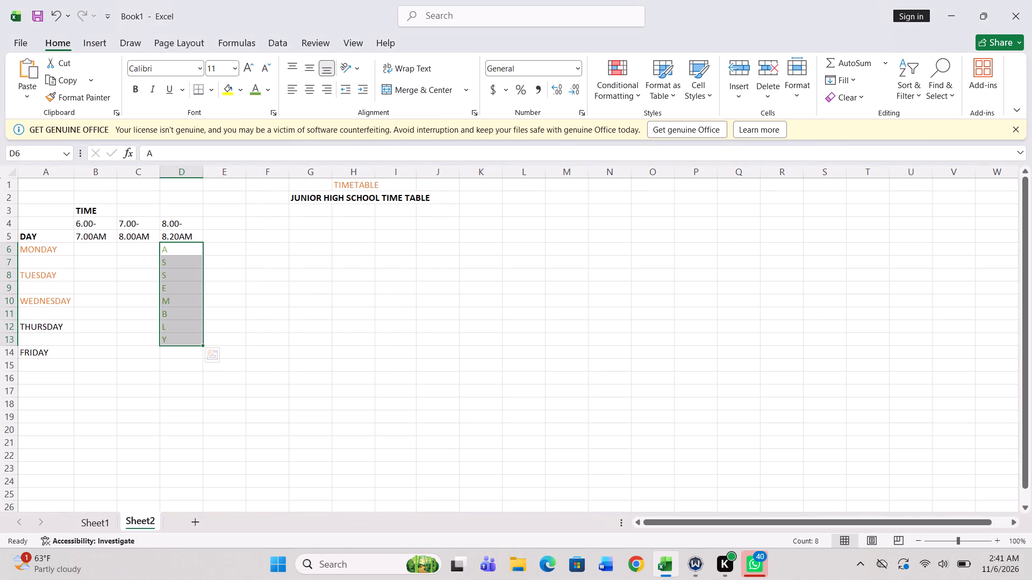
Apply the theme orange font colour to all the day names in cells A6 to A14.
{"action": "left_click_drag", "start_coordinate": [23, 247], "coordinate": [59, 357]}
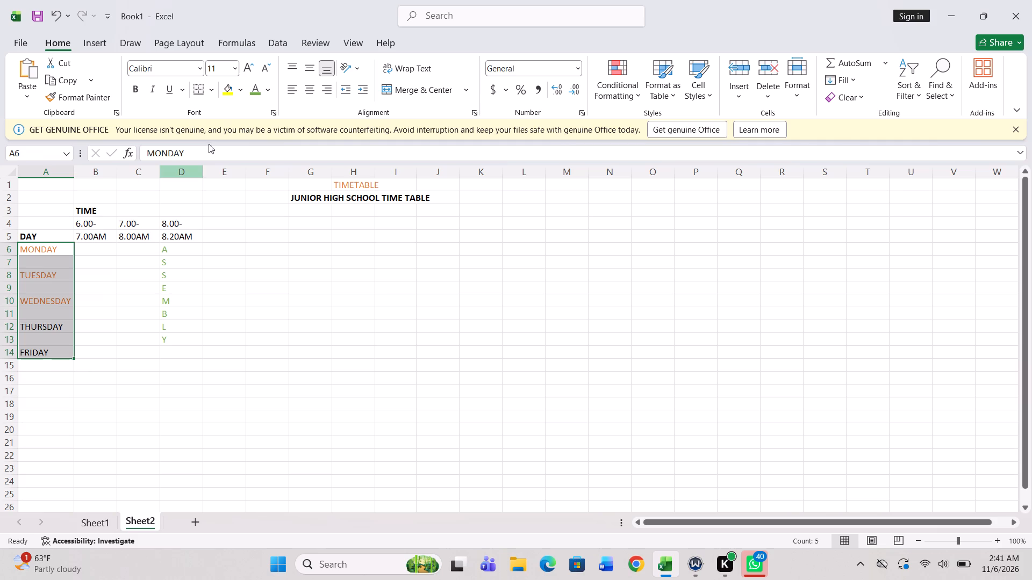
{"action": "left_click", "coordinate": [266, 90]}
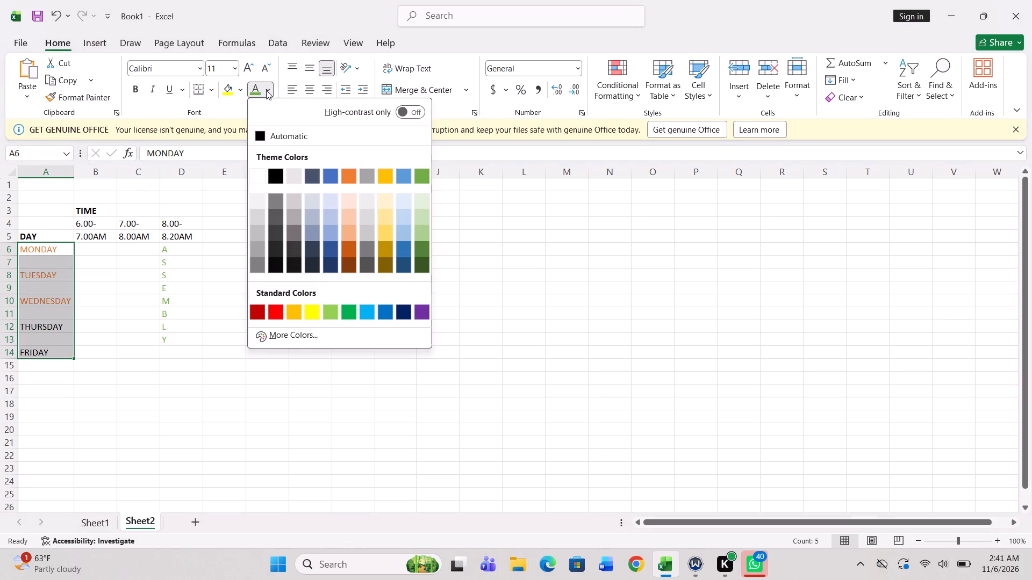
{"action": "left_click", "coordinate": [348, 176]}
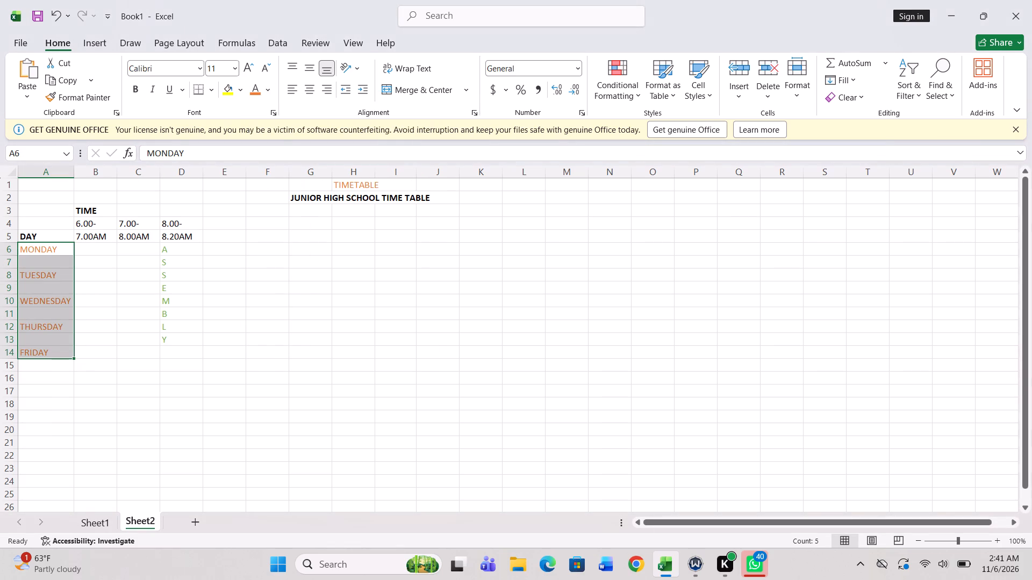
{"action": "left_click", "coordinate": [233, 313]}
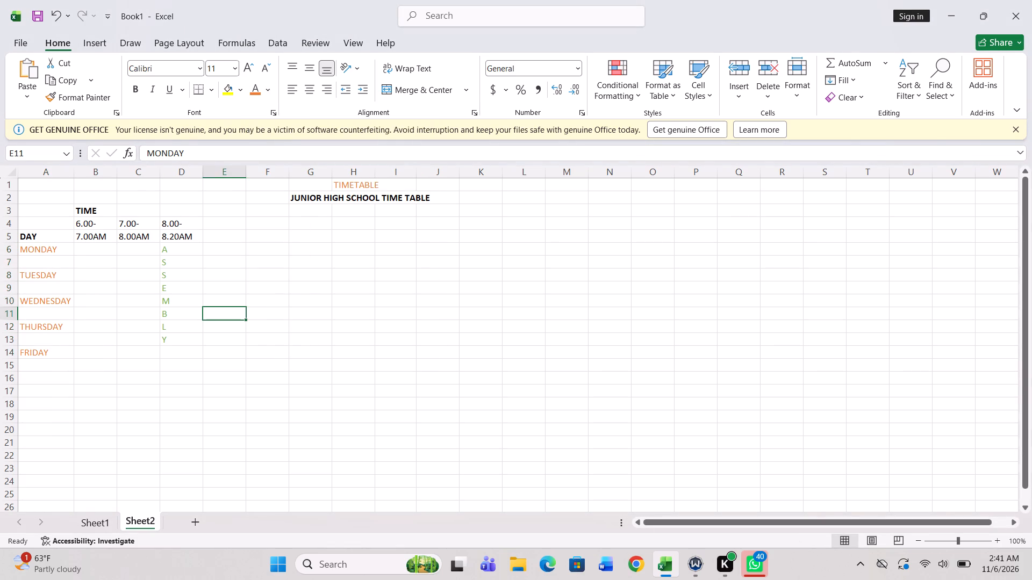
Enter the fourth time period, with 8.20- in cell E4 and 9.00AM in cell E5.
{"action": "left_click", "coordinate": [225, 223]}
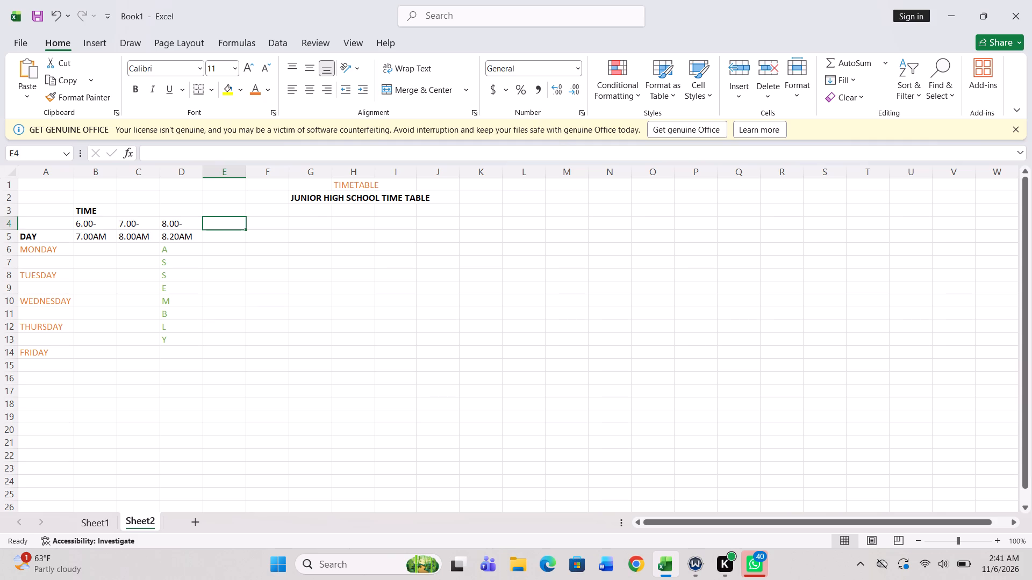
{"action": "key", "text": "8"}
{"action": "key", "text": "period"}
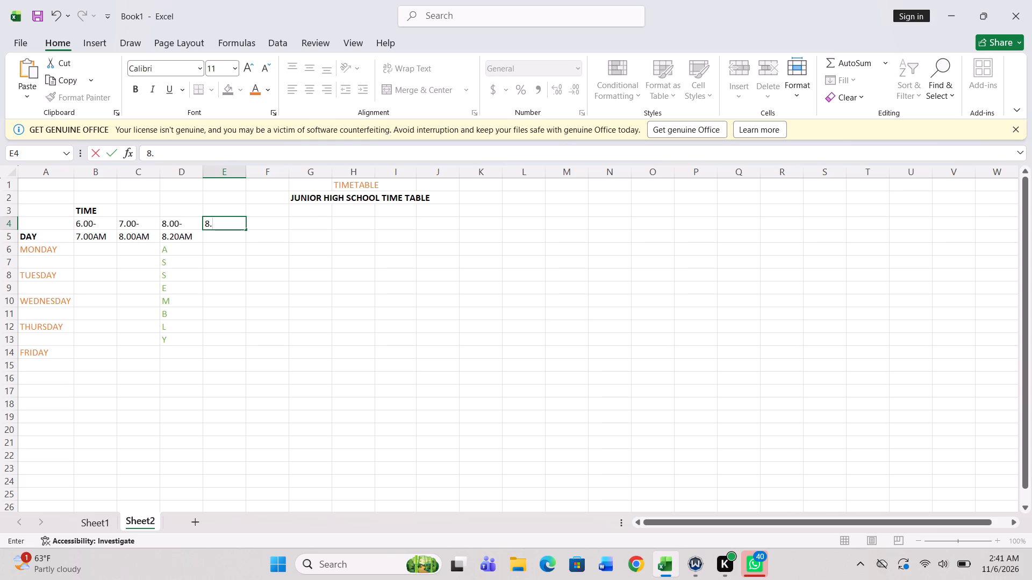
{"action": "type", "text": "20"}
{"action": "key", "text": "minus"}
{"action": "key", "text": "9"}
{"action": "key", "text": "BackSpace"}
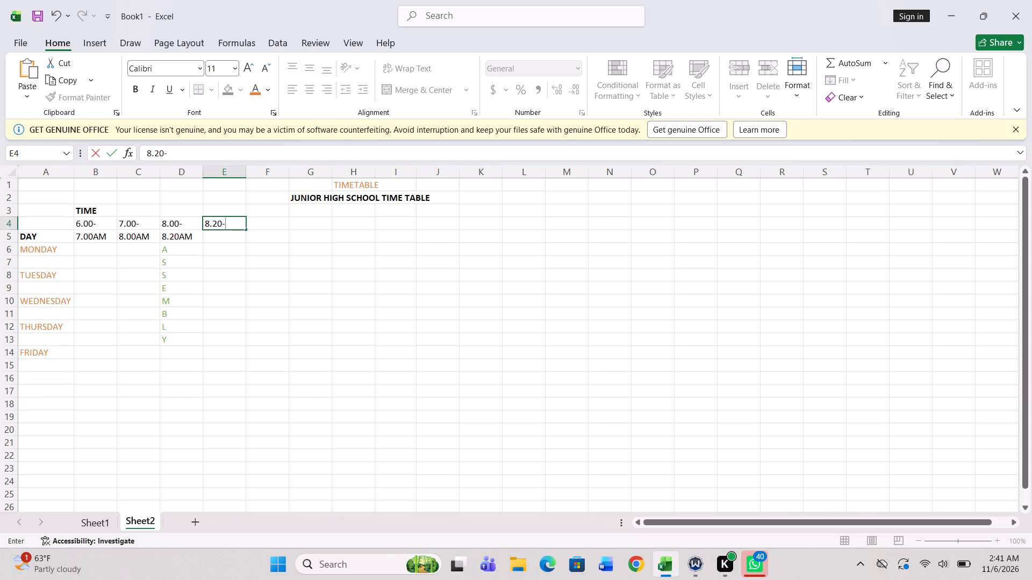
{"action": "left_click", "coordinate": [229, 232]}
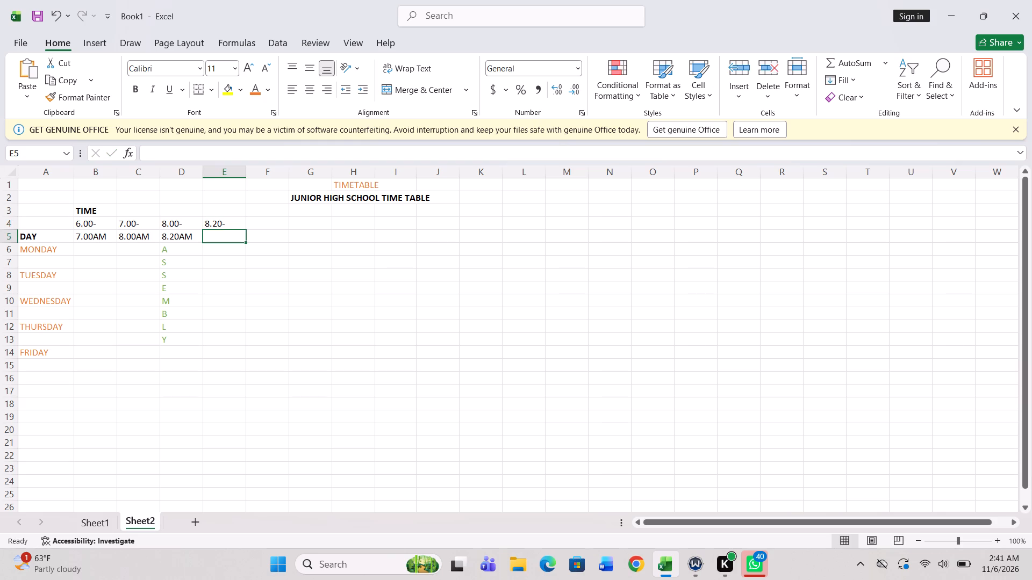
{"action": "key", "text": "9"}
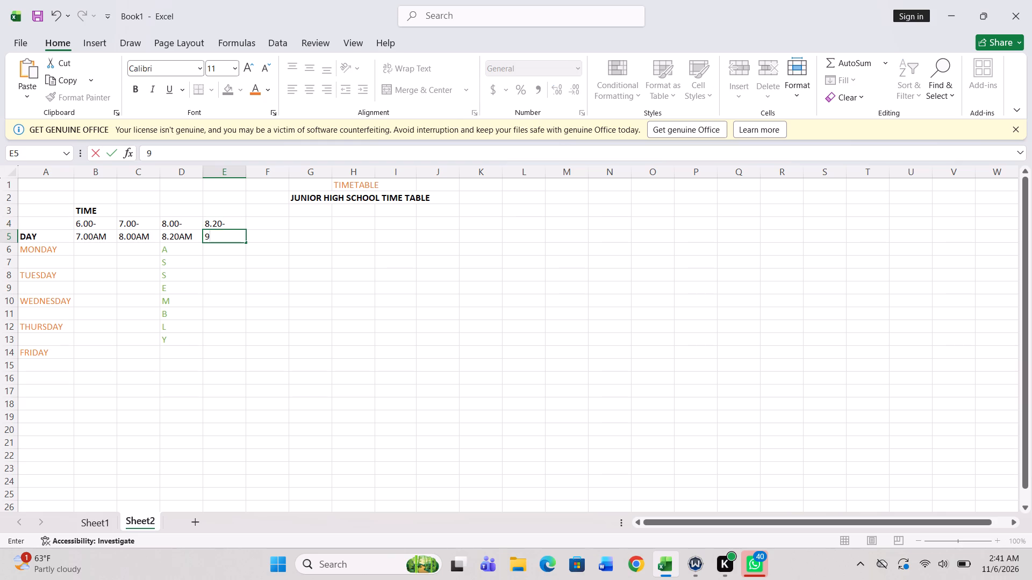
{"action": "type", "text": ".00"}
{"action": "type", "text": "AM"}
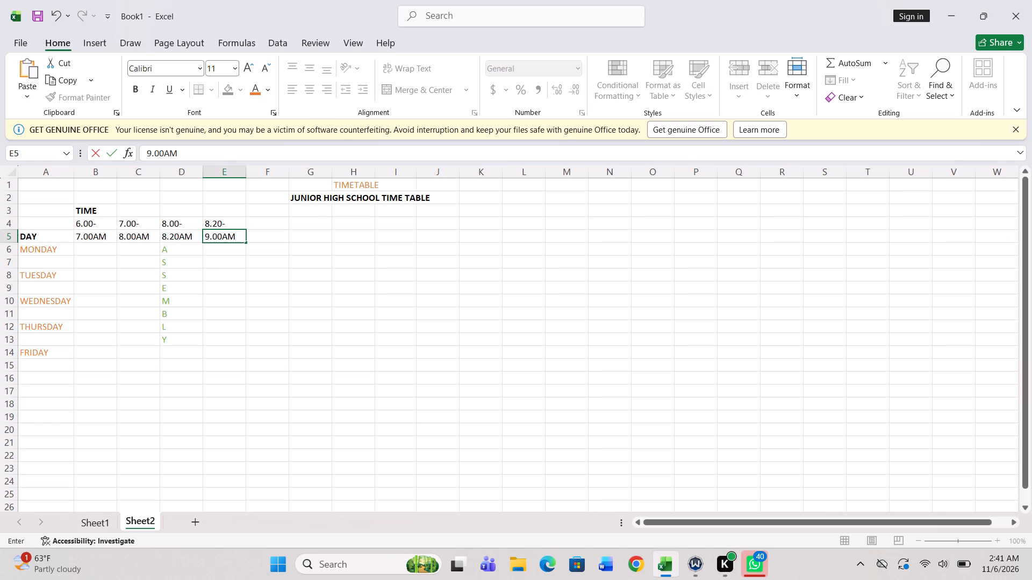
Enter the fifth time period, with 9.00- in cell F4 and 9.40AM in cell F5.
{"action": "left_click", "coordinate": [261, 226]}
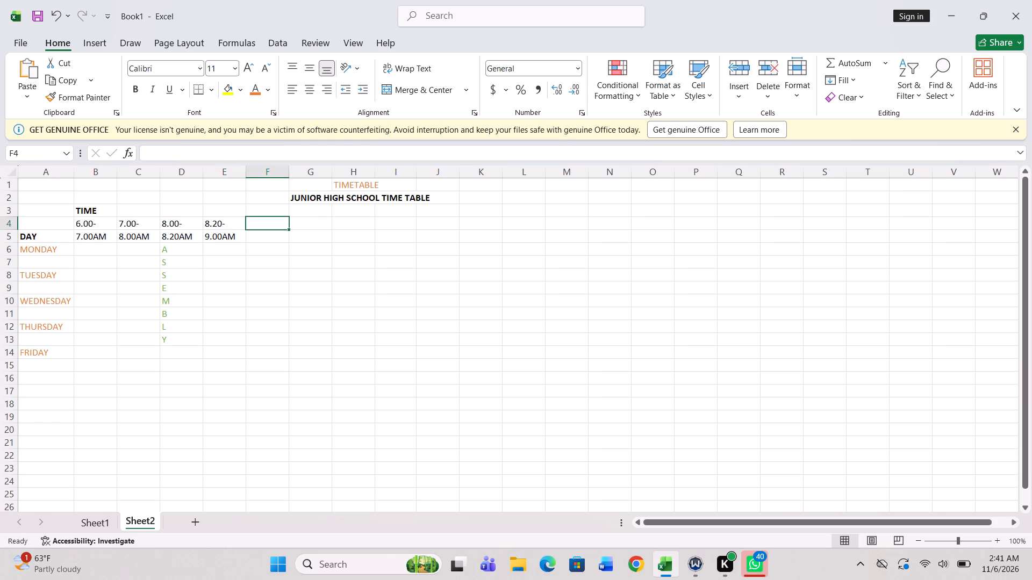
{"action": "key", "text": "9"}
{"action": "key", "text": "period"}
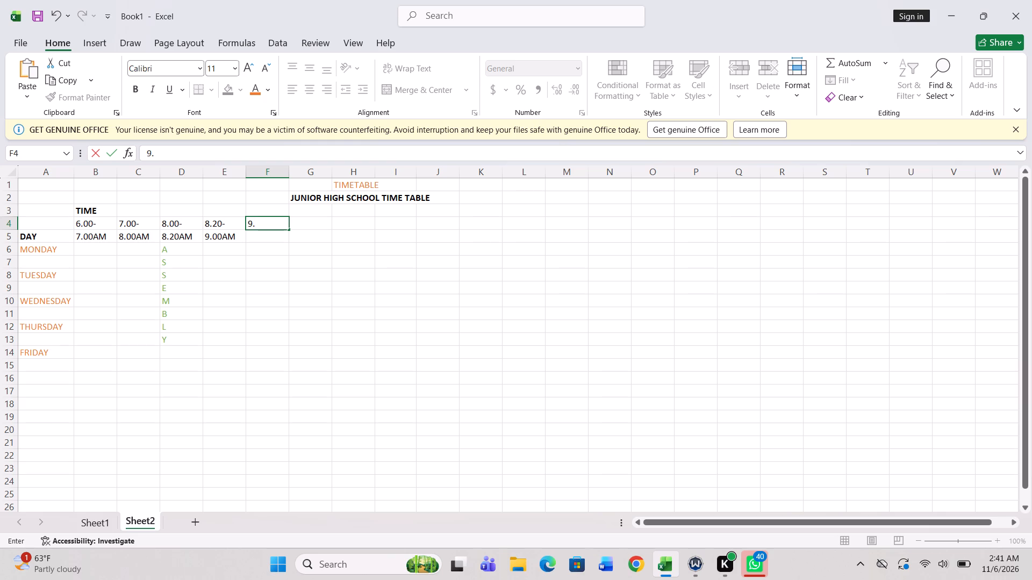
{"action": "type", "text": "00"}
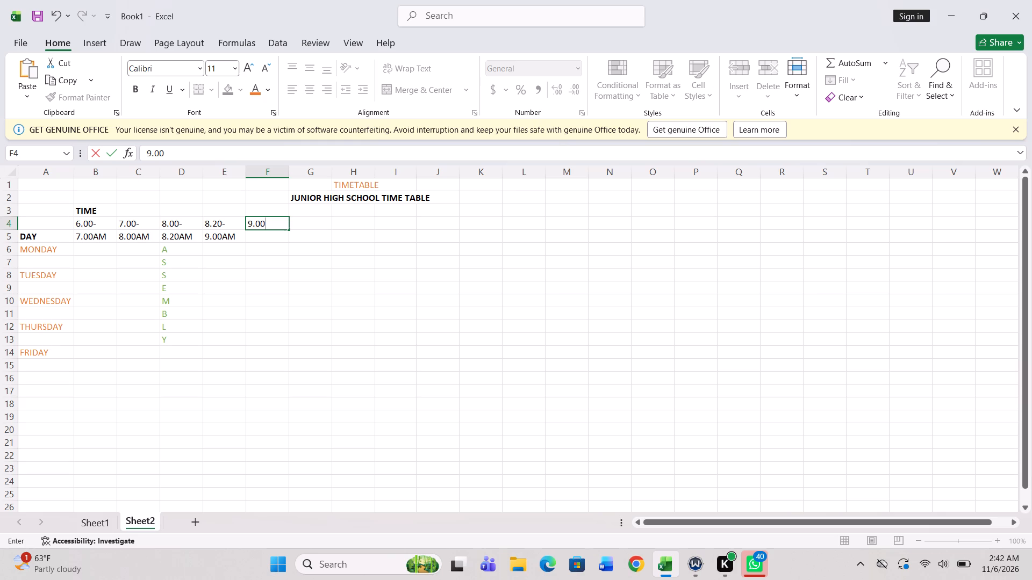
{"action": "key", "text": "minus"}
{"action": "left_click", "coordinate": [258, 238]}
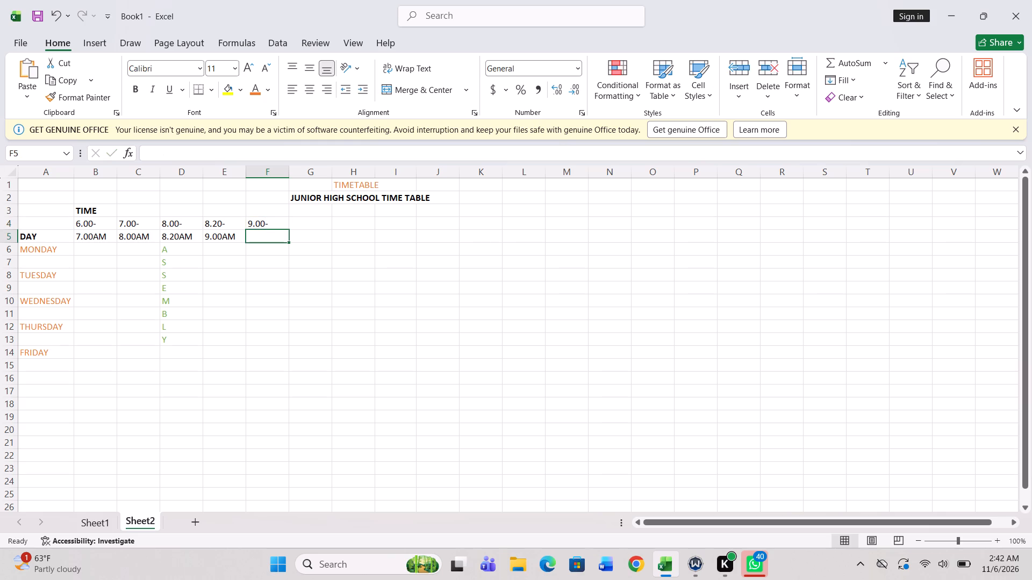
{"action": "key", "text": "9"}
{"action": "key", "text": "period"}
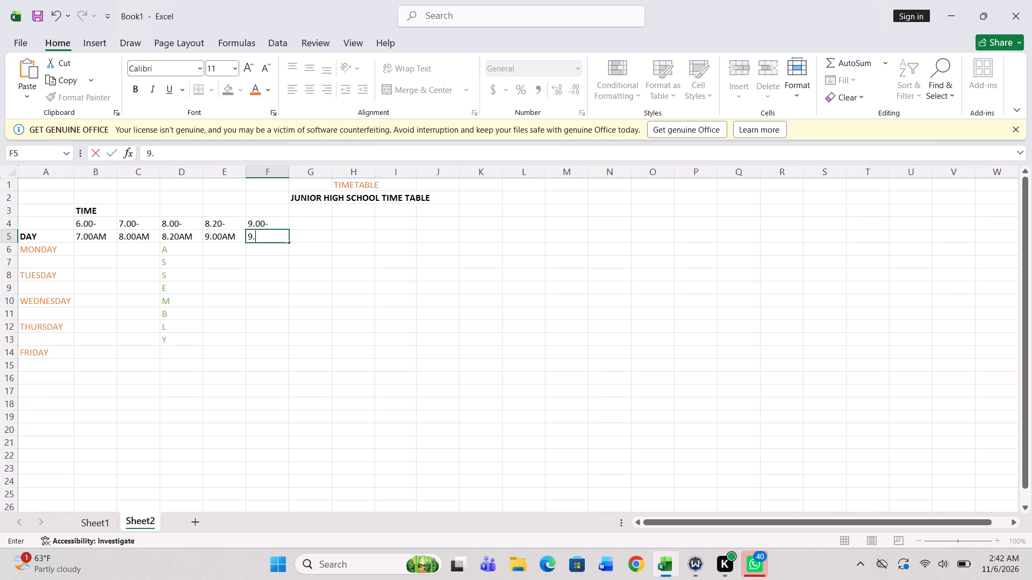
{"action": "type", "text": "40"}
{"action": "type", "text": "AM"}
Enter the sixth time period, with 9.40- in cell G4 and 10.00AM in cell G5.
{"action": "left_click", "coordinate": [308, 223]}
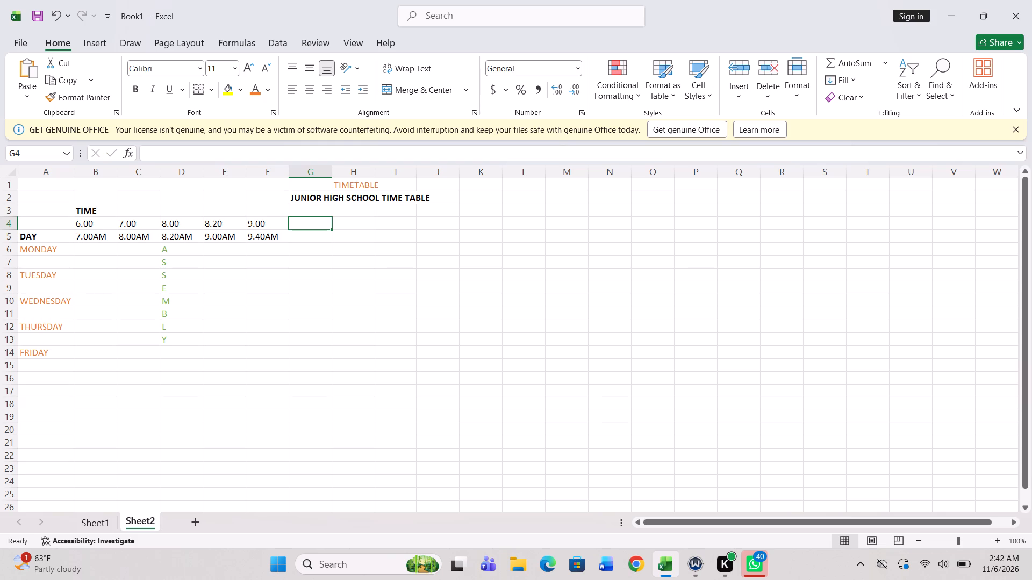
{"action": "key", "text": "9"}
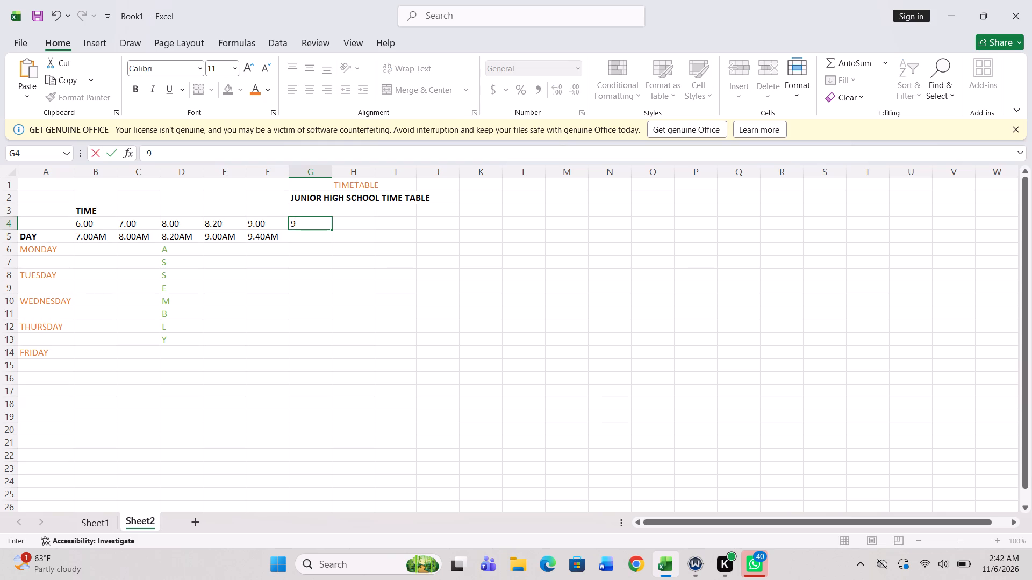
{"action": "type", "text": ".4"}
{"action": "key", "text": "0"}
{"action": "key", "text": "minus"}
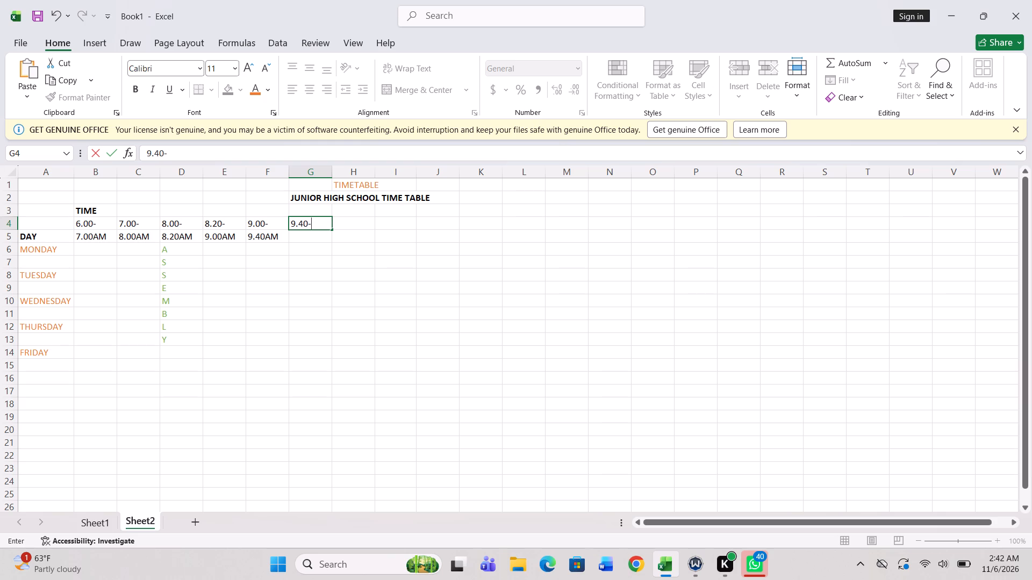
{"action": "left_click", "coordinate": [308, 234]}
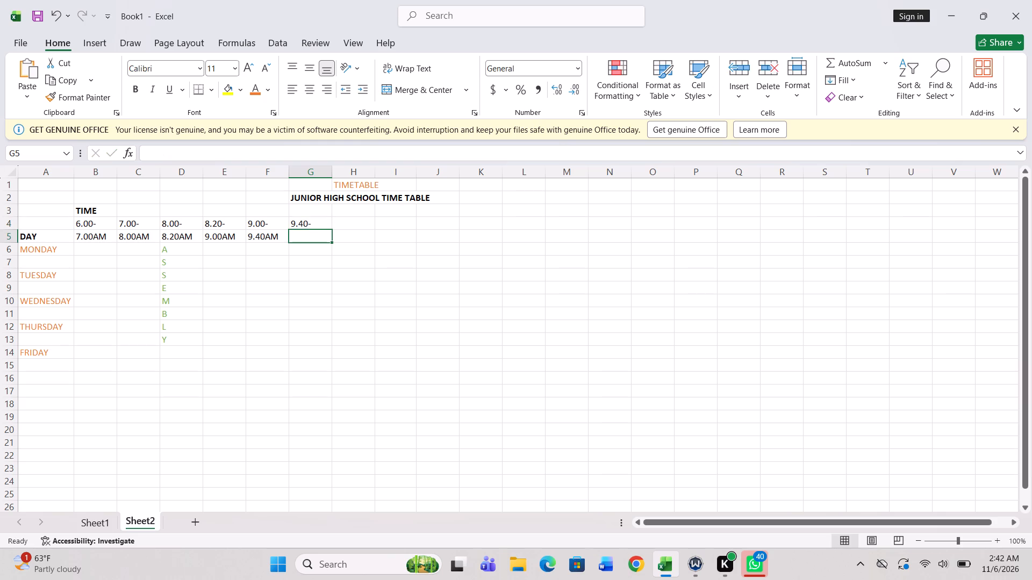
{"action": "type", "text": "10"}
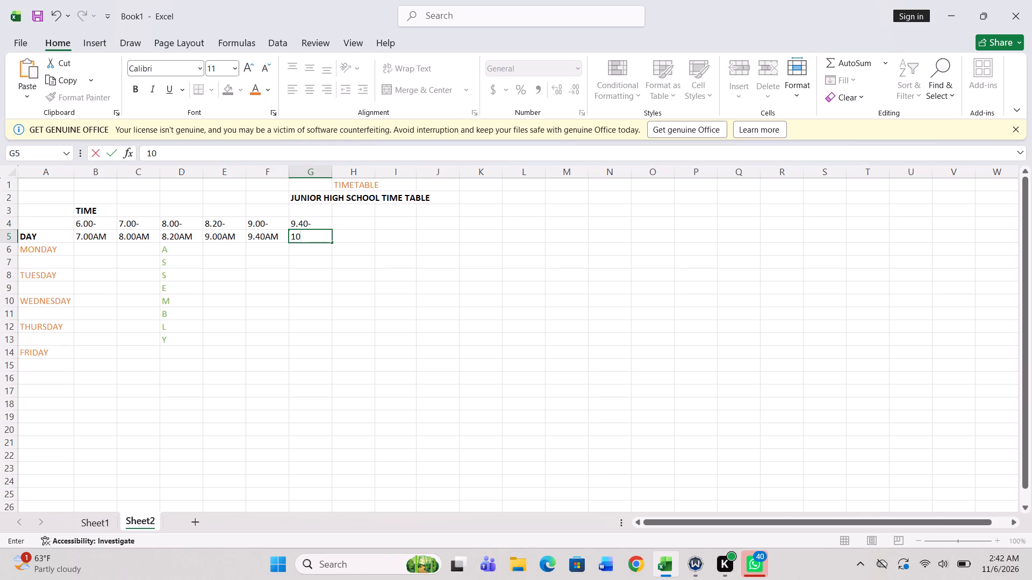
{"action": "type", "text": ".00"}
{"action": "type", "text": "AM"}
Spell BREAK vertically in column G, one letter per day row, in cells G6, G8, G10, G12 and G14.
{"action": "left_click", "coordinate": [313, 249]}
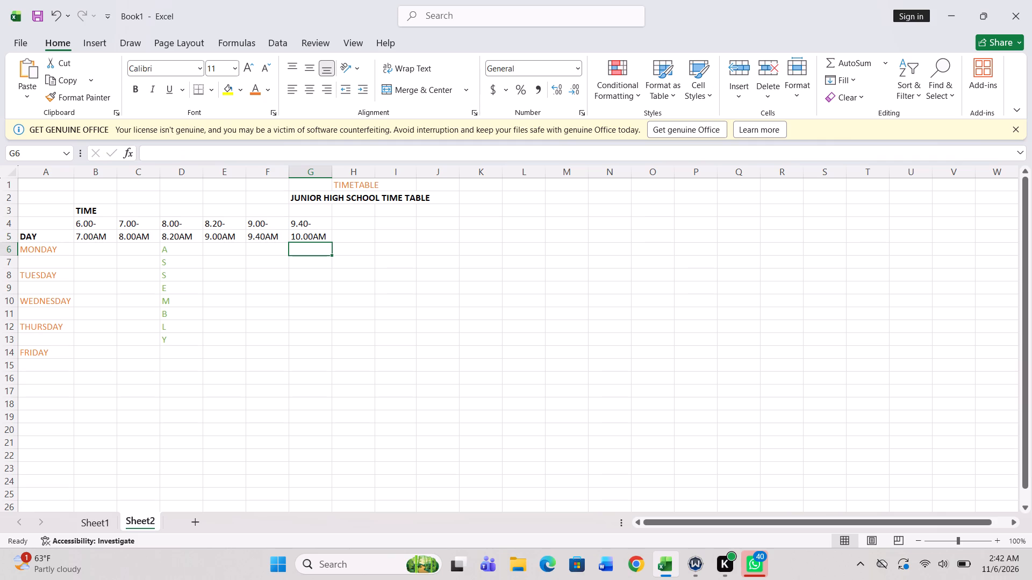
{"action": "key", "text": "b"}
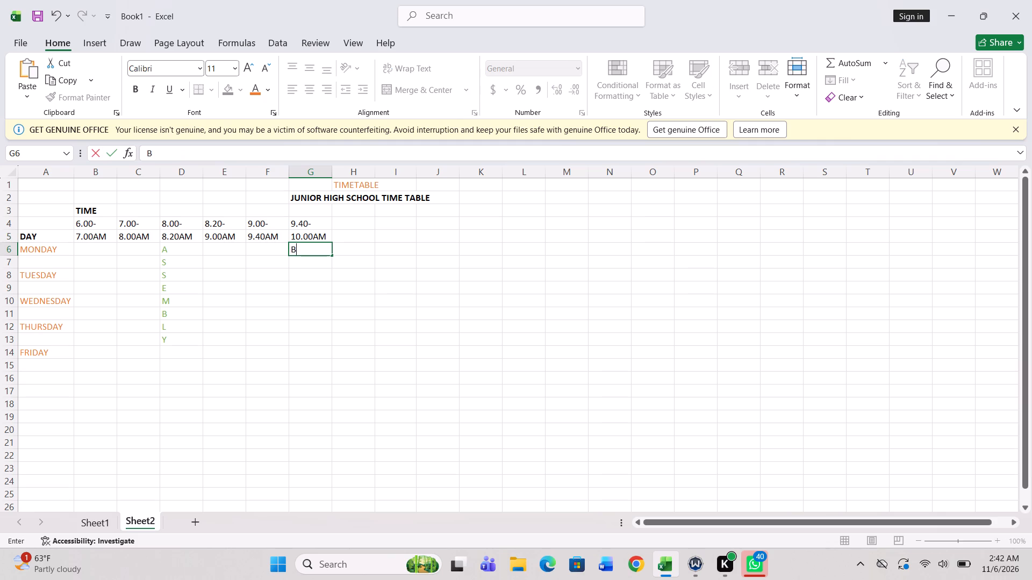
{"action": "left_click", "coordinate": [309, 278]}
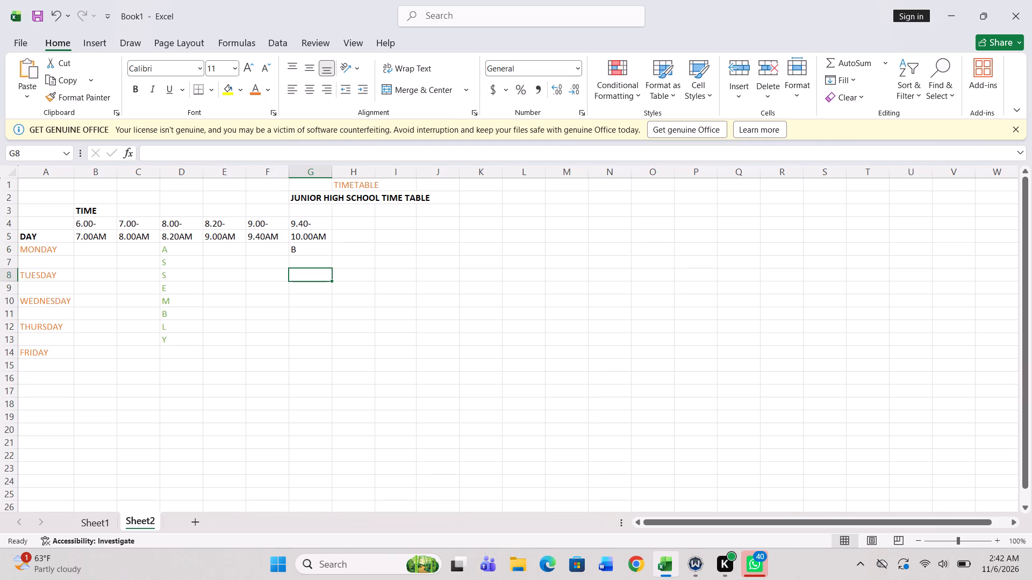
{"action": "key", "text": "r"}
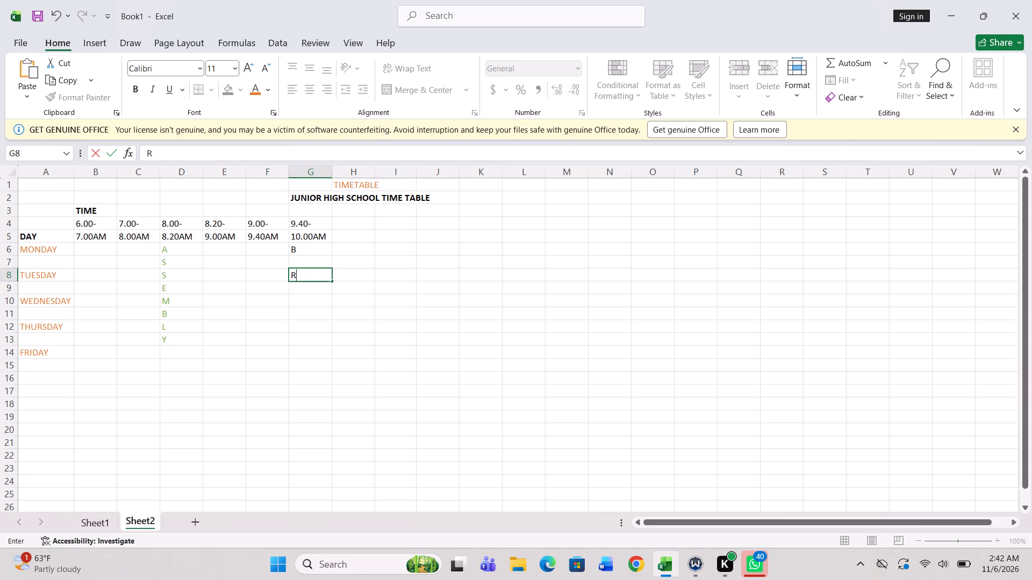
{"action": "left_click", "coordinate": [307, 302]}
{"action": "key", "text": "e"}
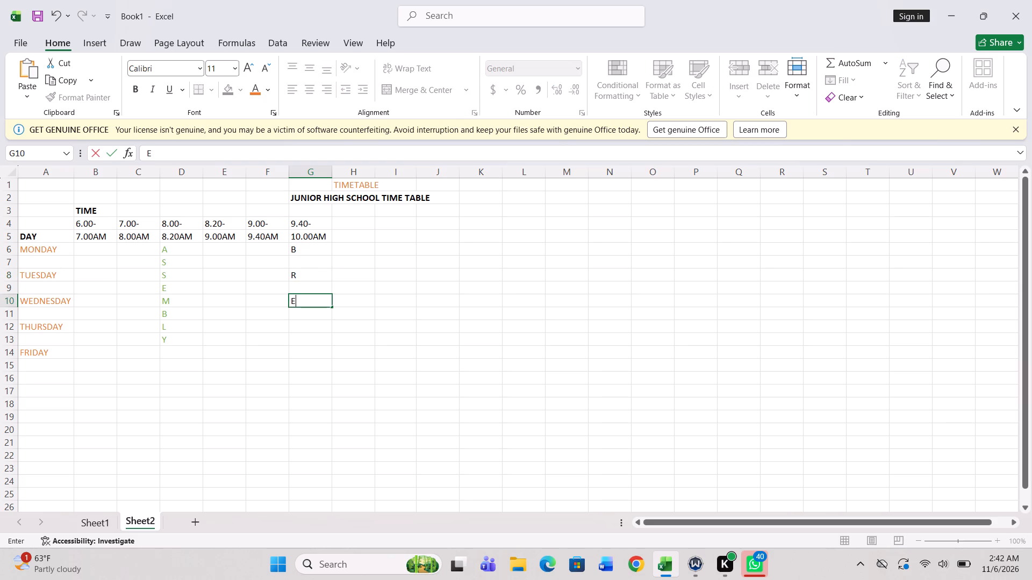
{"action": "left_click", "coordinate": [307, 328]}
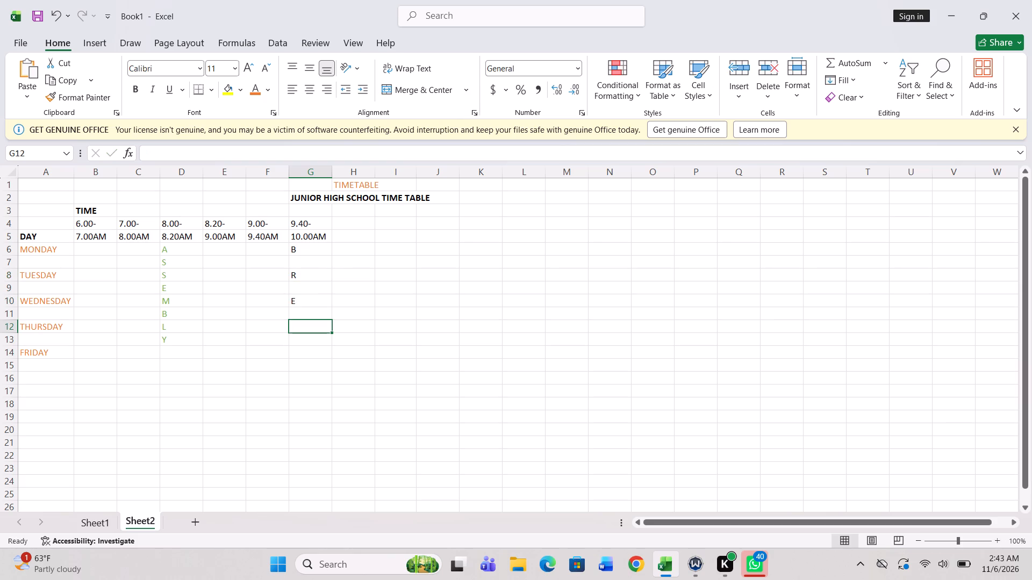
{"action": "key", "text": "a"}
{"action": "left_click", "coordinate": [314, 351]}
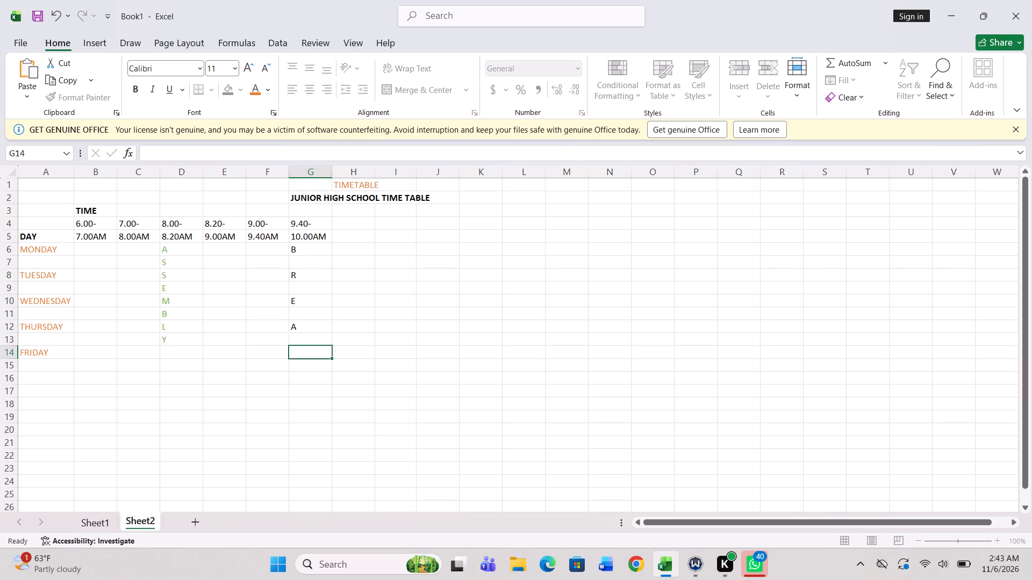
{"action": "key", "text": "k"}
Change the font colour of the vertical BREAK letters in G6 to G14 to the theme green.
{"action": "left_click_drag", "start_coordinate": [320, 243], "coordinate": [316, 255]}
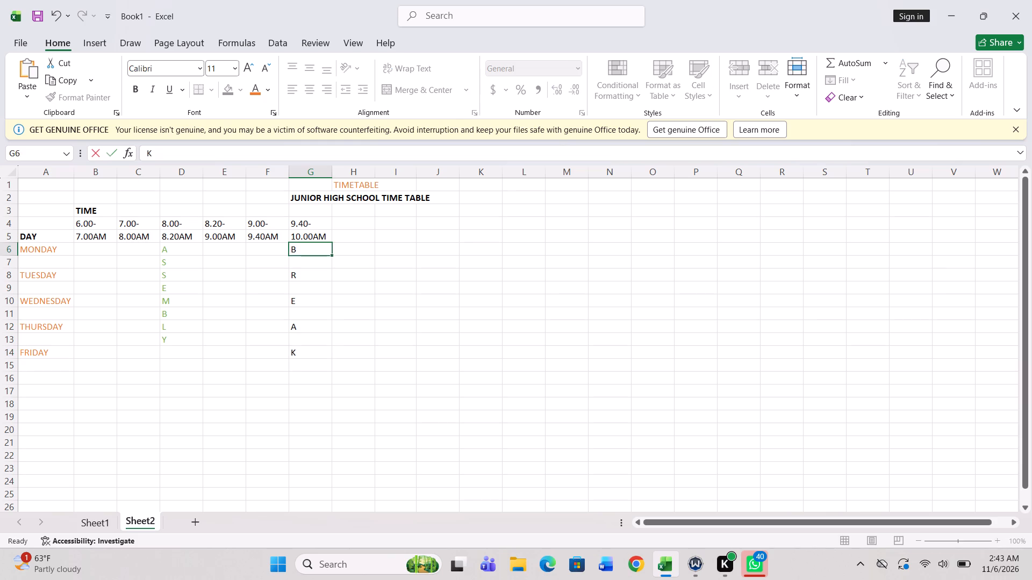
{"action": "left_click_drag", "start_coordinate": [316, 255], "coordinate": [327, 350]}
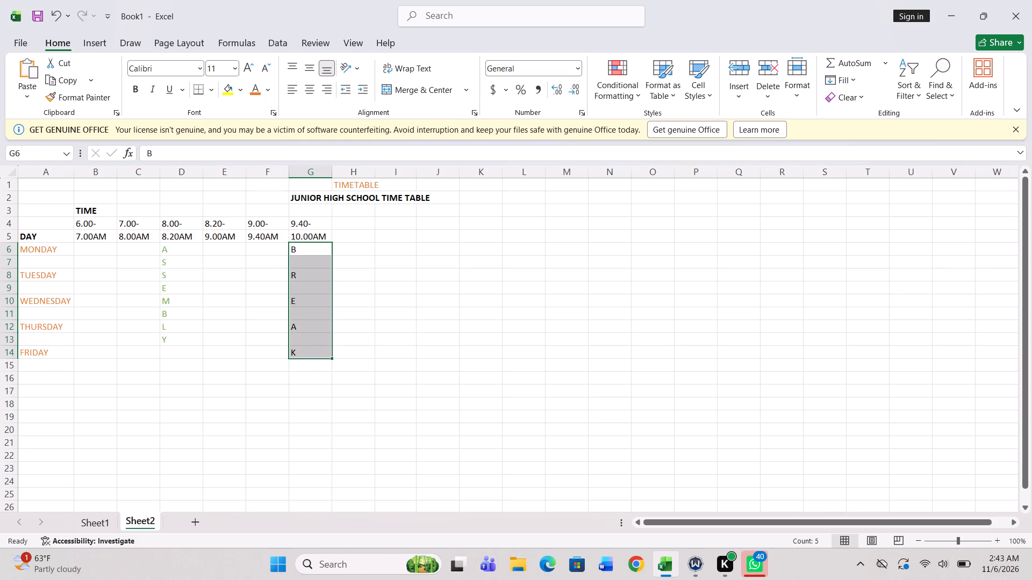
{"action": "left_click", "coordinate": [256, 95]}
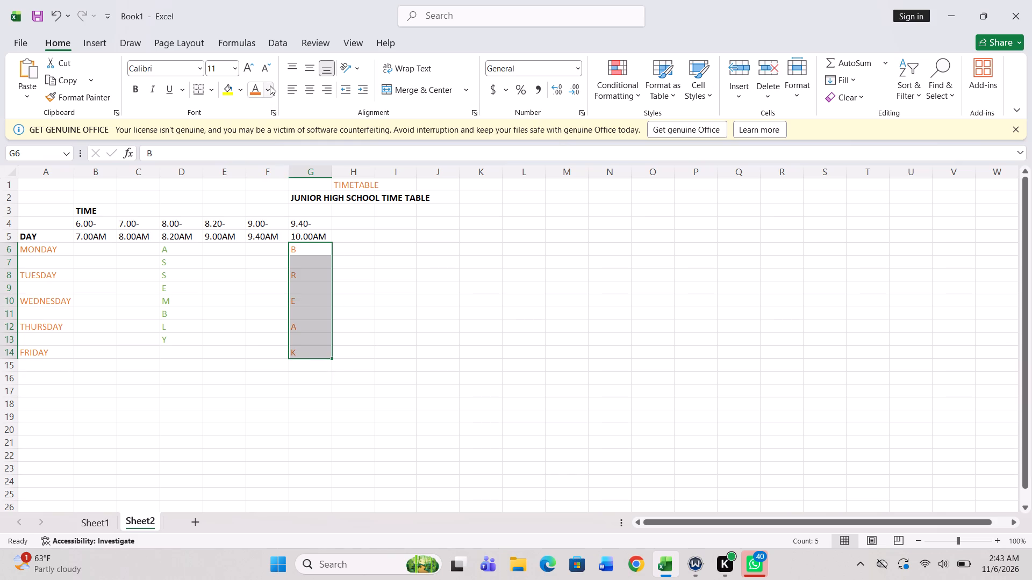
{"action": "left_click", "coordinate": [270, 85]}
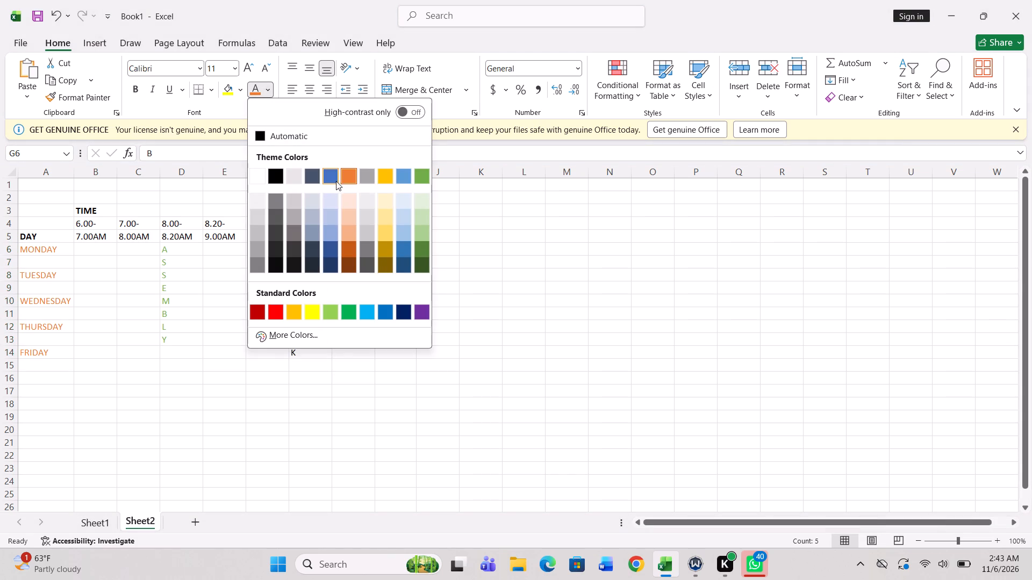
{"action": "left_click", "coordinate": [421, 180]}
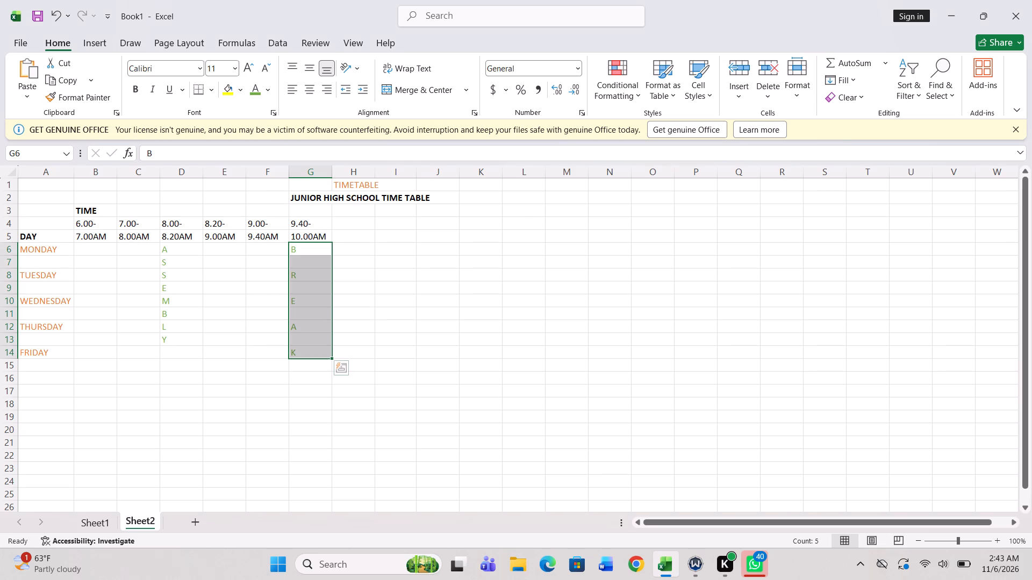
{"action": "left_click", "coordinate": [320, 280]}
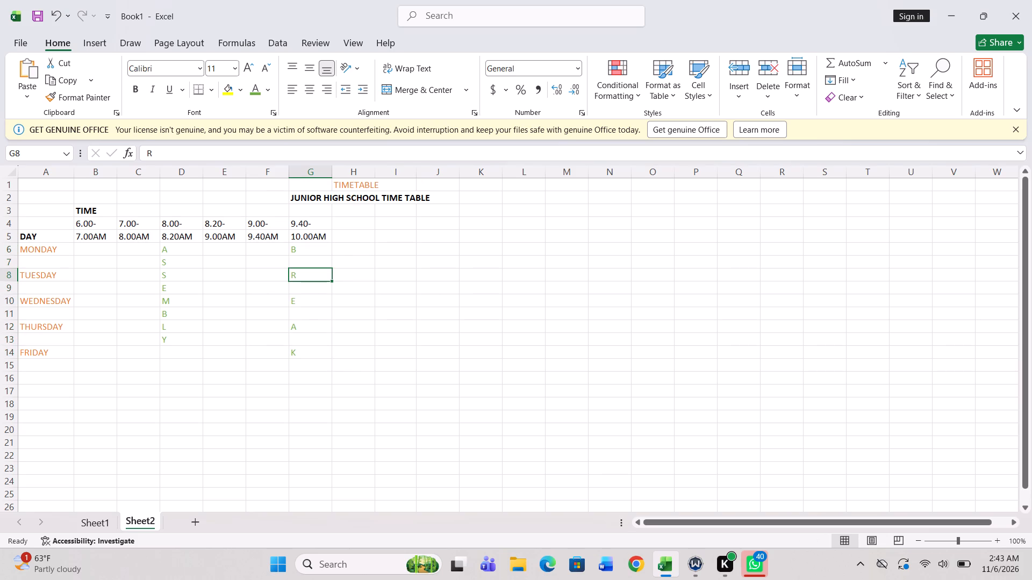
Enter the seventh time period, with 10.00- in cell H4 and 10.40AM in cell H5.
{"action": "left_click", "coordinate": [356, 227]}
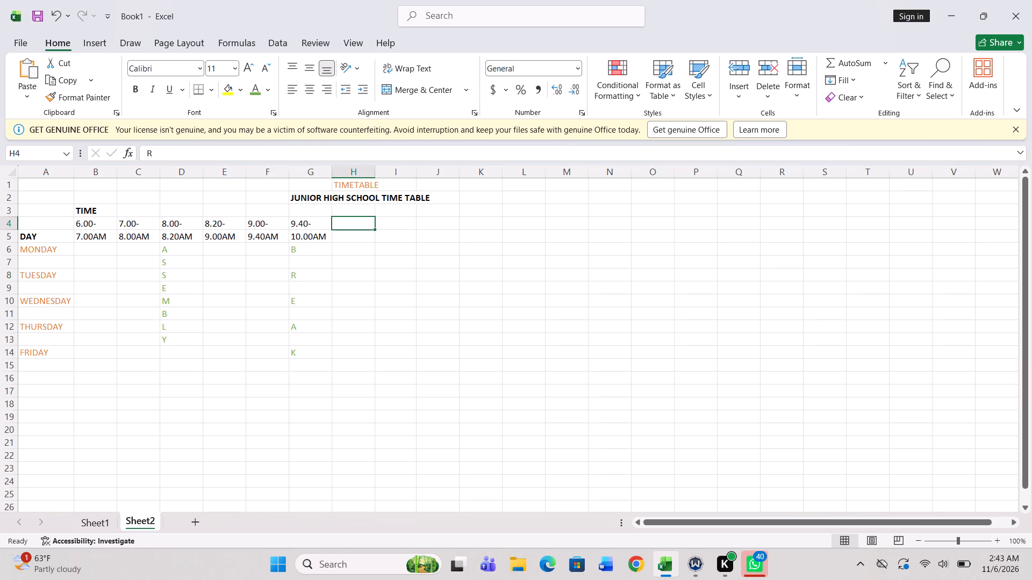
{"action": "key", "text": "1"}
{"action": "key", "text": "0"}
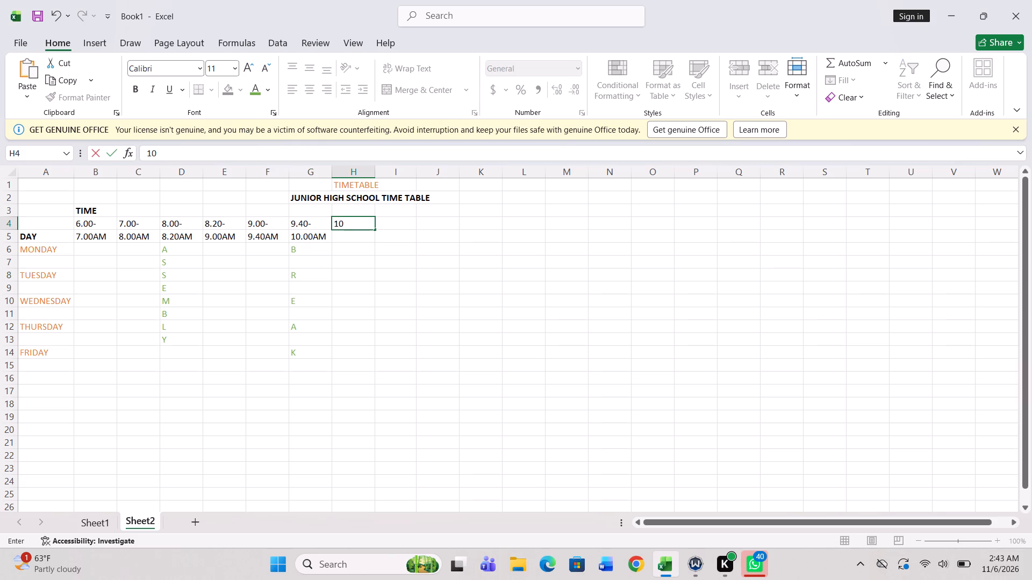
{"action": "type", "text": ".00"}
{"action": "key", "text": "minus"}
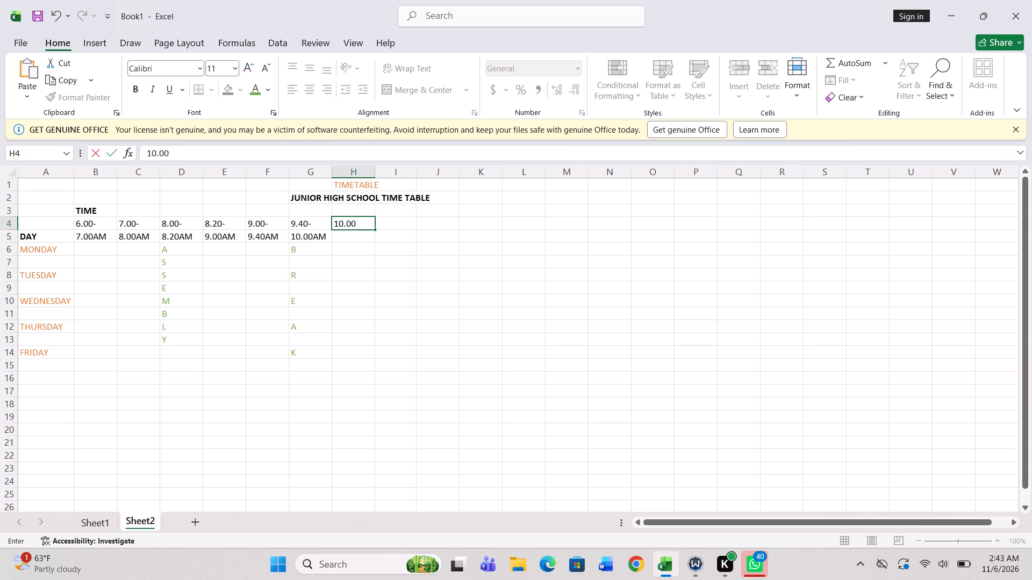
{"action": "left_click", "coordinate": [359, 235]}
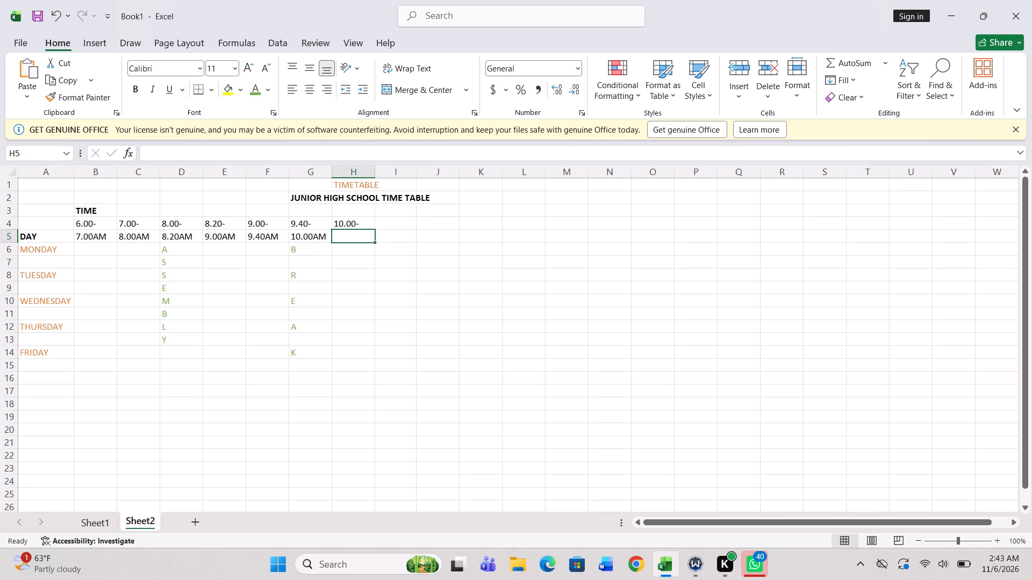
{"action": "type", "text": "10"}
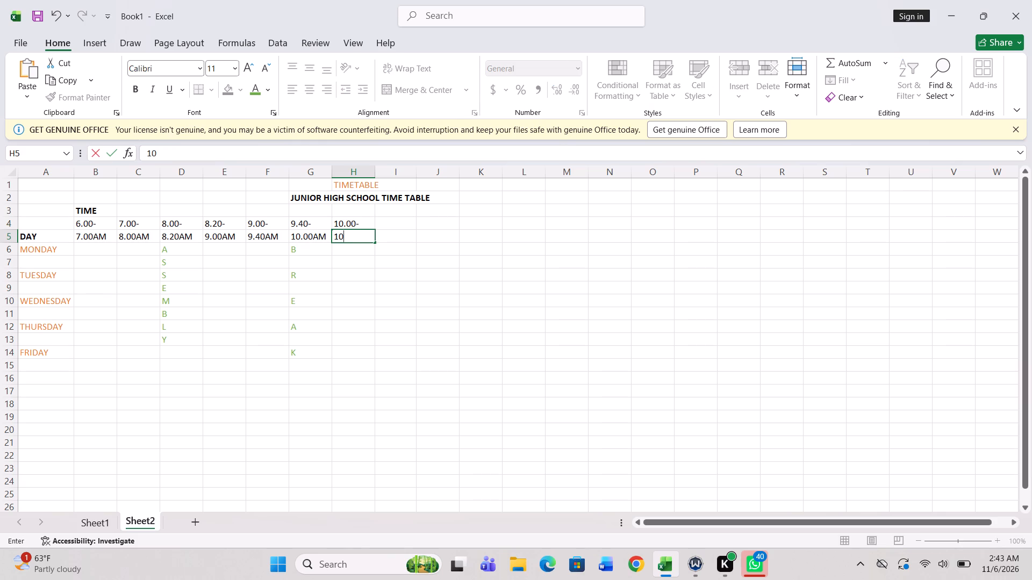
{"action": "key", "text": "period"}
{"action": "type", "text": "40"}
{"action": "type", "text": "AM"}
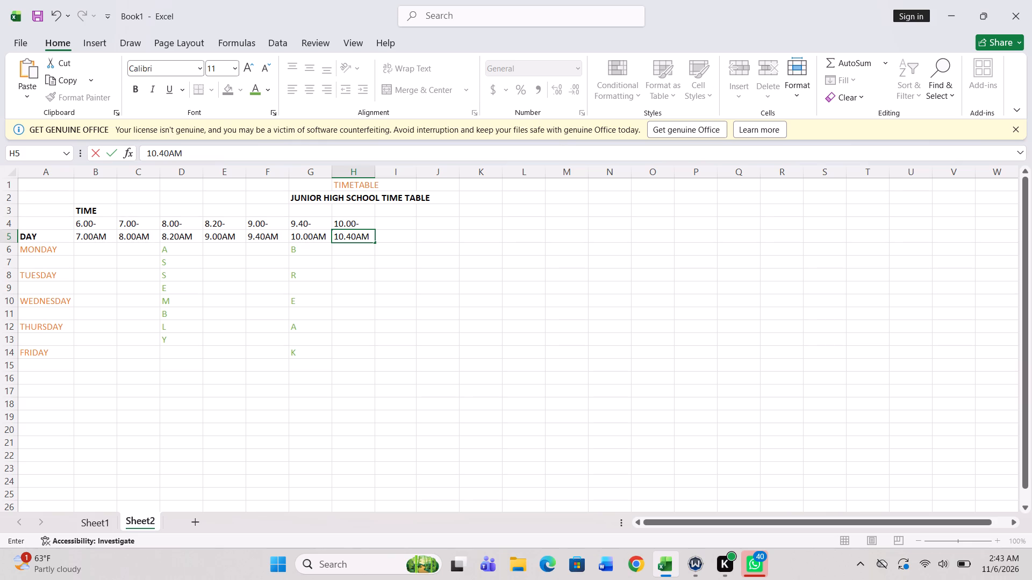
Enter the eighth time period, with 10.40- in cell I4 and 11.20AM in cell I5.
{"action": "left_click", "coordinate": [403, 223]}
{"action": "left_click", "coordinate": [403, 223]}
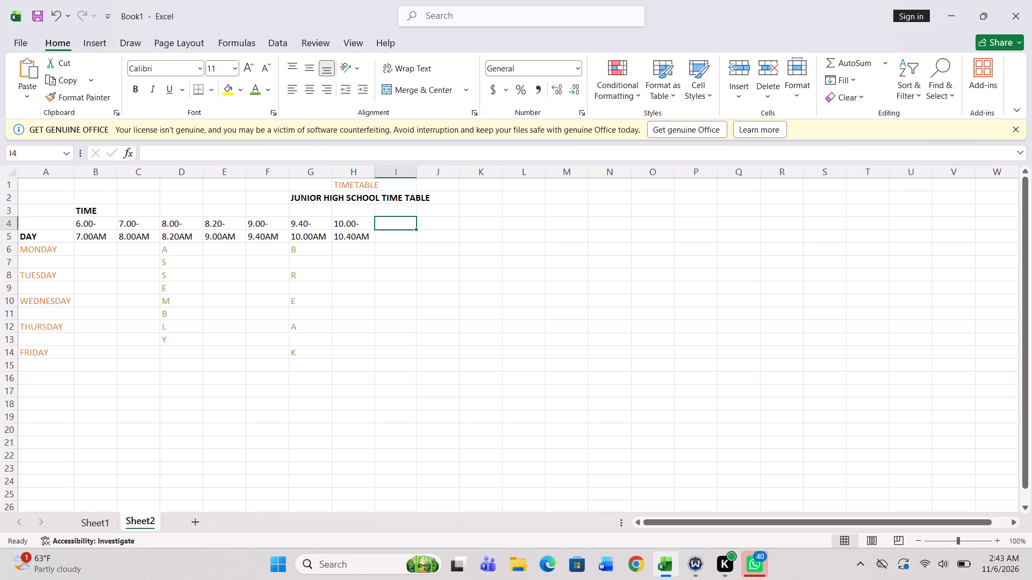
{"action": "type", "text": "10"}
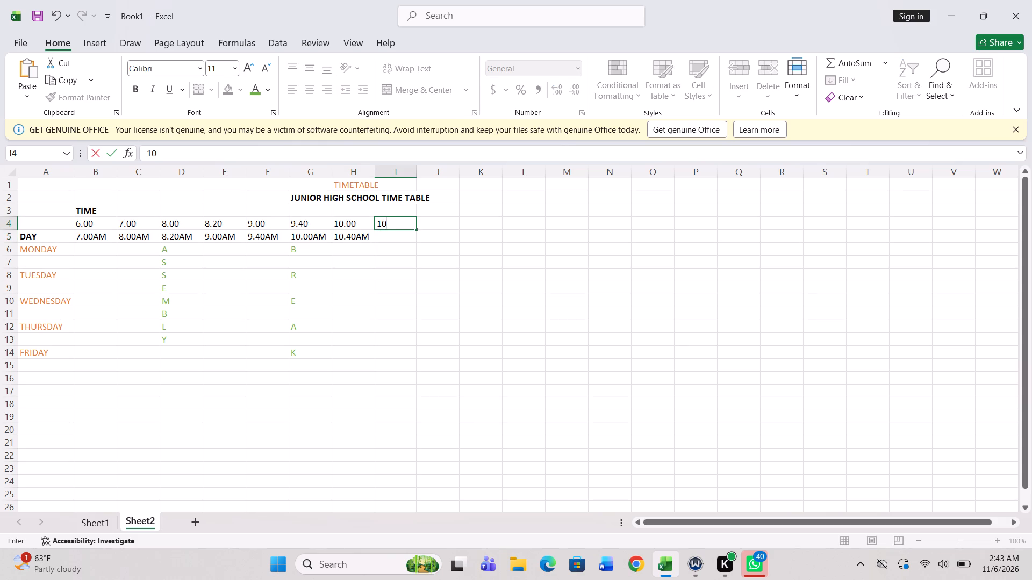
{"action": "key", "text": "period"}
{"action": "type", "text": "40"}
{"action": "key", "text": "minus"}
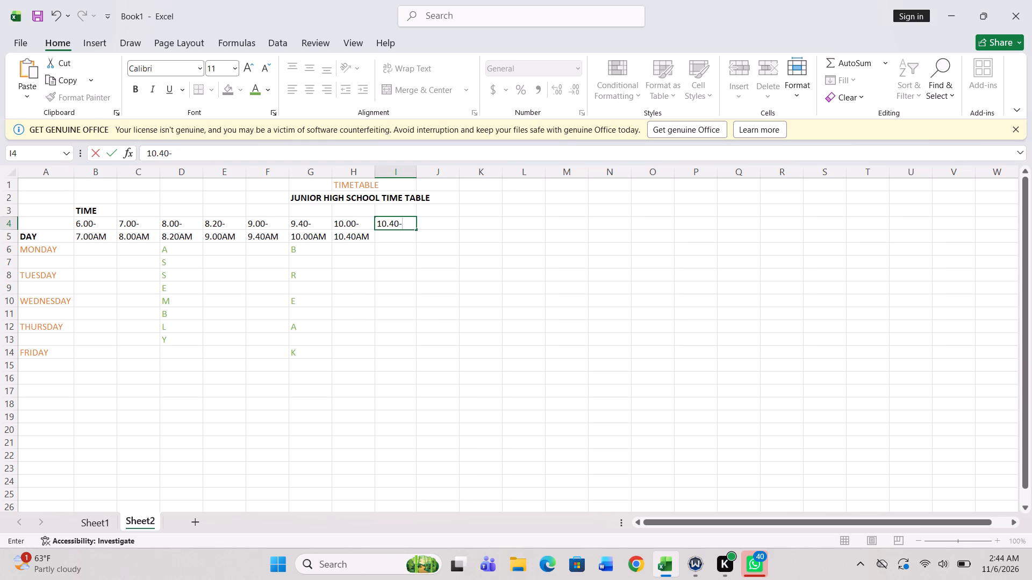
{"action": "left_click", "coordinate": [403, 235]}
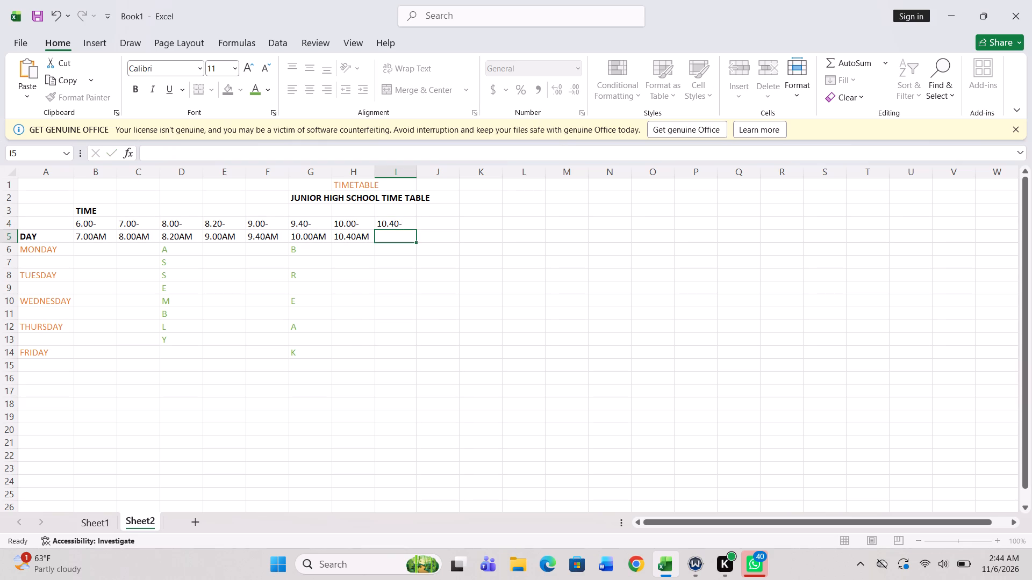
{"action": "type", "text": "11"}
{"action": "key", "text": "period"}
{"action": "type", "text": "20"}
{"action": "type", "text": "AM"}
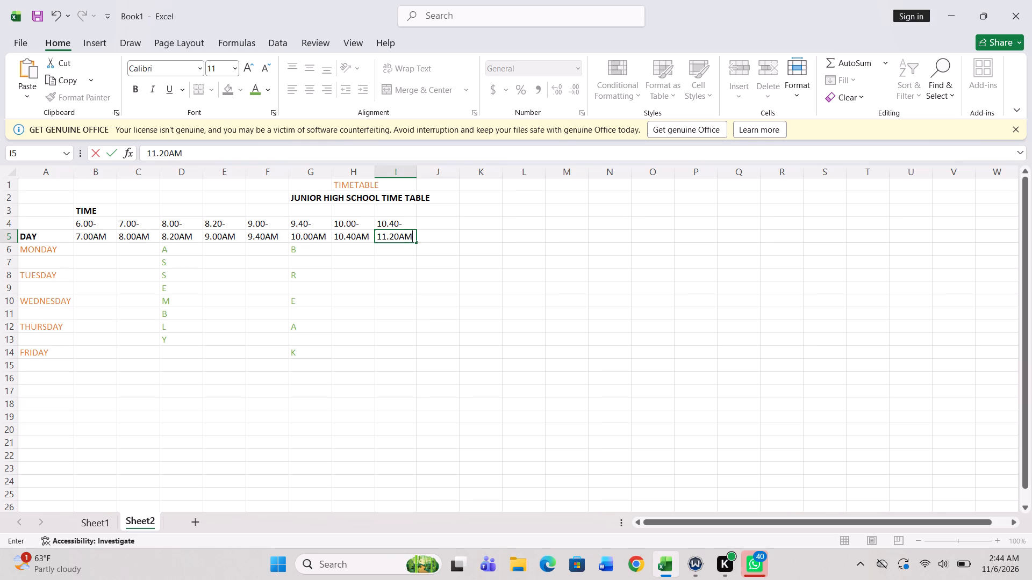
Enter the ninth time period, with 11.20- in cell J4 and 12.00AM in cell J5.
{"action": "left_click", "coordinate": [433, 222]}
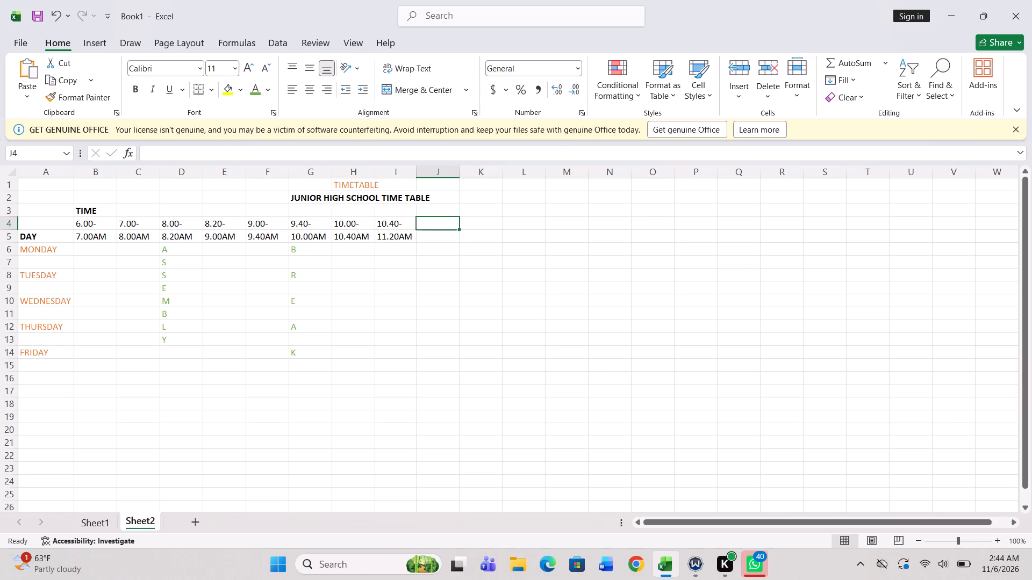
{"action": "type", "text": "11"}
{"action": "key", "text": "period"}
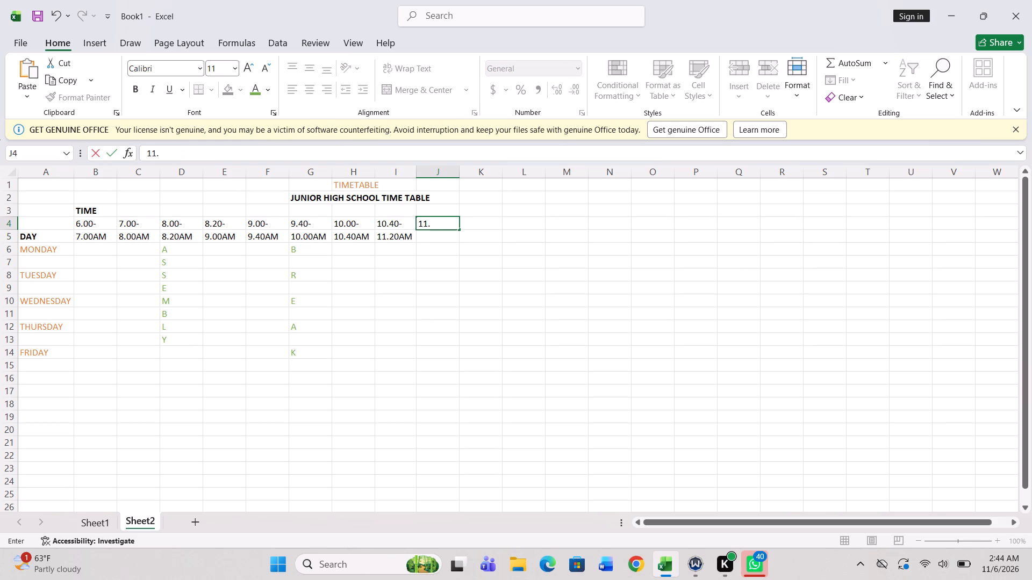
{"action": "key", "text": "2"}
{"action": "key", "text": "0"}
{"action": "key", "text": "minus"}
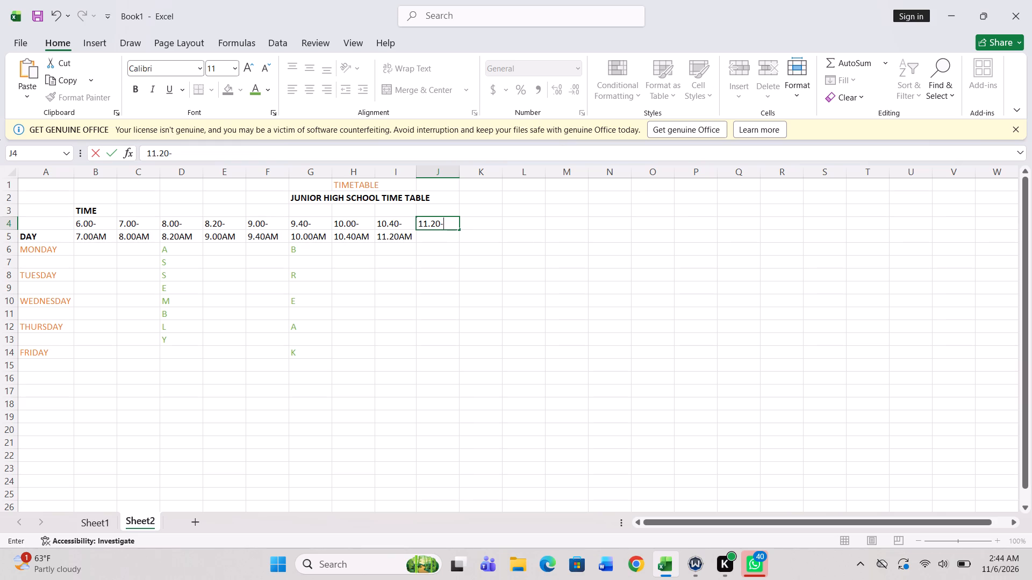
{"action": "left_click", "coordinate": [431, 237]}
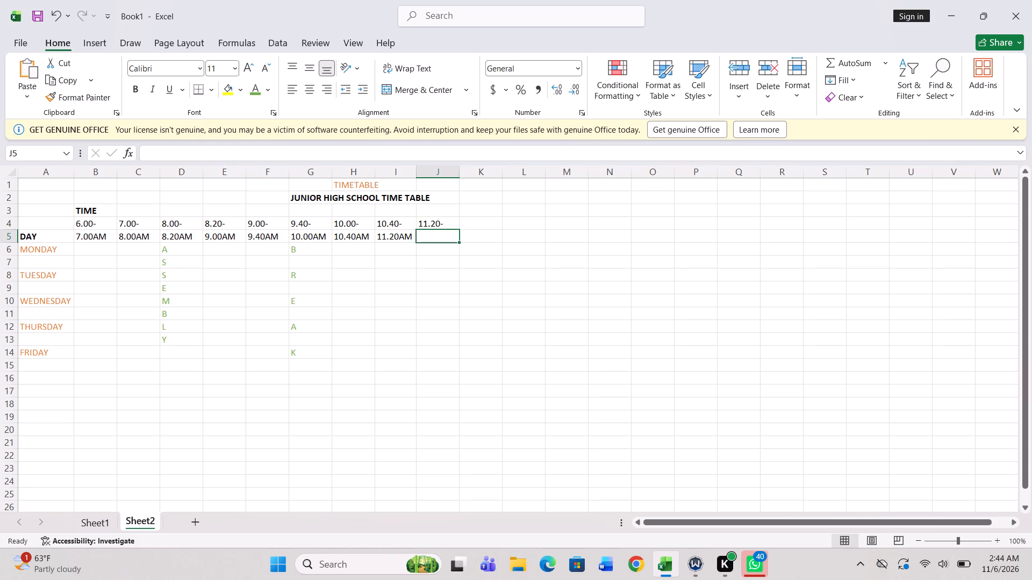
{"action": "type", "text": "12"}
{"action": "key", "text": "period"}
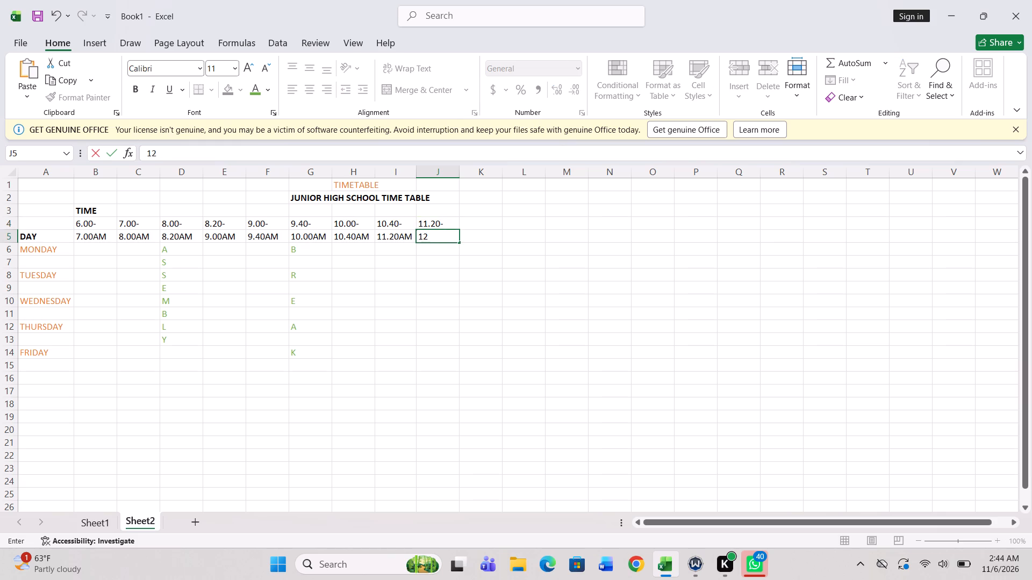
{"action": "type", "text": "00"}
{"action": "type", "text": "AM"}
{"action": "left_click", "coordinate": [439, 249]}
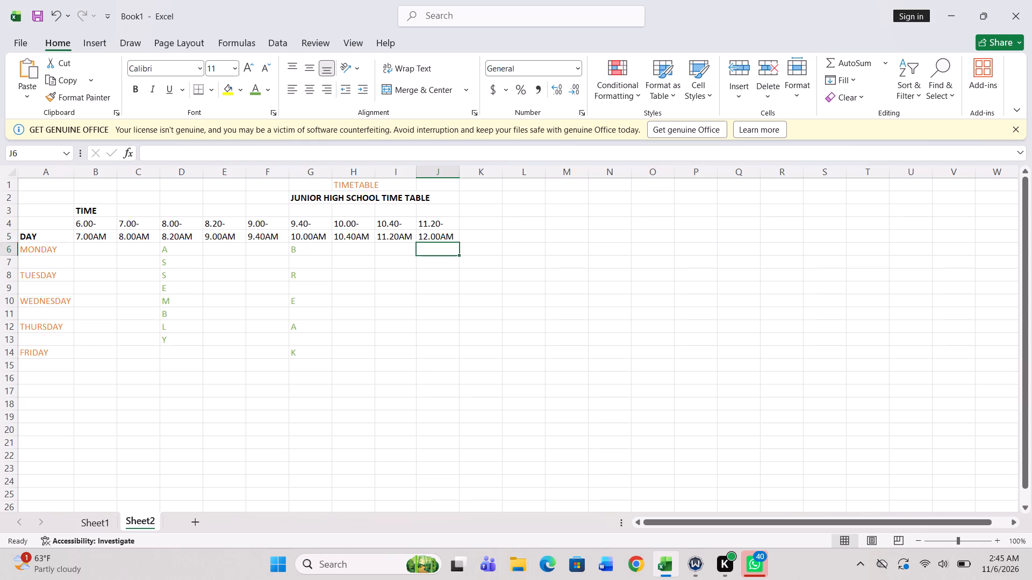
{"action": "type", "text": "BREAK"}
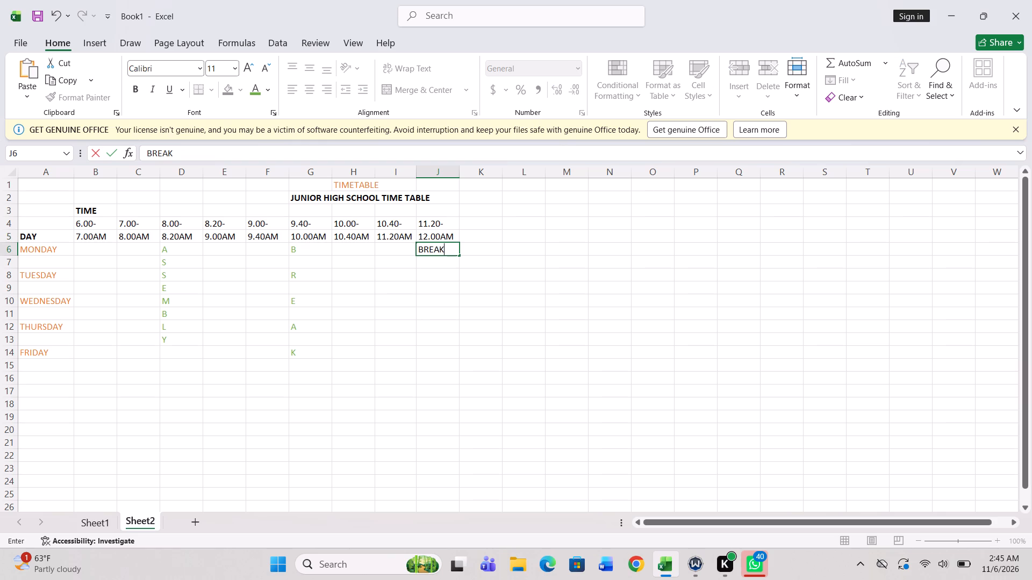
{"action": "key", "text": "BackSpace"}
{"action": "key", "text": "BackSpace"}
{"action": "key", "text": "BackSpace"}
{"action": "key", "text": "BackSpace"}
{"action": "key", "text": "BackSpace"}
Spell BREAK vertically down column J in consecutive rows, starting with B in J6, R in J7 and E in J8.
{"action": "key", "text": "b"}
{"action": "key", "text": "Down"}
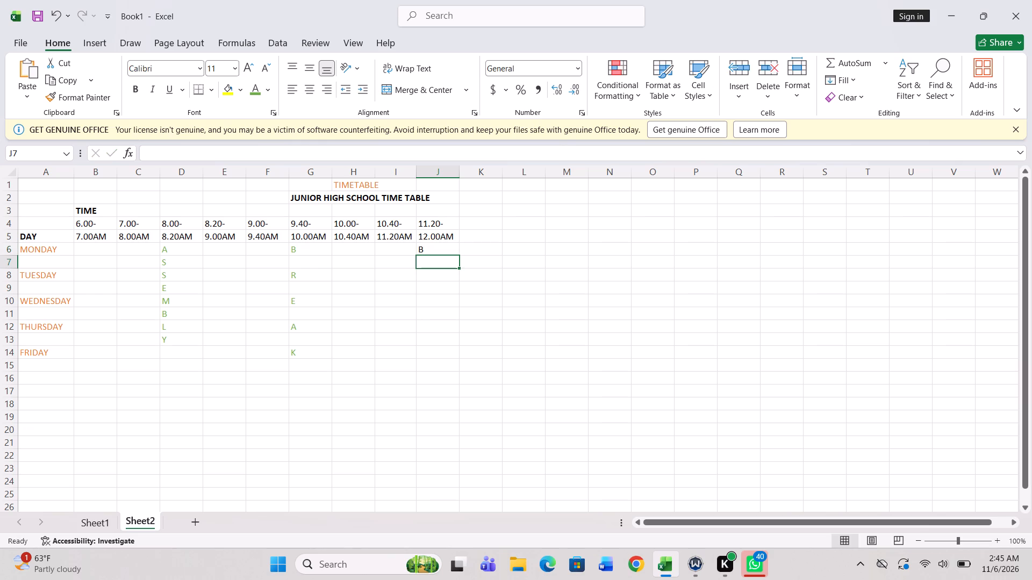
{"action": "key", "text": "r"}
{"action": "key", "text": "Down"}
{"action": "key", "text": "e"}
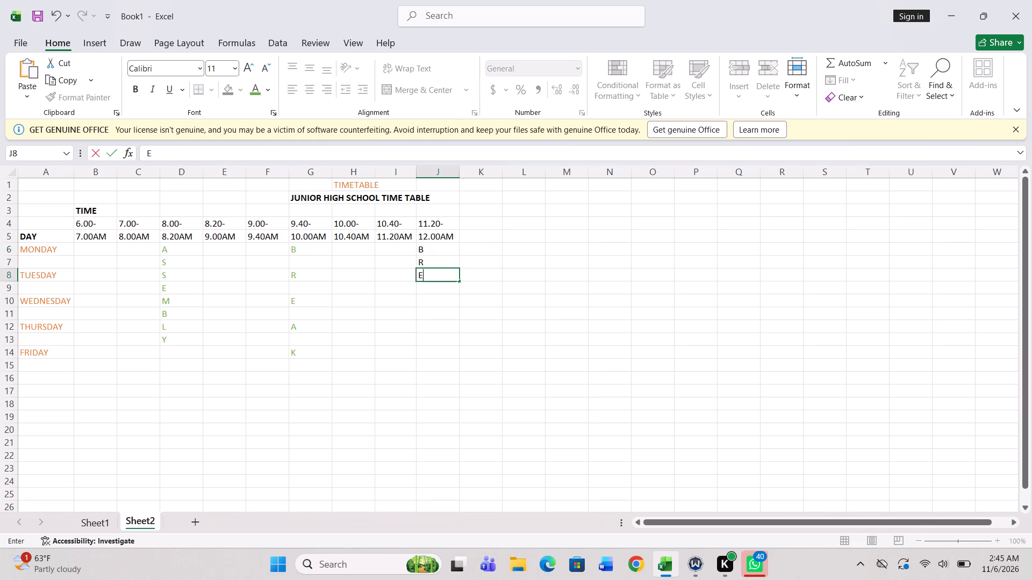
{"action": "key", "text": "Down"}
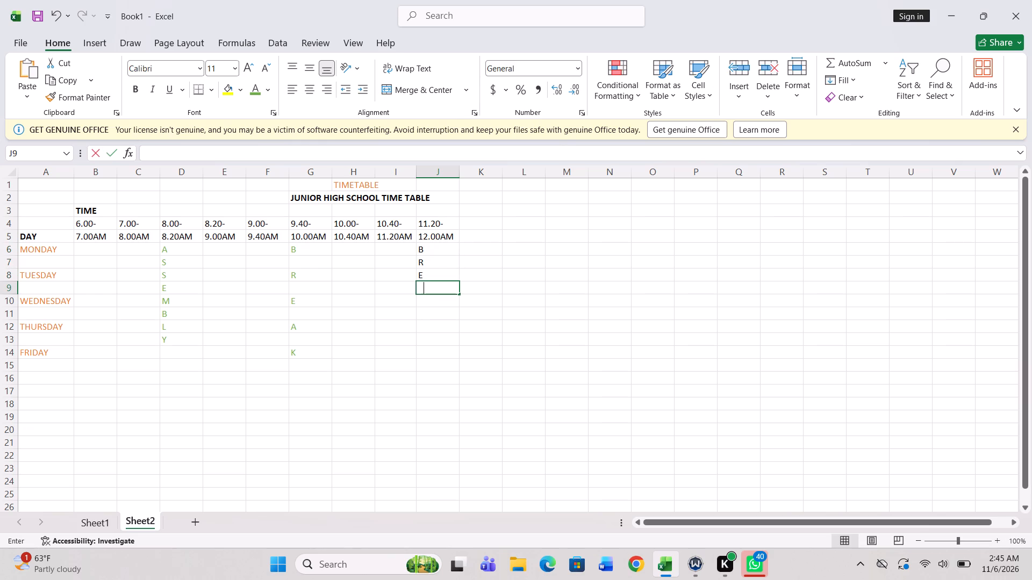
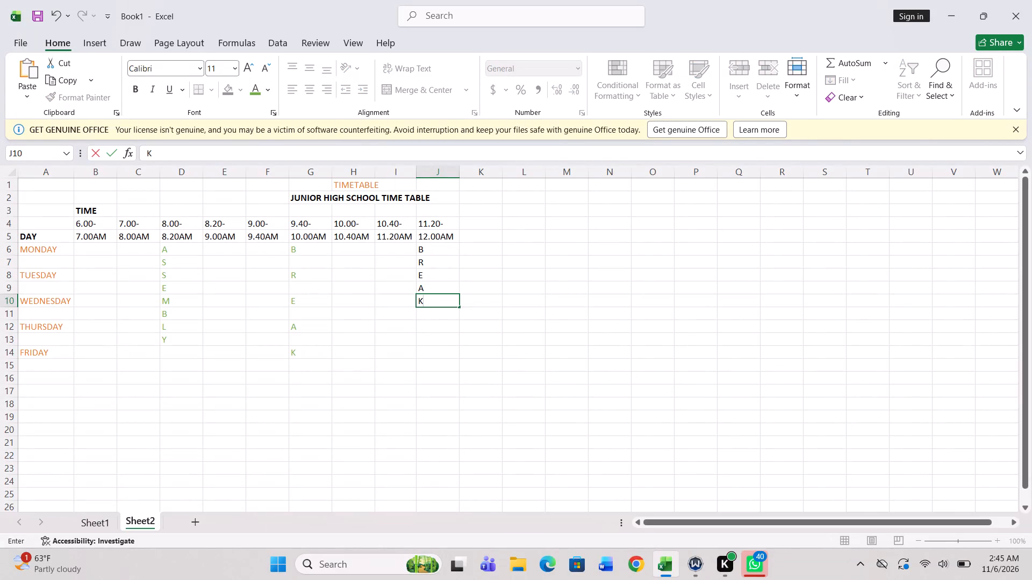
Space out the BREAK letters in column J to match the day rows: R in J8, E in J10, A in J12 and K in J14.
{"action": "left_click", "coordinate": [435, 252]}
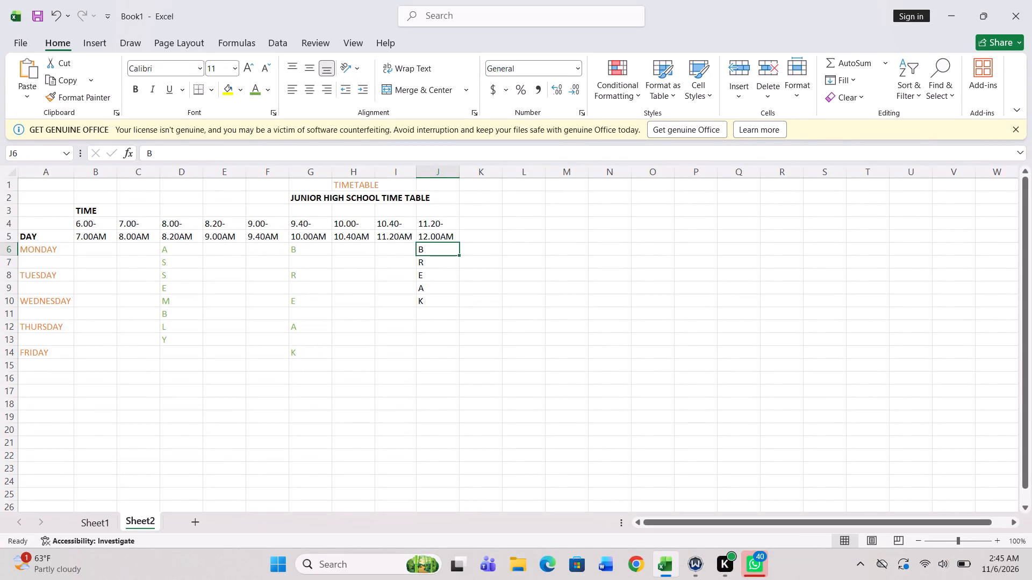
{"action": "left_click", "coordinate": [435, 275]}
{"action": "key", "text": "r"}
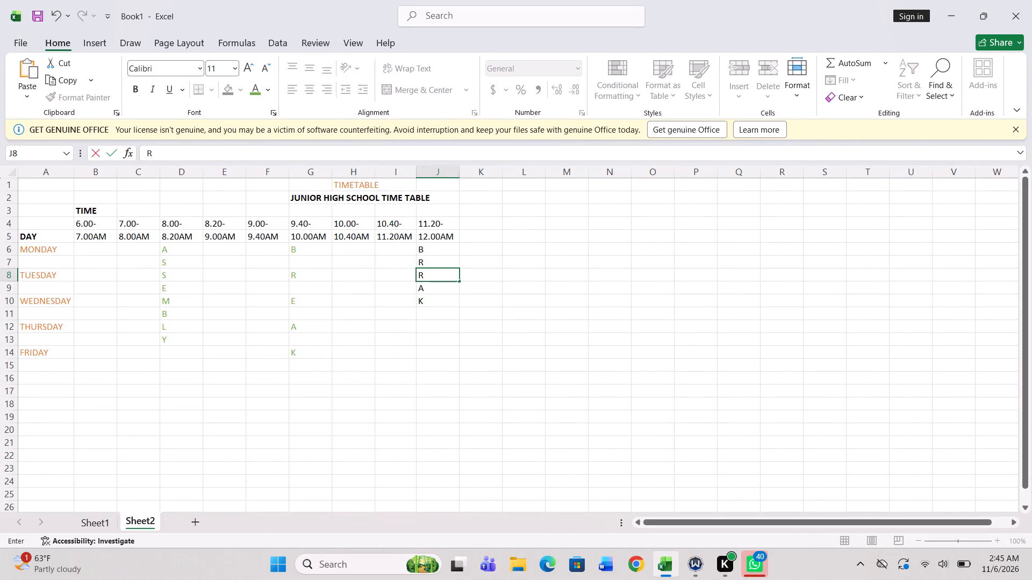
{"action": "key", "text": "Down"}
{"action": "key", "text": "Down"}
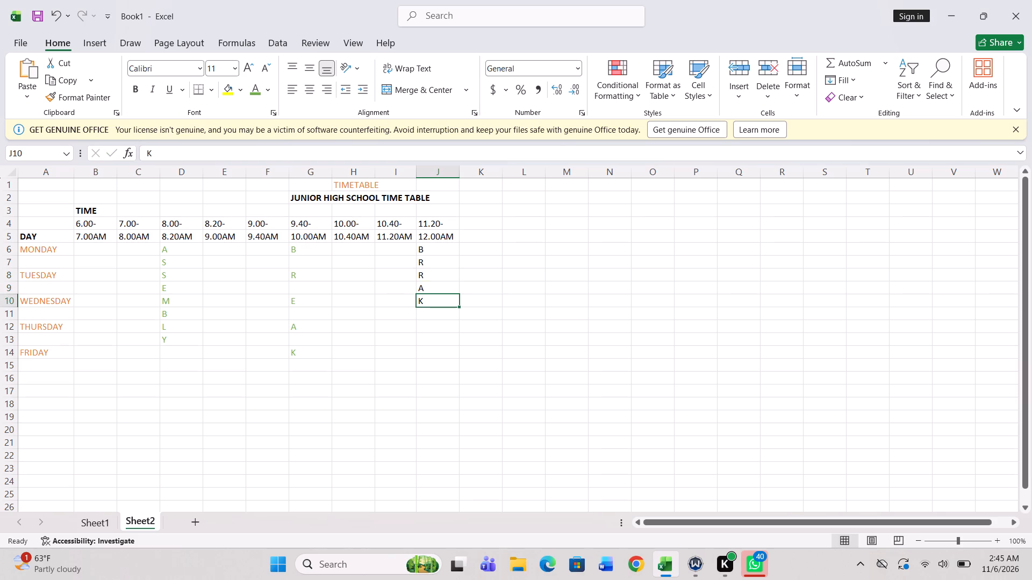
{"action": "key", "text": "e"}
{"action": "key", "text": "Down"}
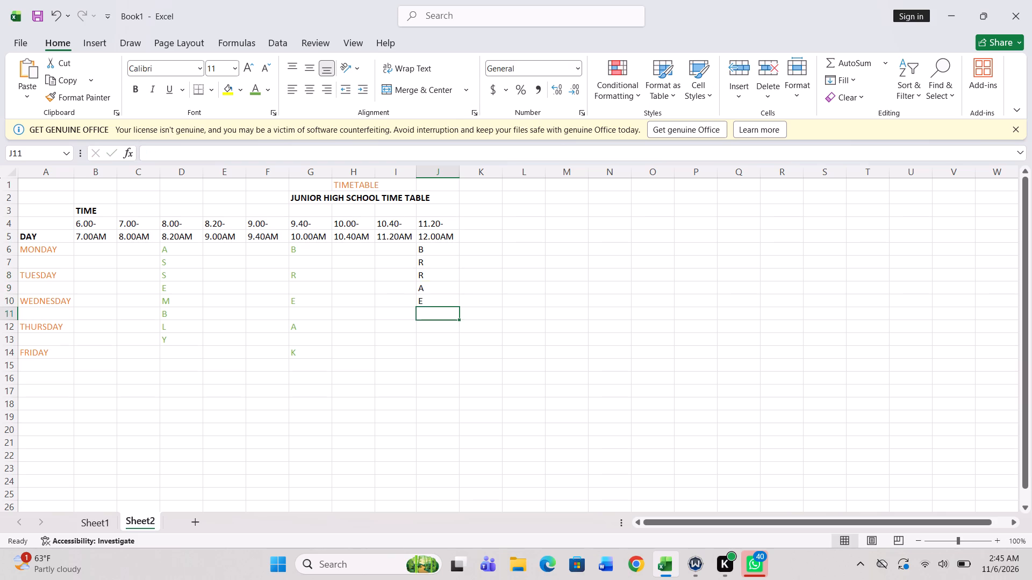
{"action": "key", "text": "Down"}
{"action": "key", "text": "a"}
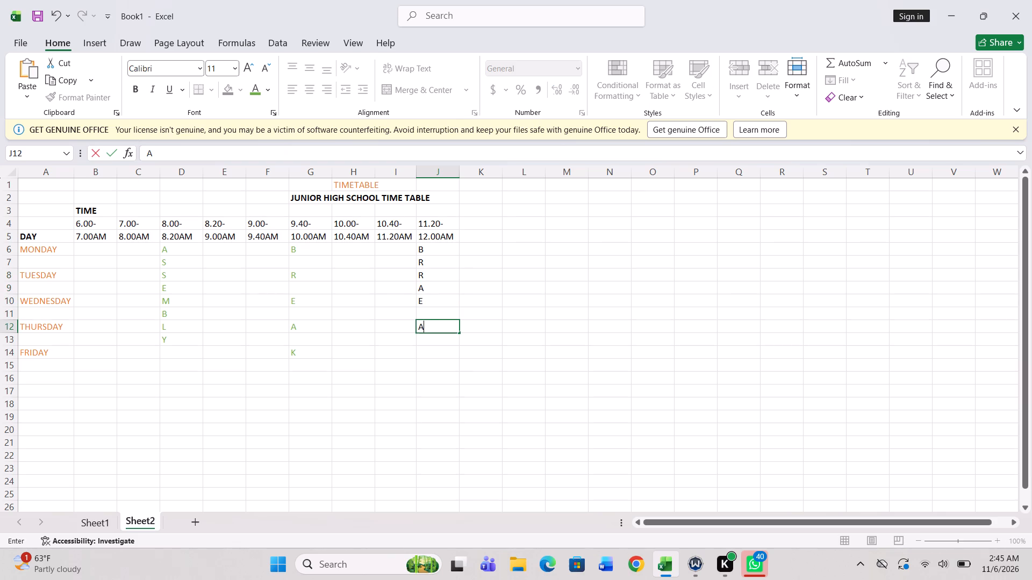
{"action": "key", "text": "Down"}
{"action": "key", "text": "Down"}
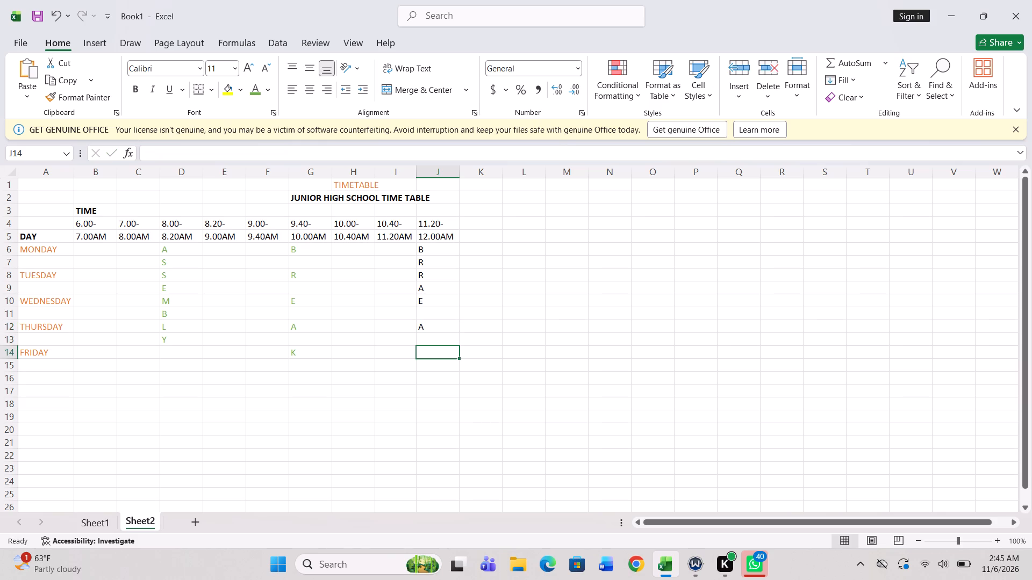
{"action": "key", "text": "k"}
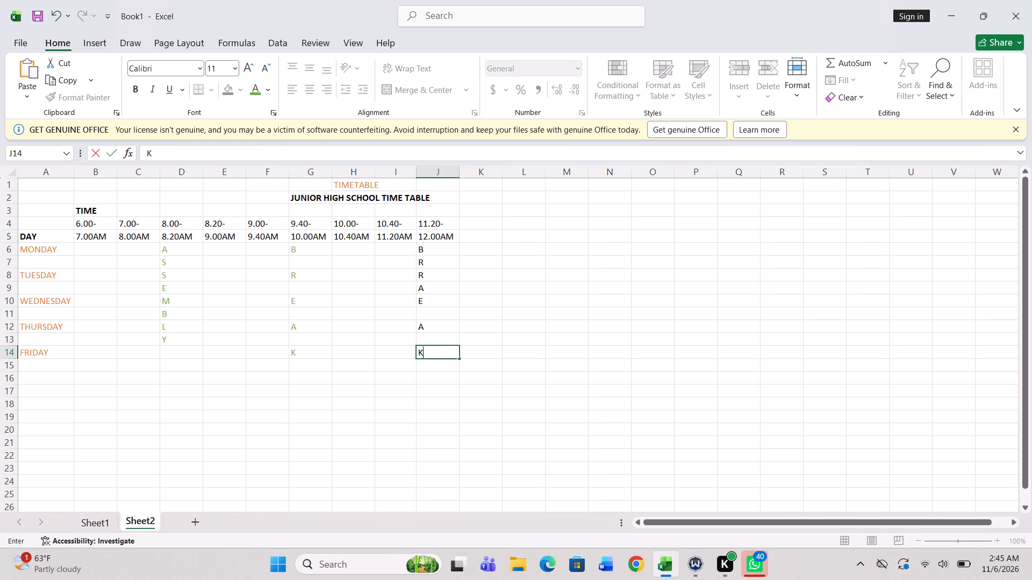
Clear the leftover BREAK letters from cells J7 and J9.
{"action": "left_click", "coordinate": [433, 261]}
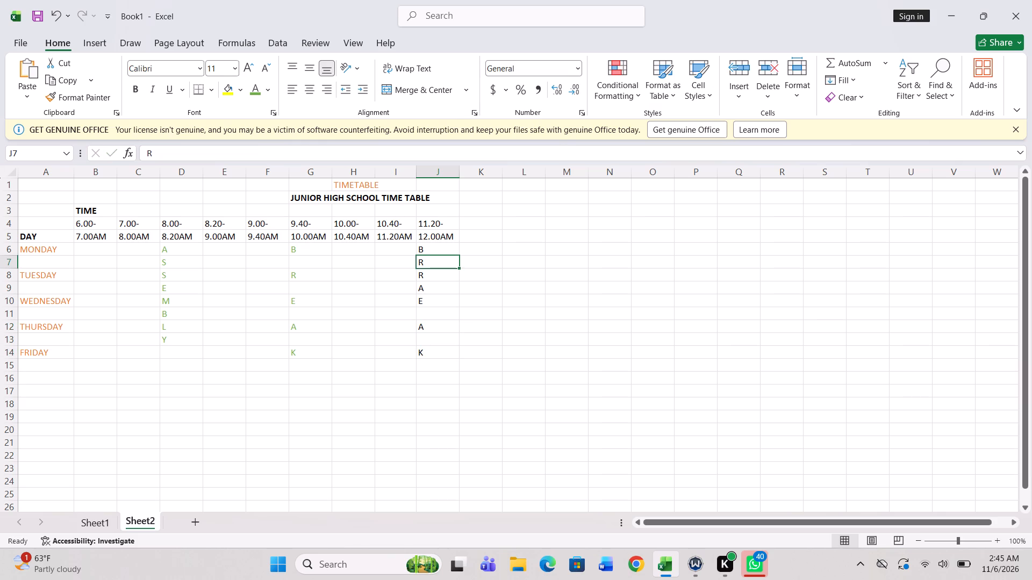
{"action": "key", "text": "BackSpace"}
{"action": "left_click", "coordinate": [439, 286]}
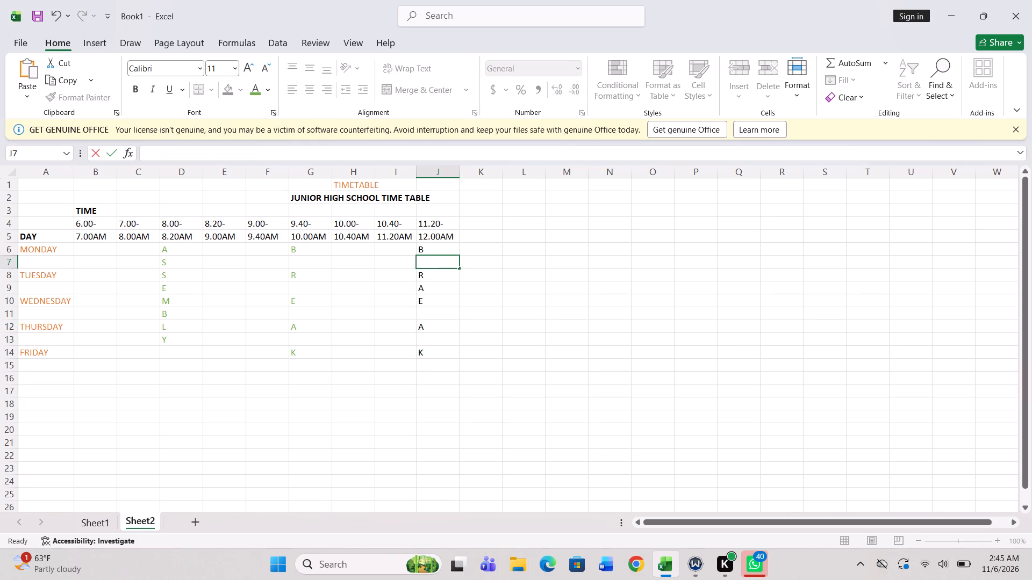
{"action": "key", "text": "BackSpace"}
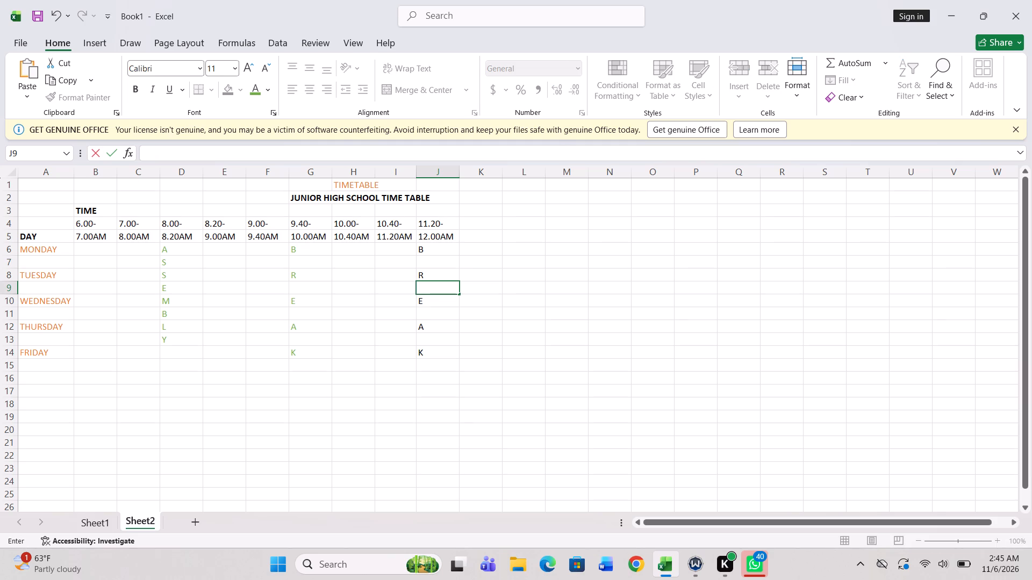
Apply the green font colour to the vertical BREAK text in cells J6 to J14.
{"action": "left_click_drag", "start_coordinate": [419, 251], "coordinate": [435, 352]}
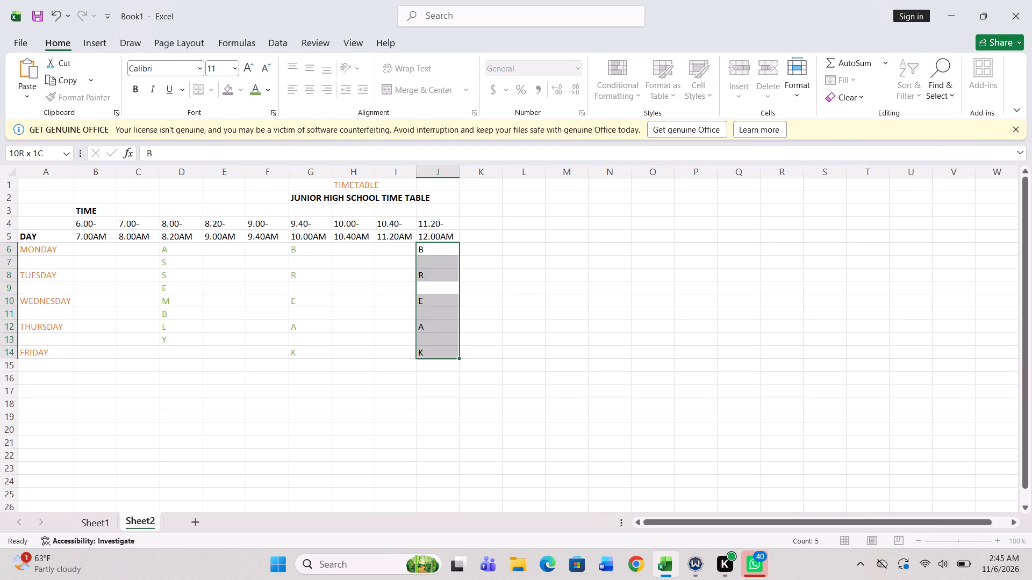
{"action": "left_click_drag", "start_coordinate": [435, 352], "coordinate": [434, 358]}
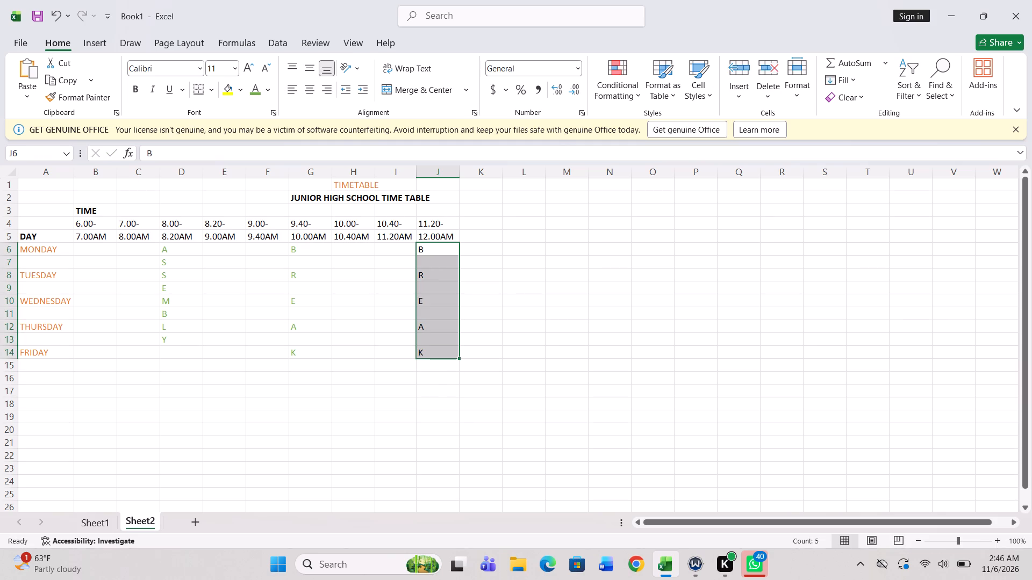
{"action": "left_click", "coordinate": [254, 90]}
Enter the tenth time period, with 12.00- in cell K4 and 12.40AM in cell K5.
{"action": "left_click", "coordinate": [482, 227]}
{"action": "key", "text": "2"}
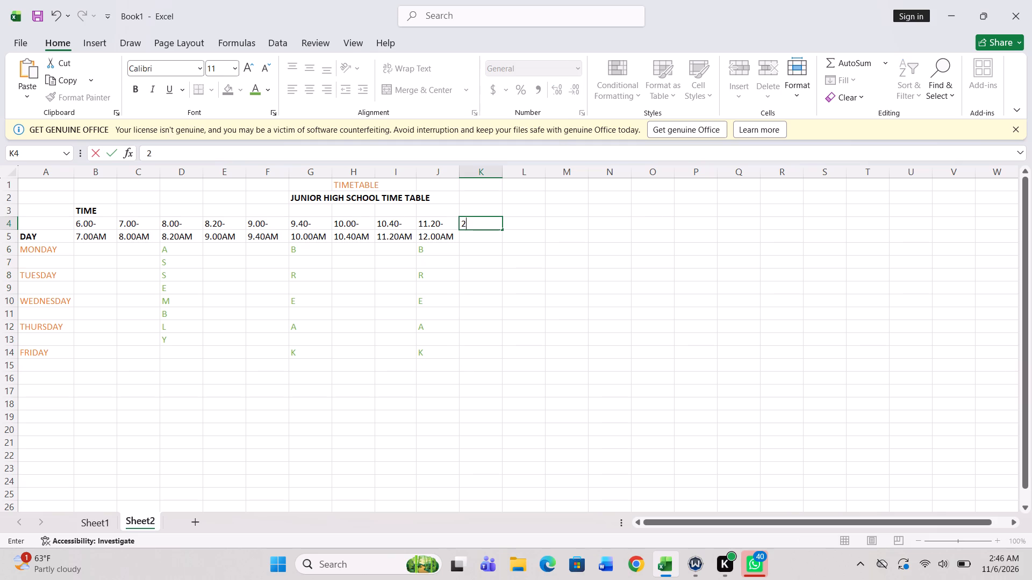
{"action": "key", "text": "BackSpace"}
{"action": "type", "text": "12"}
{"action": "type", "text": ".00"}
{"action": "key", "text": "minus"}
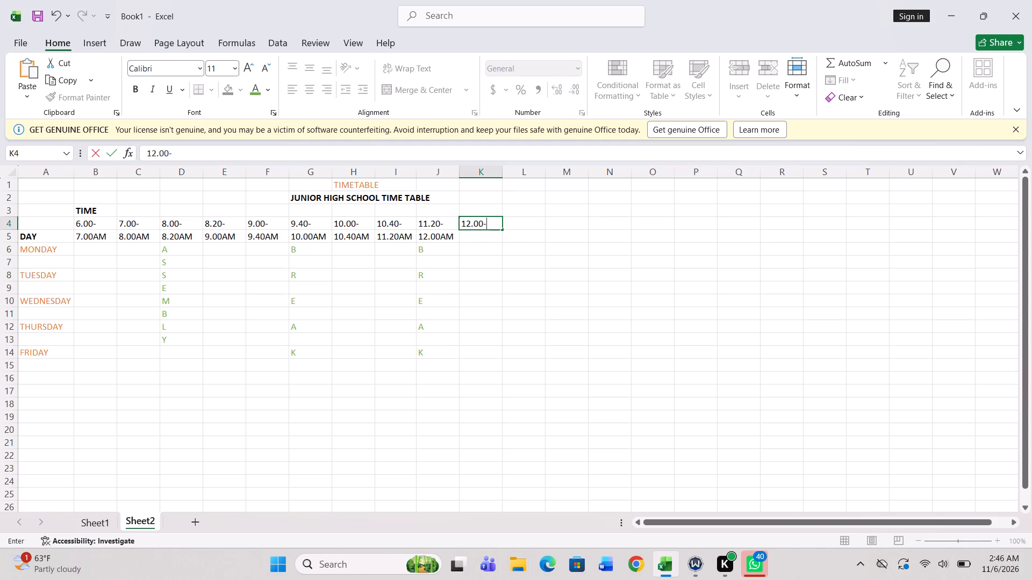
{"action": "left_click", "coordinate": [479, 240]}
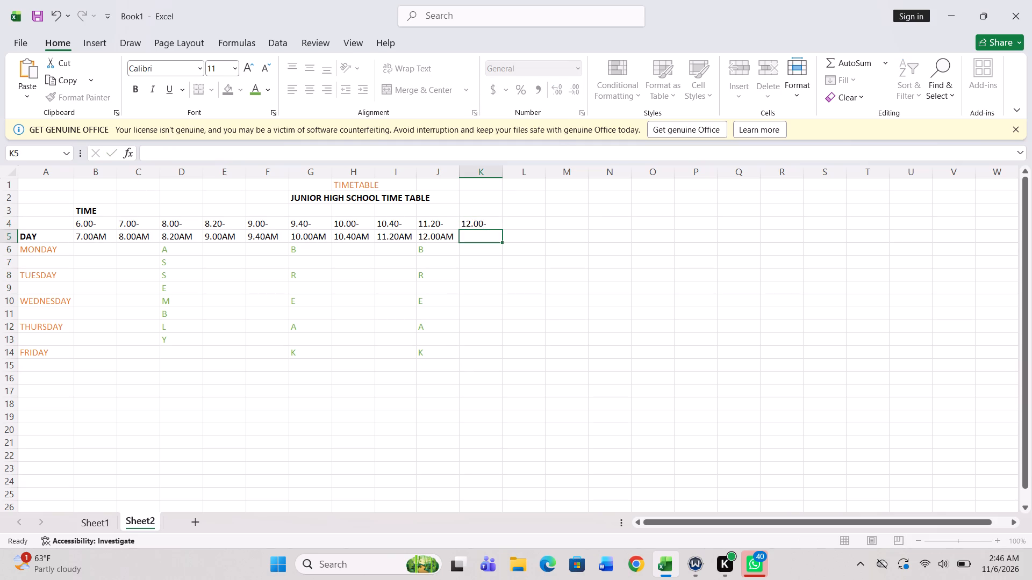
{"action": "type", "text": "12"}
{"action": "type", "text": ".4"}
{"action": "key", "text": "0"}
{"action": "type", "text": "AM"}
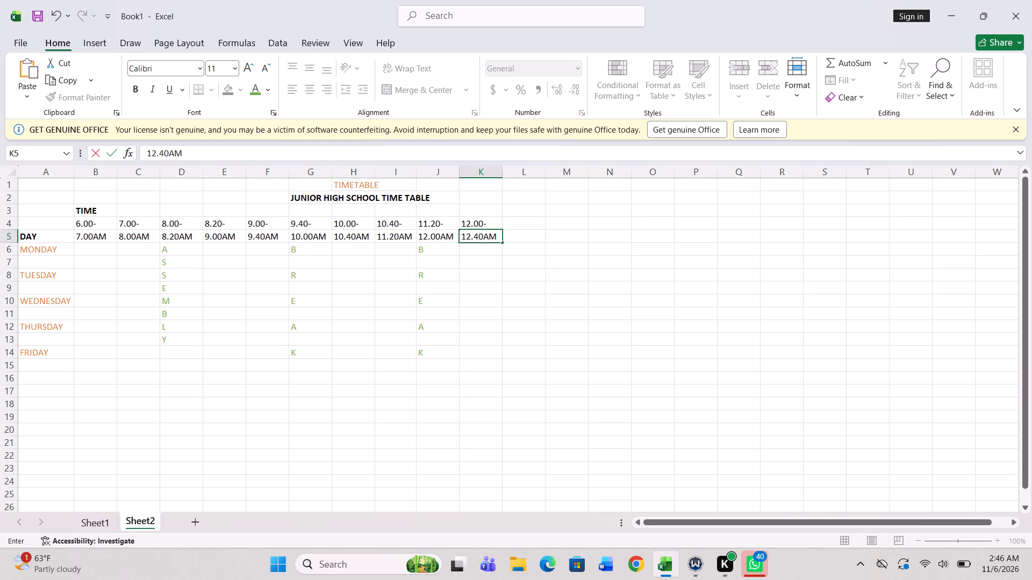
Enter the eleventh time period, with 12.40- in cell L4 and 1.20PM in cell L5.
{"action": "left_click", "coordinate": [527, 224]}
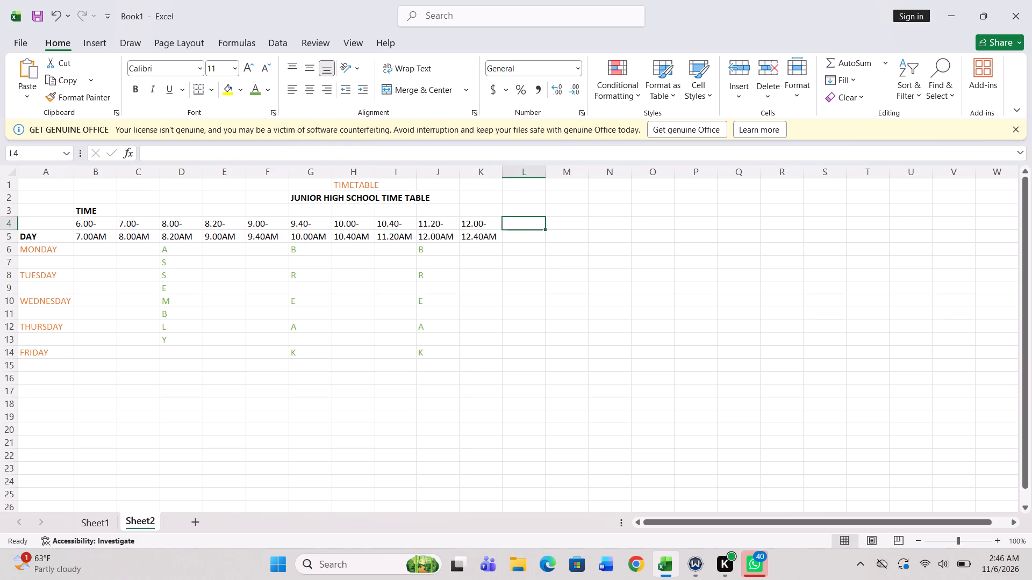
{"action": "type", "text": "12"}
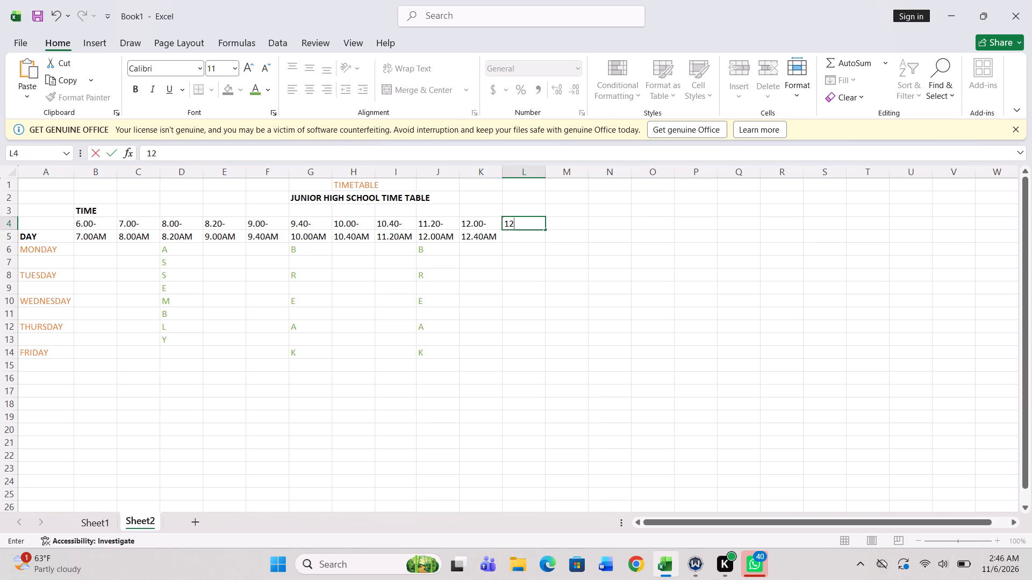
{"action": "key", "text": "period"}
{"action": "key", "text": "4"}
{"action": "key", "text": "0"}
{"action": "key", "text": "minus"}
{"action": "left_click", "coordinate": [529, 234]}
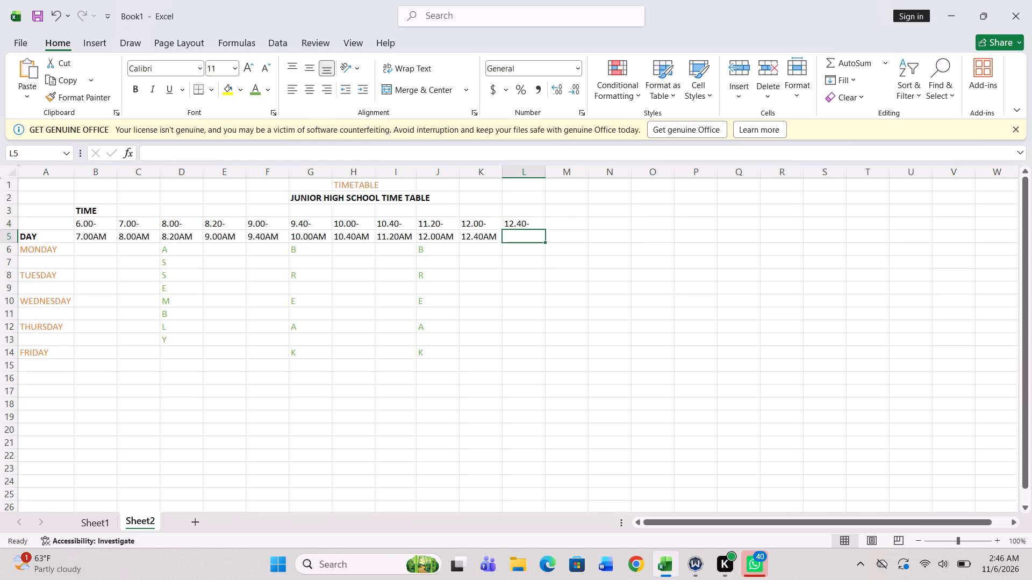
{"action": "key", "text": "1"}
{"action": "type", "text": ".20"}
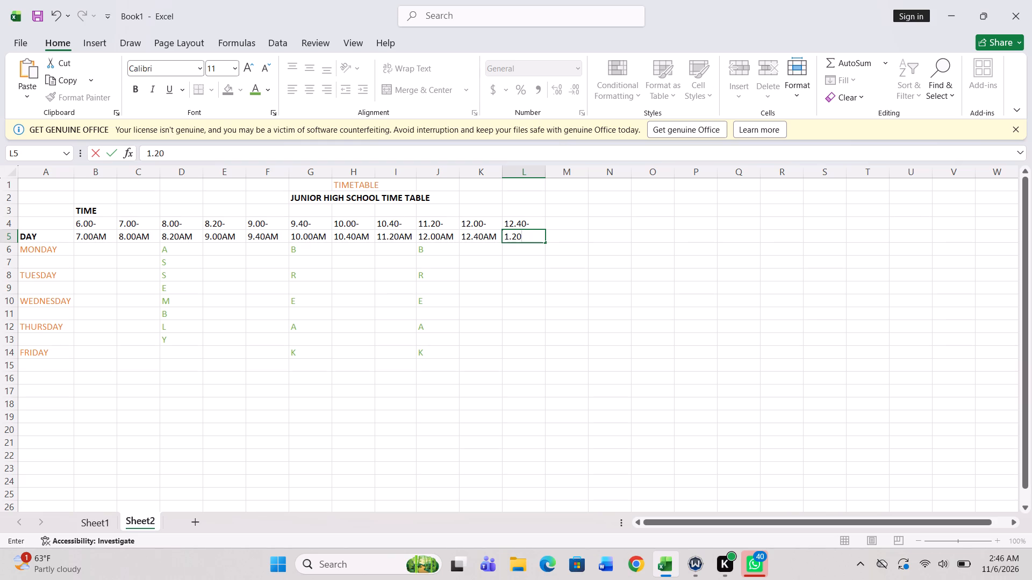
{"action": "type", "text": "PM"}
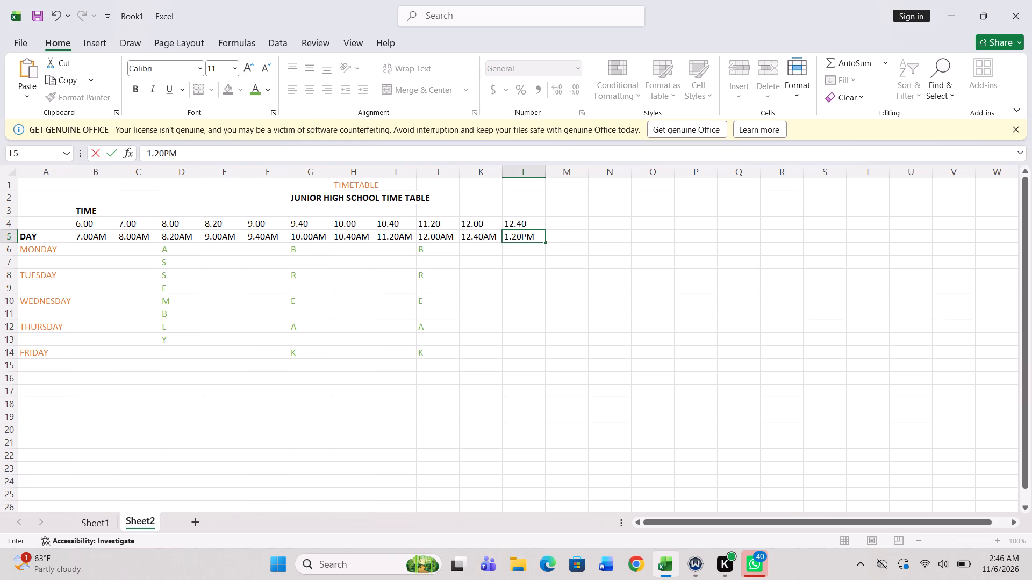
Correct the tenth period's end time in cell K5 to 12.40PM.
{"action": "left_click", "coordinate": [500, 237]}
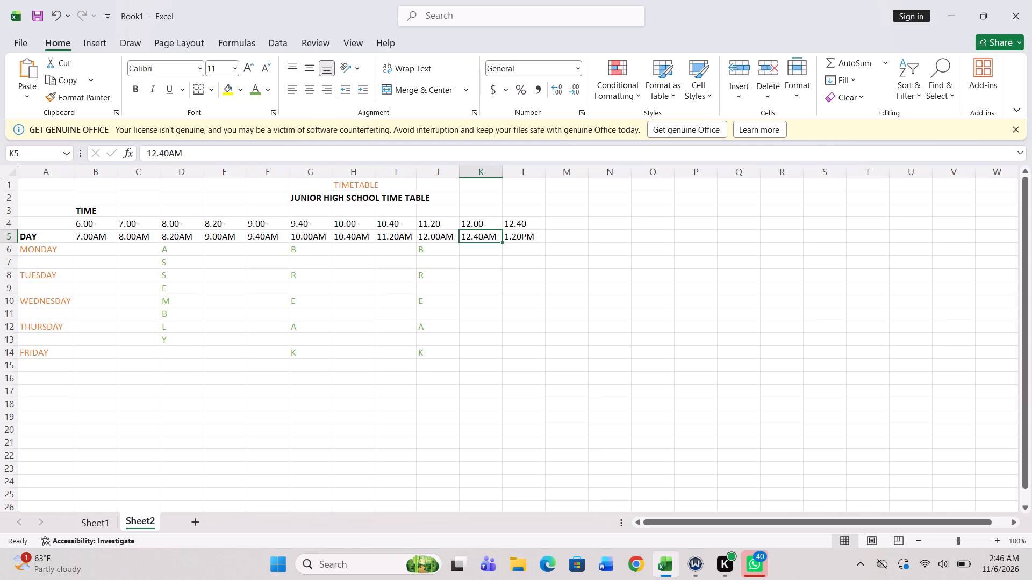
{"action": "key", "text": "BackSpace"}
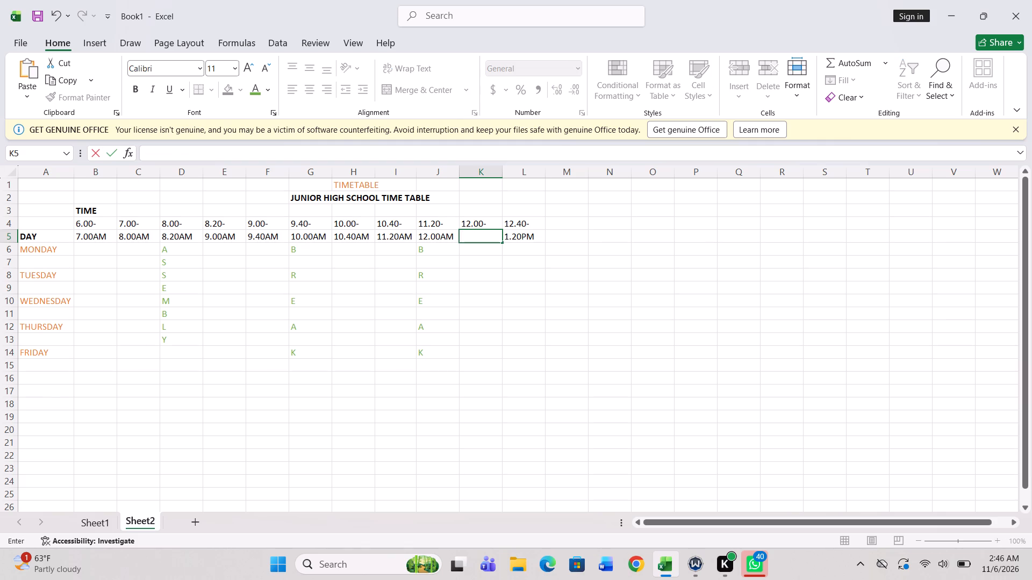
{"action": "type", "text": "12"}
{"action": "key", "text": "period"}
{"action": "key", "text": "4"}
{"action": "key", "text": "0"}
{"action": "type", "text": "PM"}
Enter the twelfth time period, with 1.20- in cell M4 and 2.00PM in cell M5.
{"action": "left_click", "coordinate": [561, 224]}
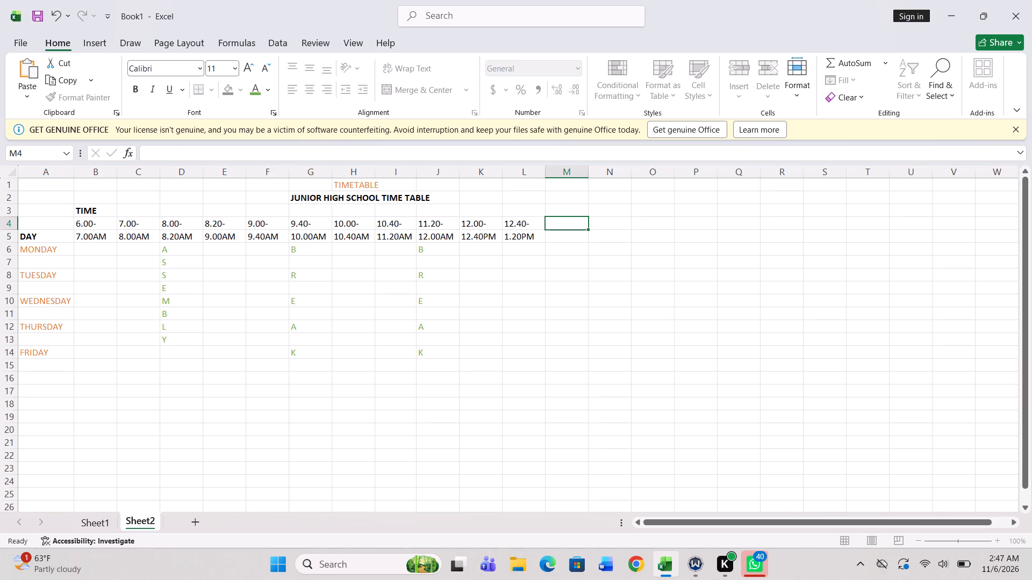
{"action": "type", "text": "1.20"}
{"action": "key", "text": "minus"}
{"action": "left_click", "coordinate": [560, 238]}
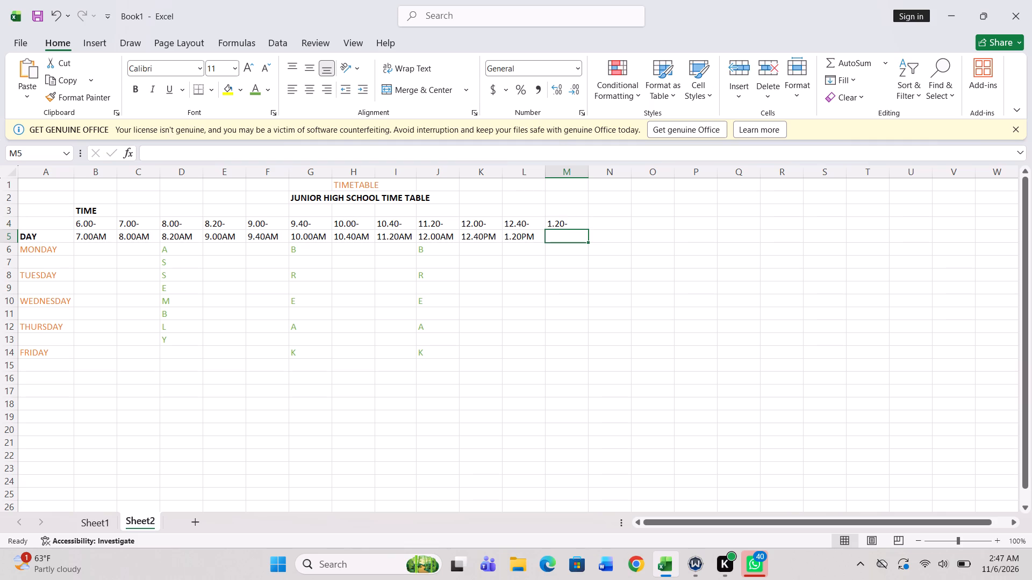
{"action": "key", "text": "2"}
{"action": "key", "text": "period"}
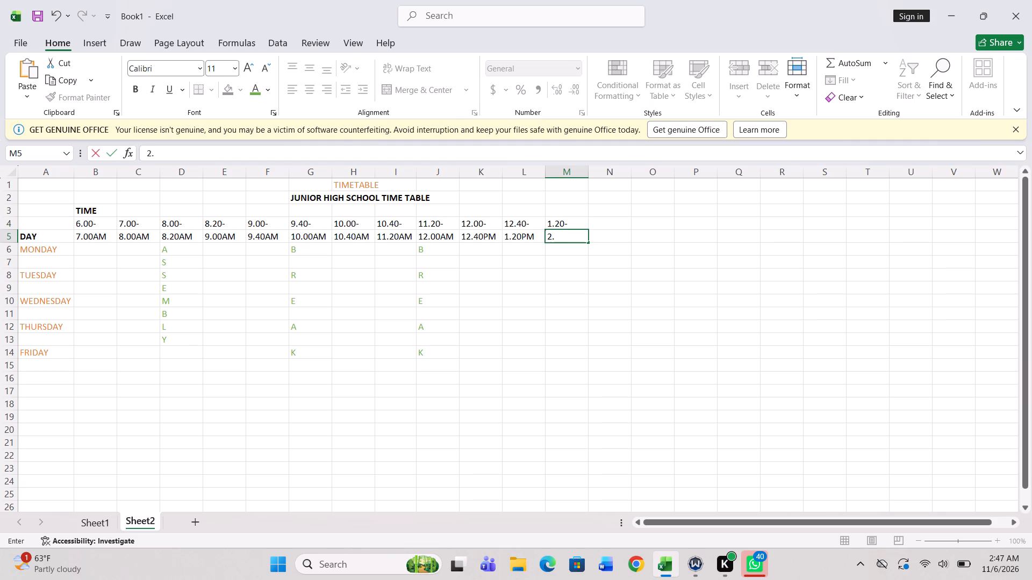
{"action": "type", "text": "00"}
{"action": "type", "text": "PM"}
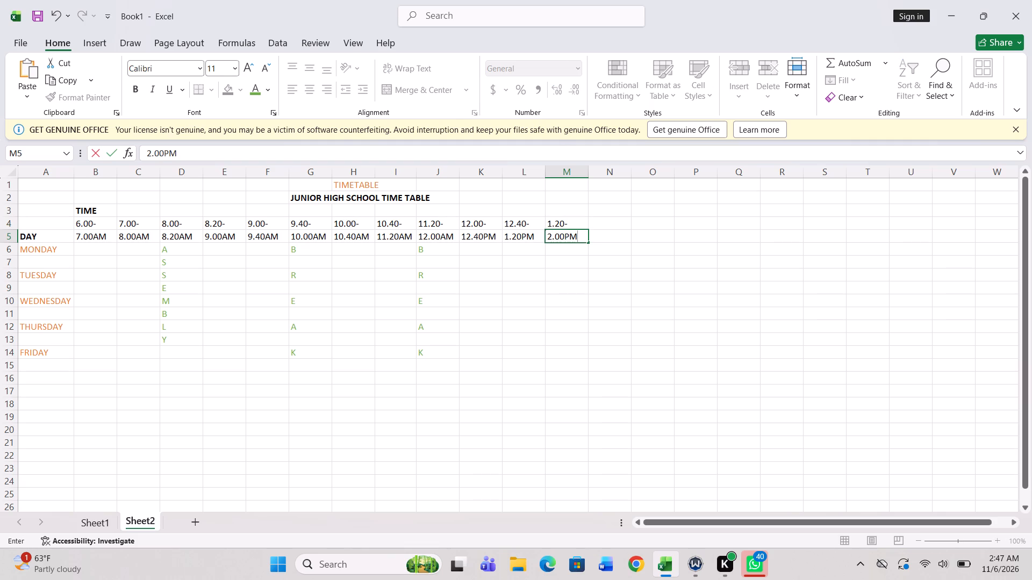
Spell LUNCH vertically in column M, one letter per day row in cells M6, M8, M10, M12 and M14.
{"action": "left_click", "coordinate": [568, 251]}
{"action": "key", "text": "l"}
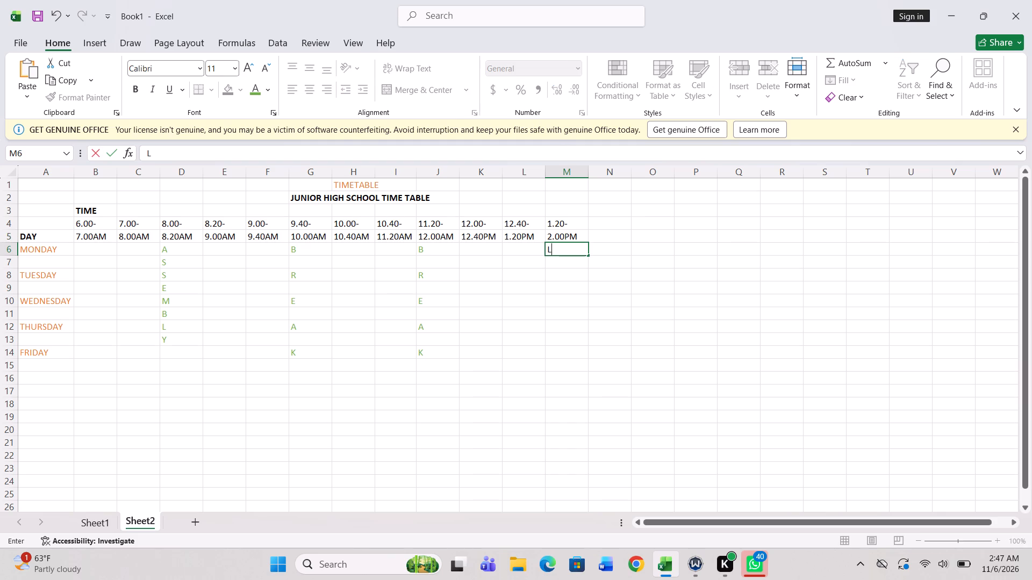
{"action": "left_click", "coordinate": [564, 277]}
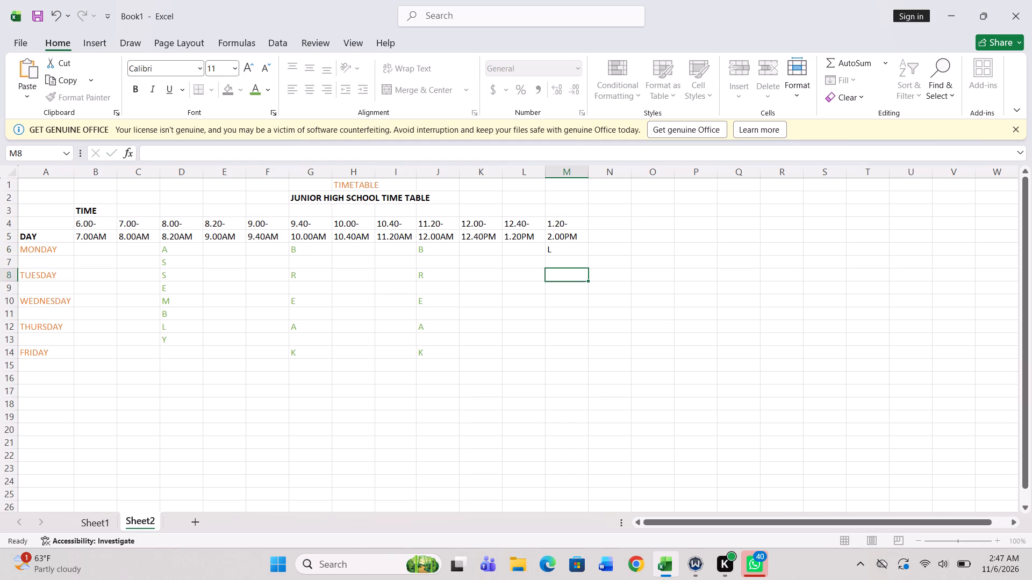
{"action": "key", "text": "u"}
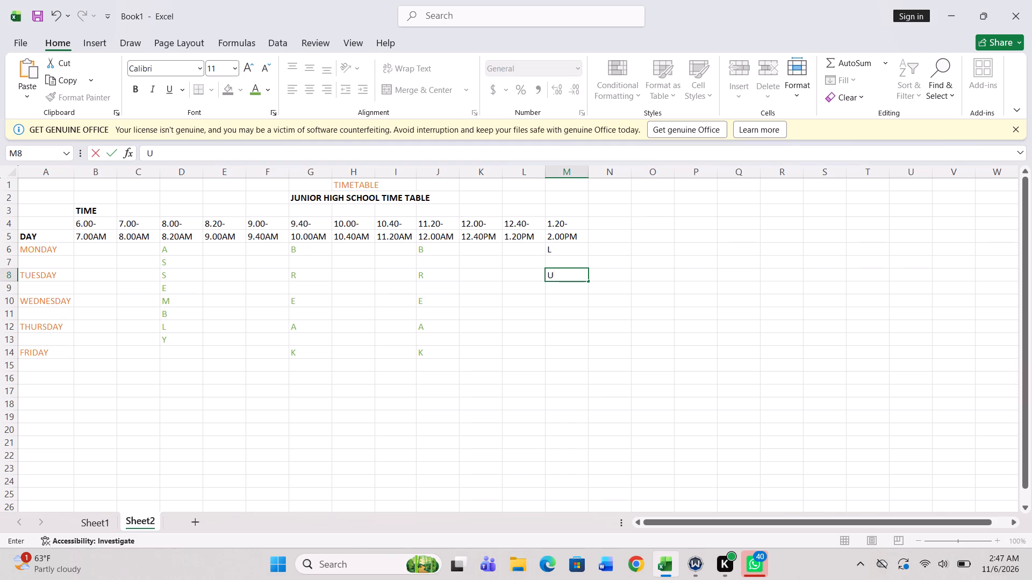
{"action": "left_click", "coordinate": [568, 301]}
{"action": "key", "text": "n"}
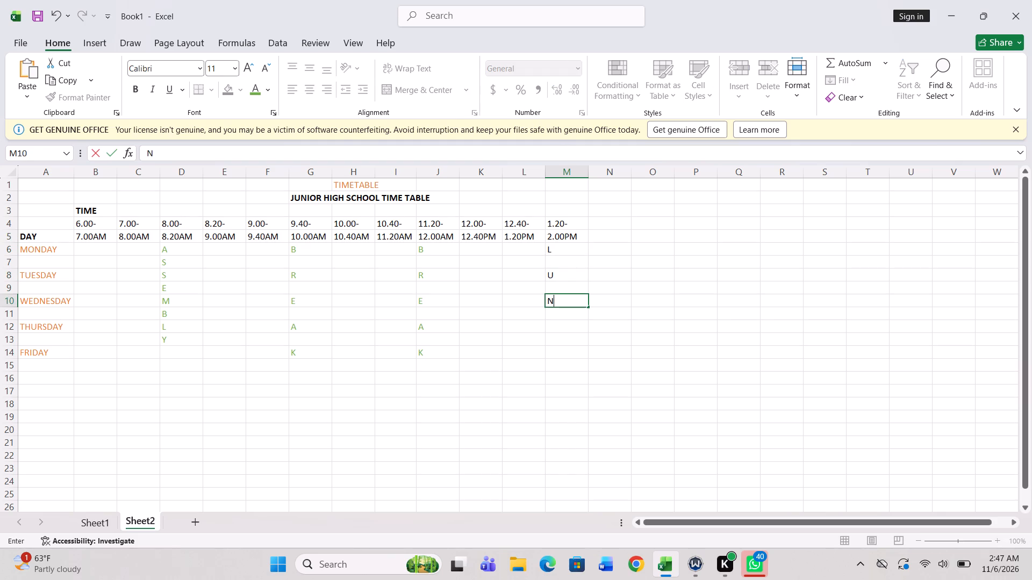
{"action": "left_click", "coordinate": [567, 329]}
{"action": "key", "text": "c"}
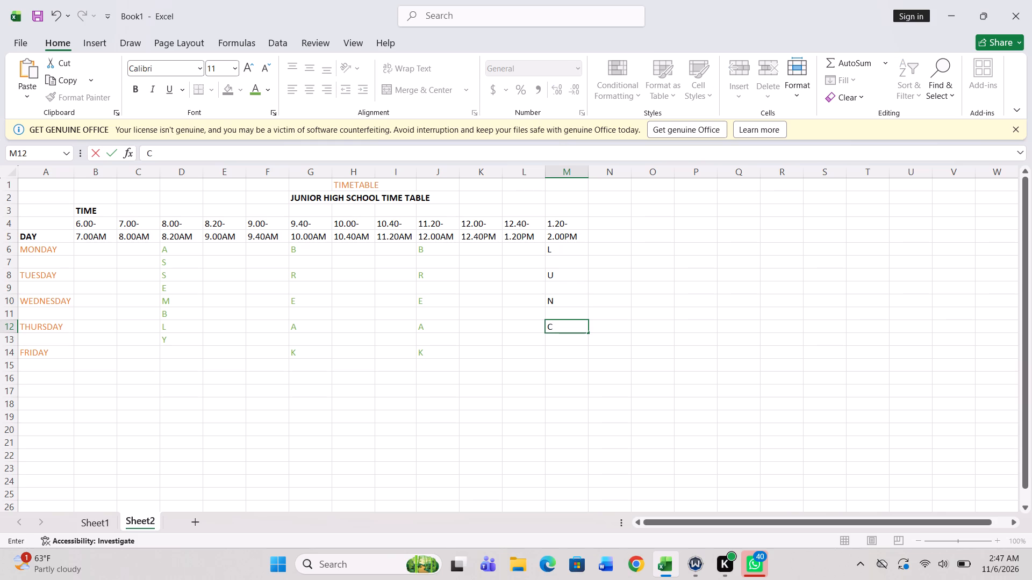
{"action": "left_click", "coordinate": [572, 353]}
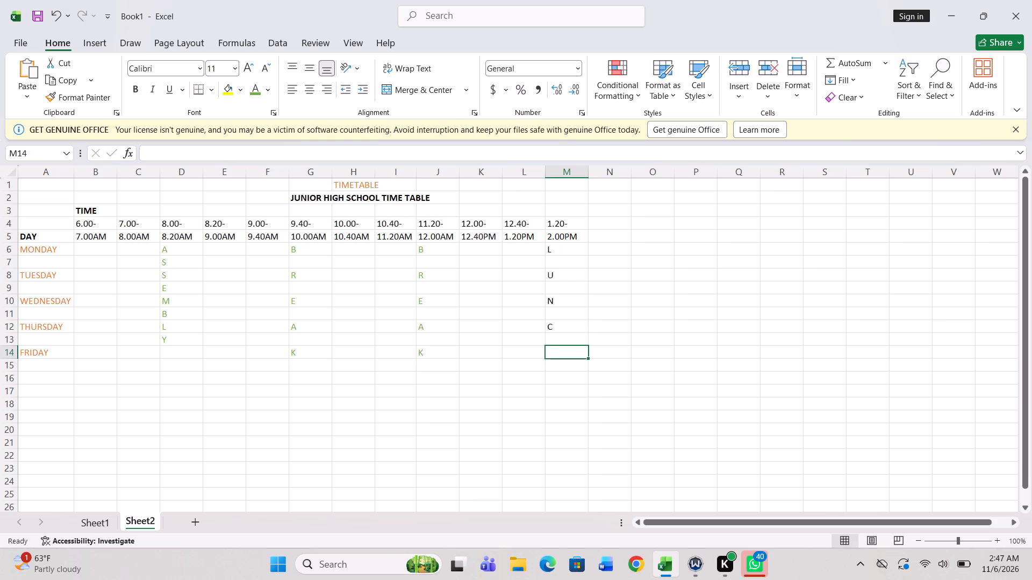
{"action": "key", "text": "h"}
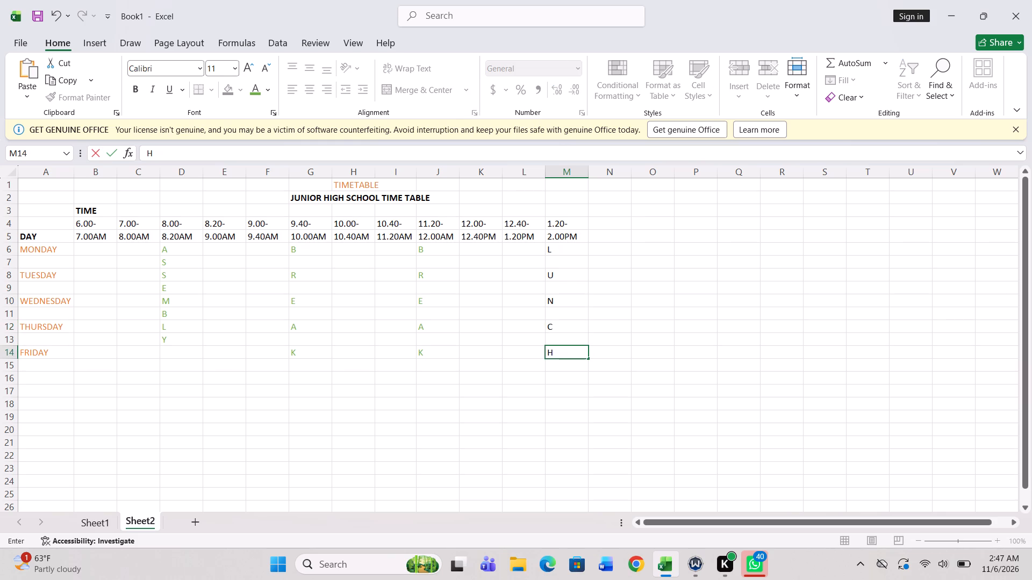
Apply the green font colour to the vertical LUNCH text in cells M6 to M14.
{"action": "left_click_drag", "start_coordinate": [549, 247], "coordinate": [580, 353]}
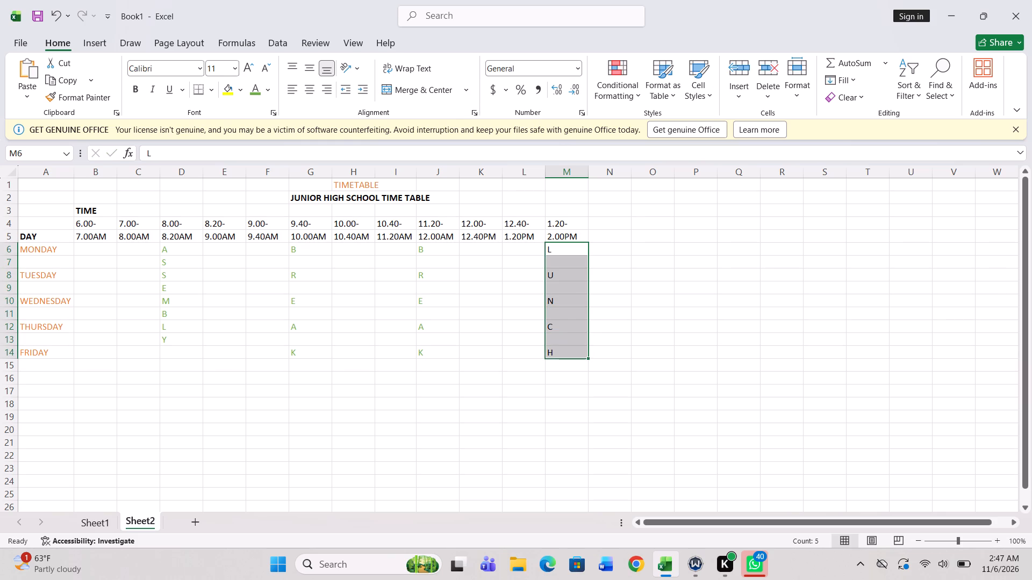
{"action": "left_click", "coordinate": [256, 93]}
{"action": "left_click", "coordinate": [648, 378]}
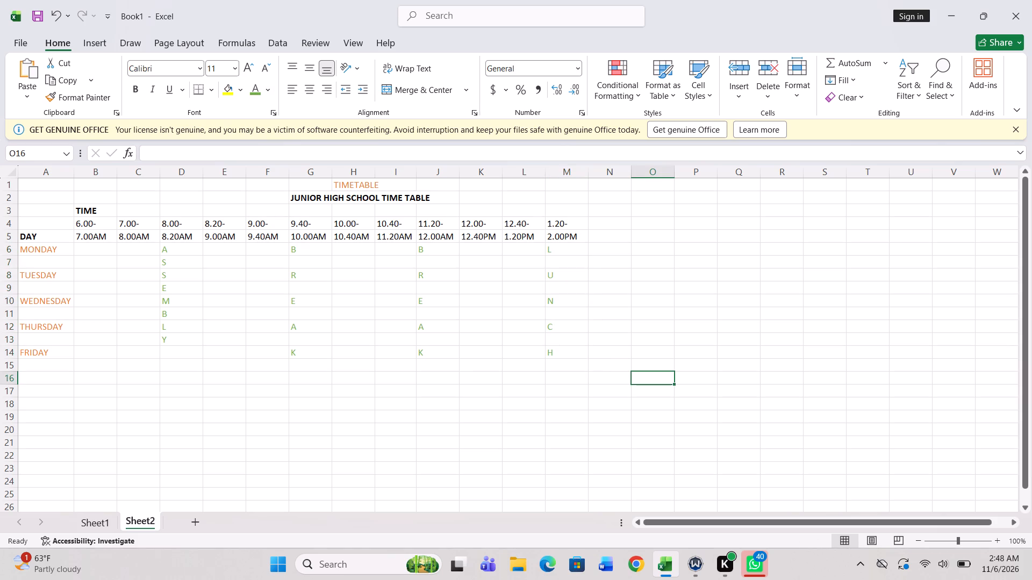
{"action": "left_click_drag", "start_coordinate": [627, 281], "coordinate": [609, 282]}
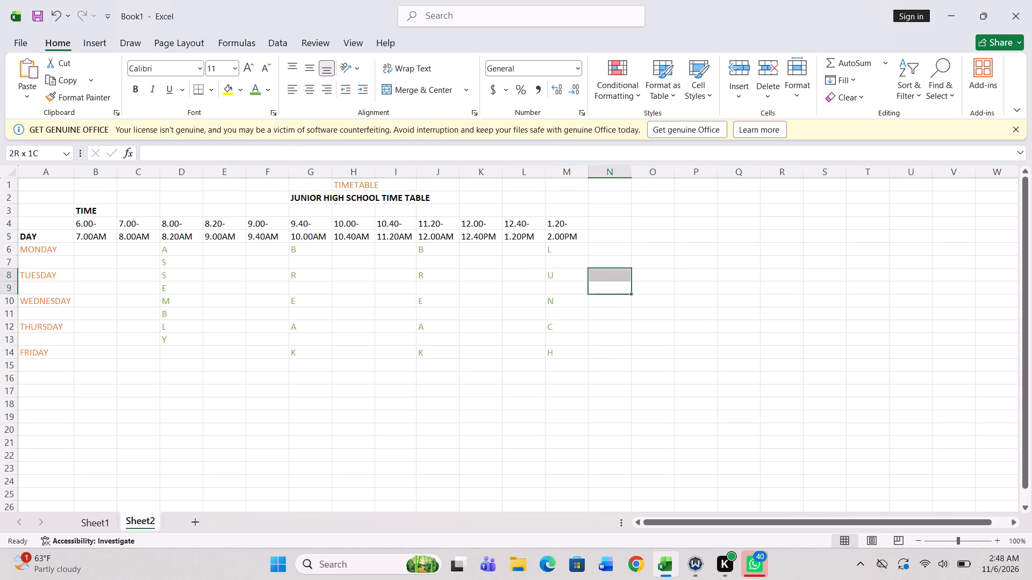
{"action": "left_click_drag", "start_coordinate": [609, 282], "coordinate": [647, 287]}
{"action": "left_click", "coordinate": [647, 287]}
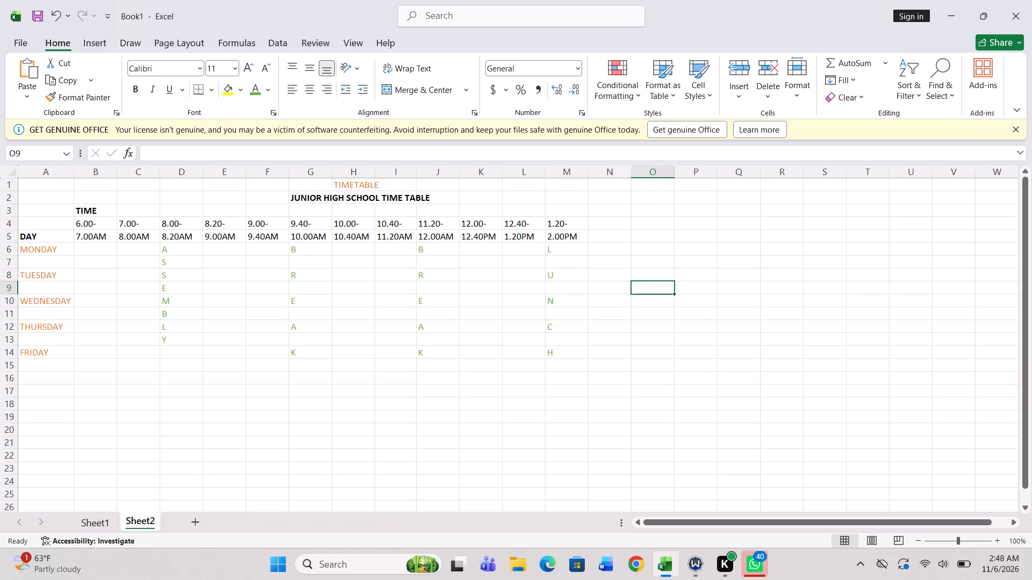
Enter the thirteenth time period, with 2.00- in cell N4 and 2.40PM in cell N5.
{"action": "left_click", "coordinate": [611, 226]}
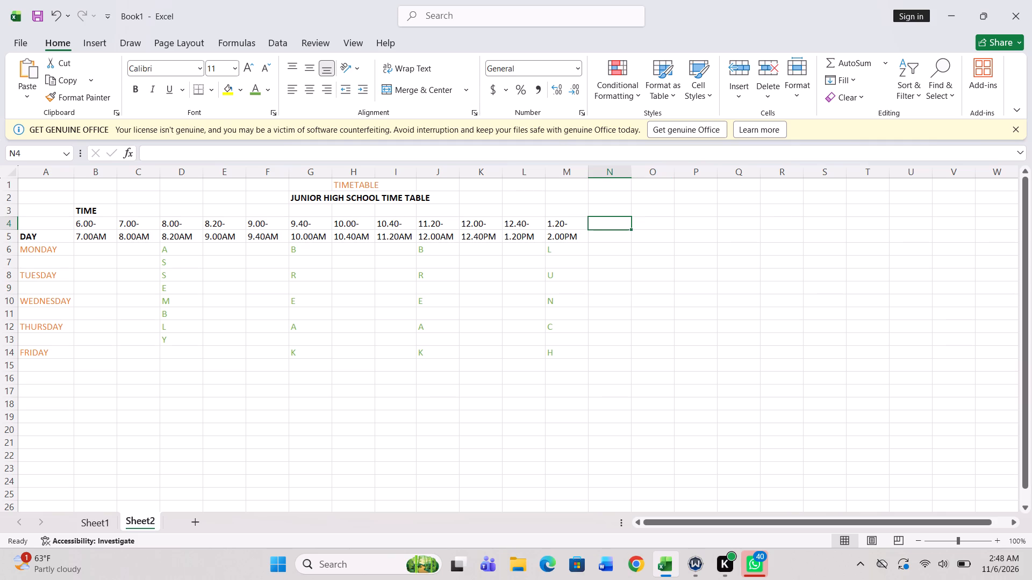
{"action": "key", "text": "2"}
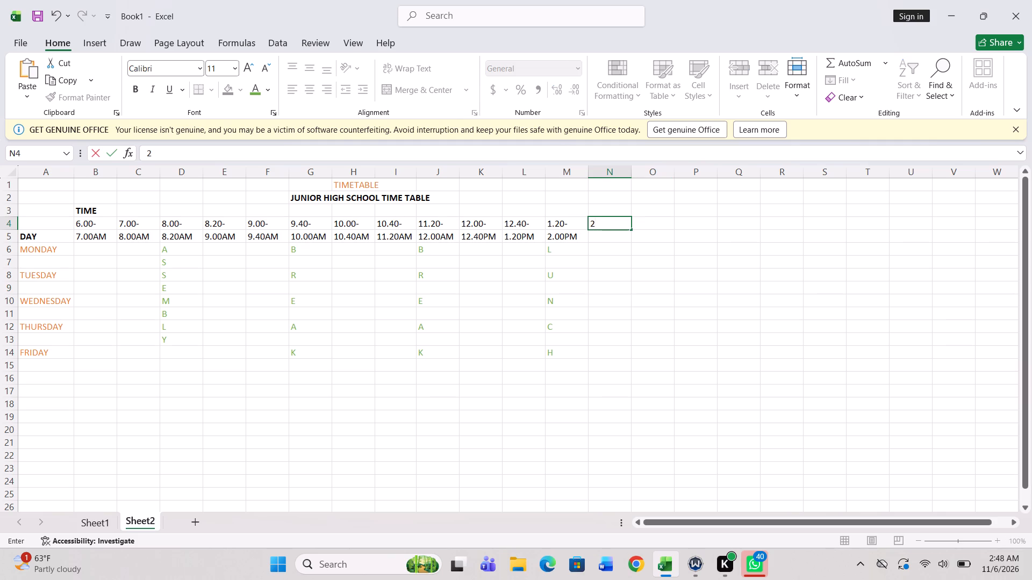
{"action": "type", "text": ".00"}
{"action": "key", "text": "minus"}
{"action": "key", "text": "Down"}
{"action": "key", "text": "2"}
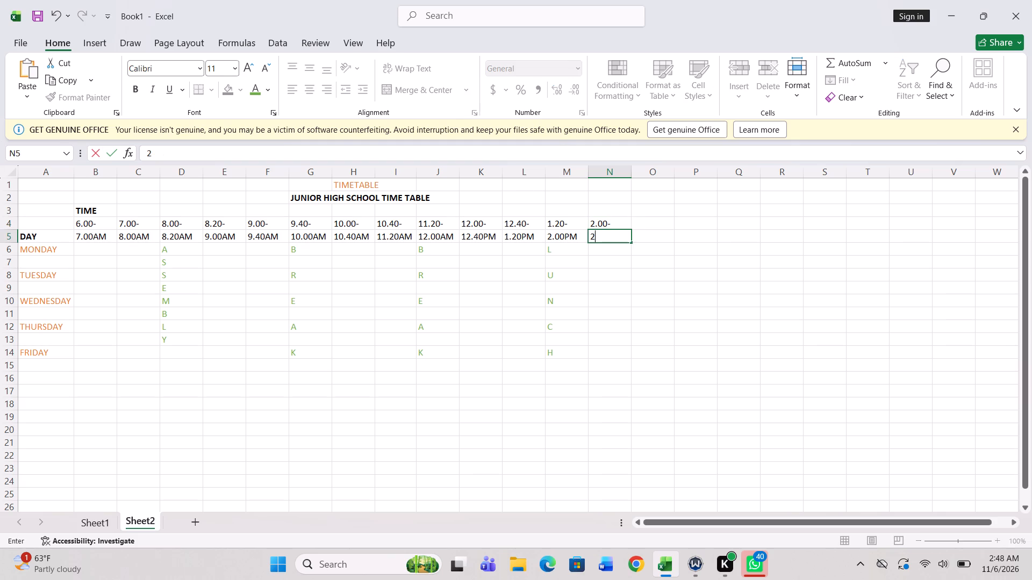
{"action": "key", "text": "period"}
{"action": "type", "text": "40"}
{"action": "key", "text": "p"}
{"action": "key", "text": "m"}
Enter the fourteenth time period, with 2.40- in cell O4 and 3.20PM in cell O5.
{"action": "left_click", "coordinate": [655, 222]}
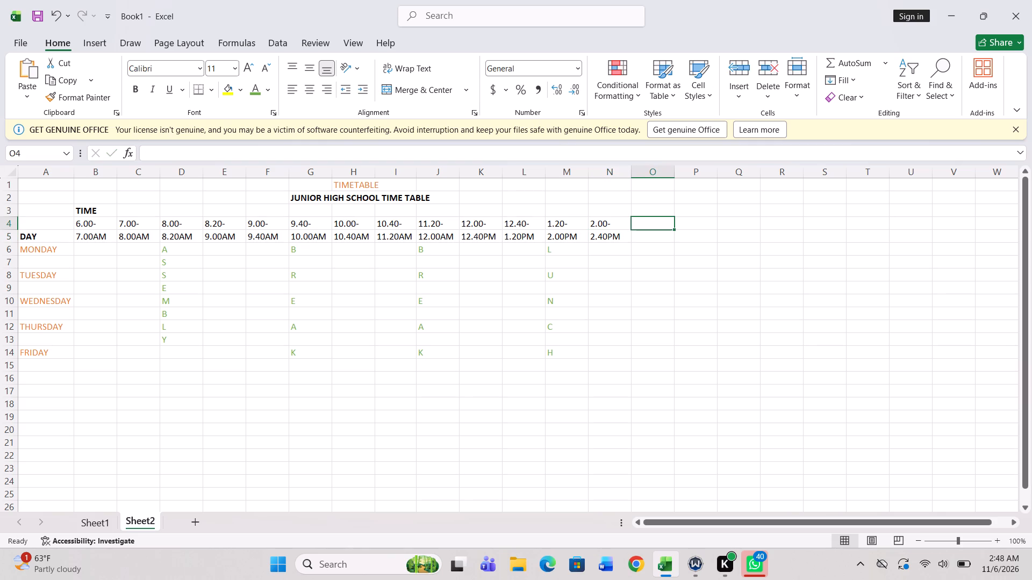
{"action": "key", "text": "2"}
{"action": "key", "text": "period"}
{"action": "type", "text": "40"}
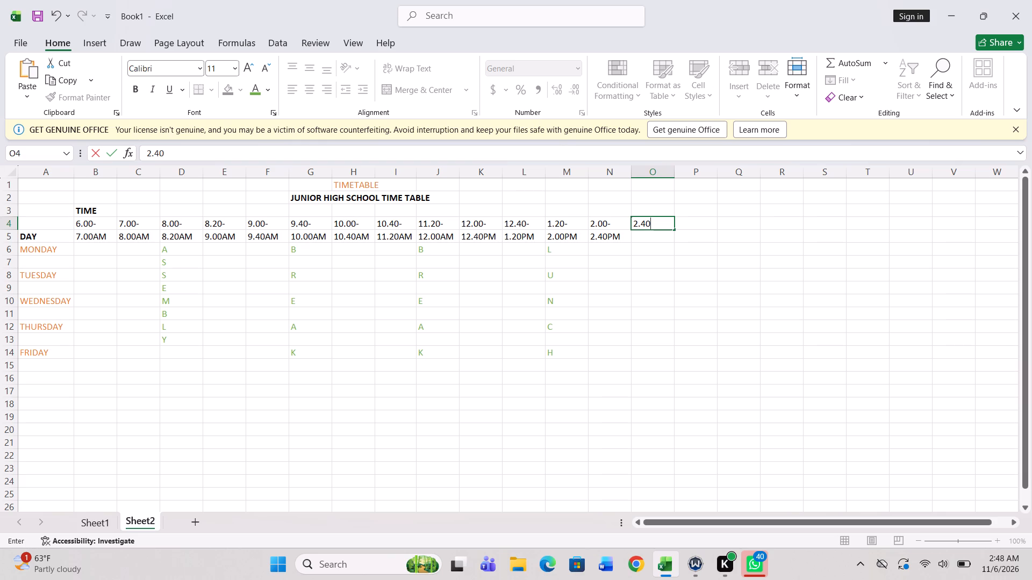
{"action": "key", "text": "minus"}
{"action": "left_click", "coordinate": [650, 242]}
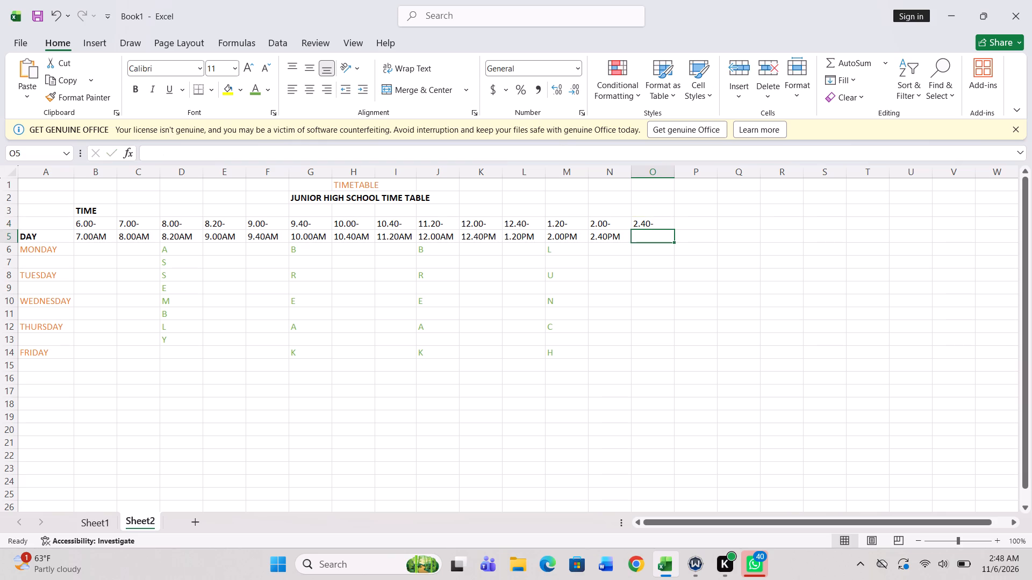
{"action": "key", "text": "3"}
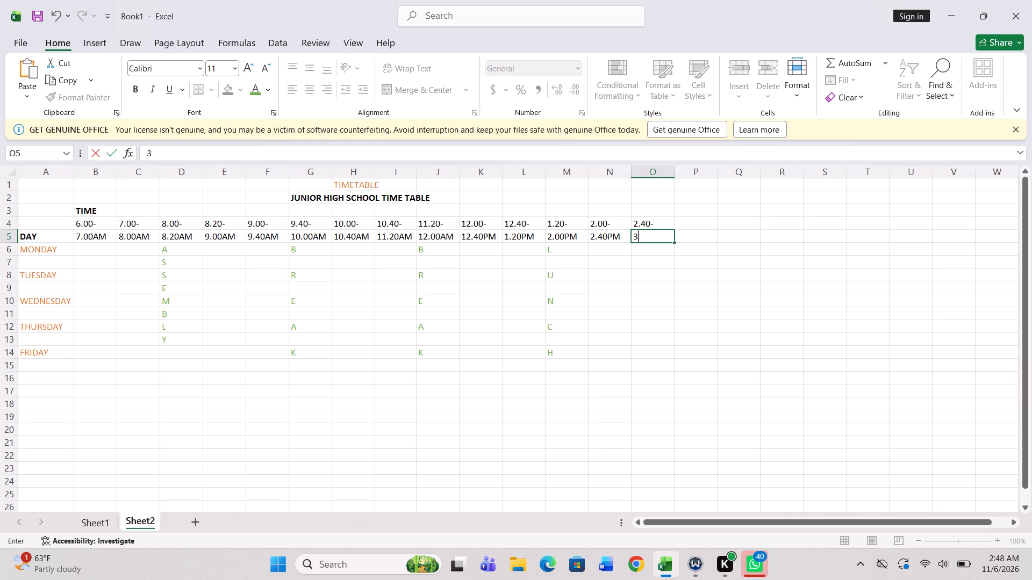
{"action": "key", "text": "period"}
{"action": "key", "text": "2"}
{"action": "key", "text": "0"}
{"action": "type", "text": "PM"}
Enter the fifteenth time period, with 3.20- in cell P4 and 4.00PM in cell P5.
{"action": "left_click", "coordinate": [698, 225]}
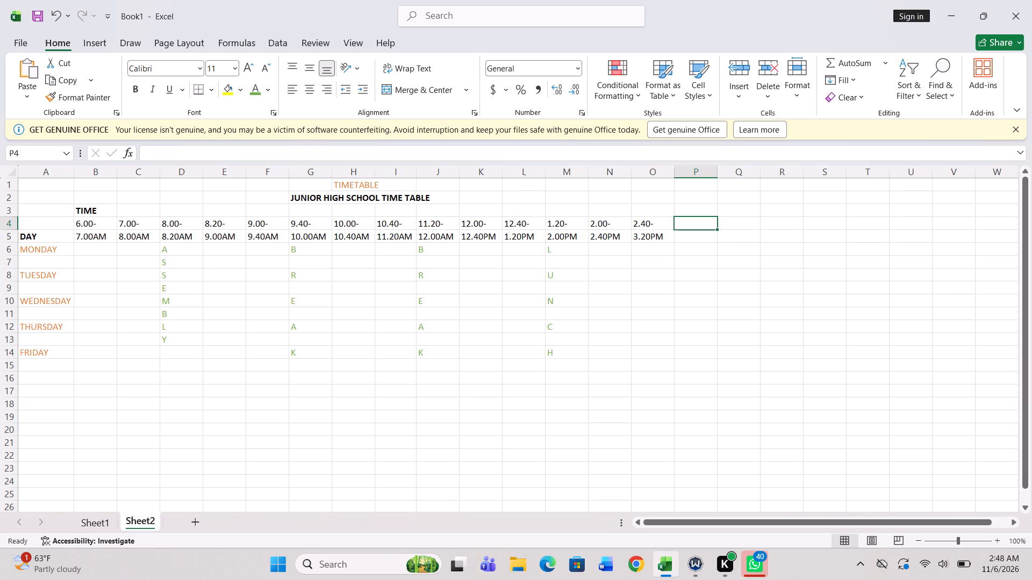
{"action": "key", "text": "3"}
{"action": "key", "text": "period"}
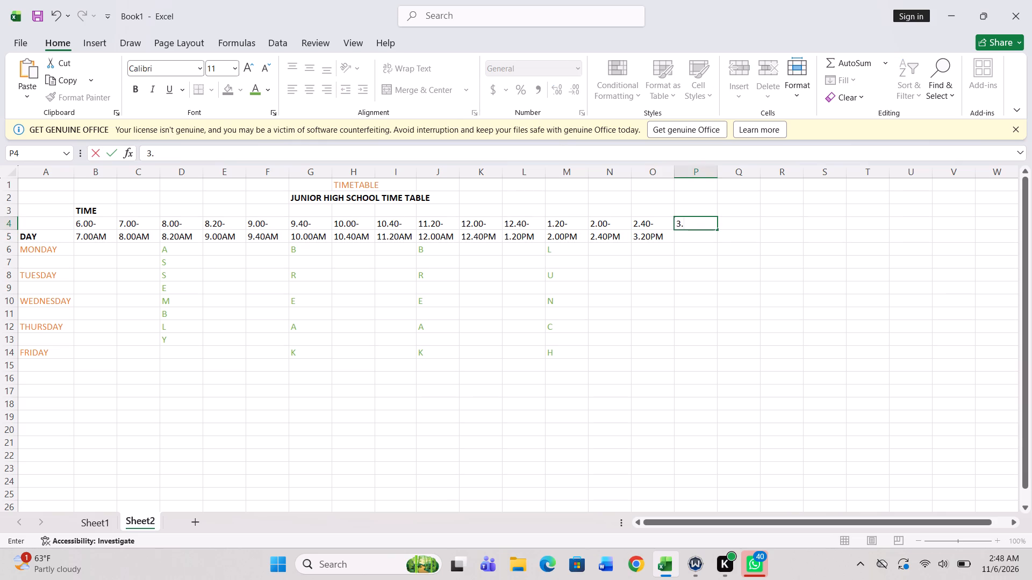
{"action": "key", "text": "2"}
{"action": "key", "text": "0"}
{"action": "key", "text": "p"}
{"action": "key", "text": "m"}
{"action": "key", "text": "BackSpace"}
{"action": "key", "text": "BackSpace"}
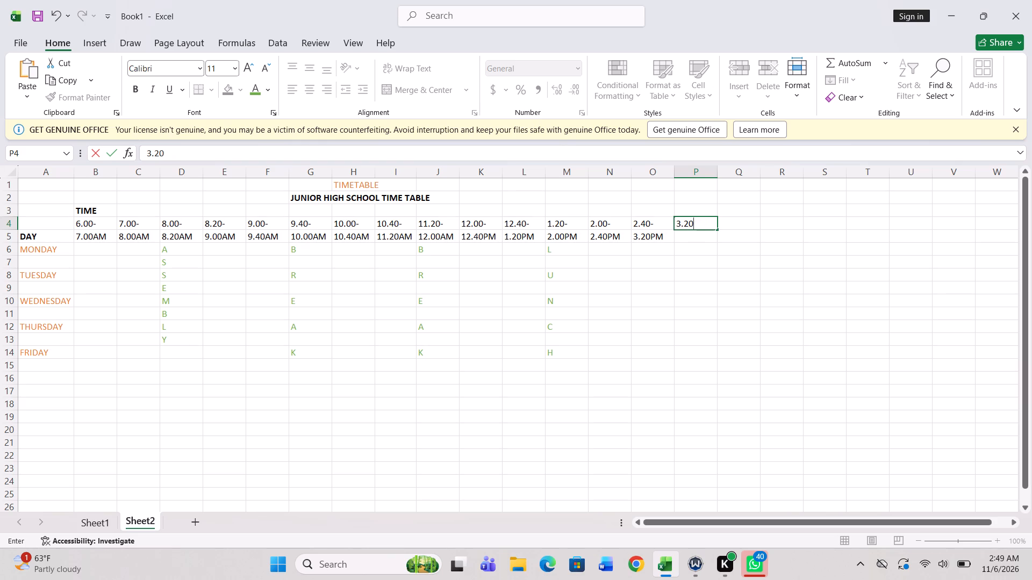
{"action": "key", "text": "minus"}
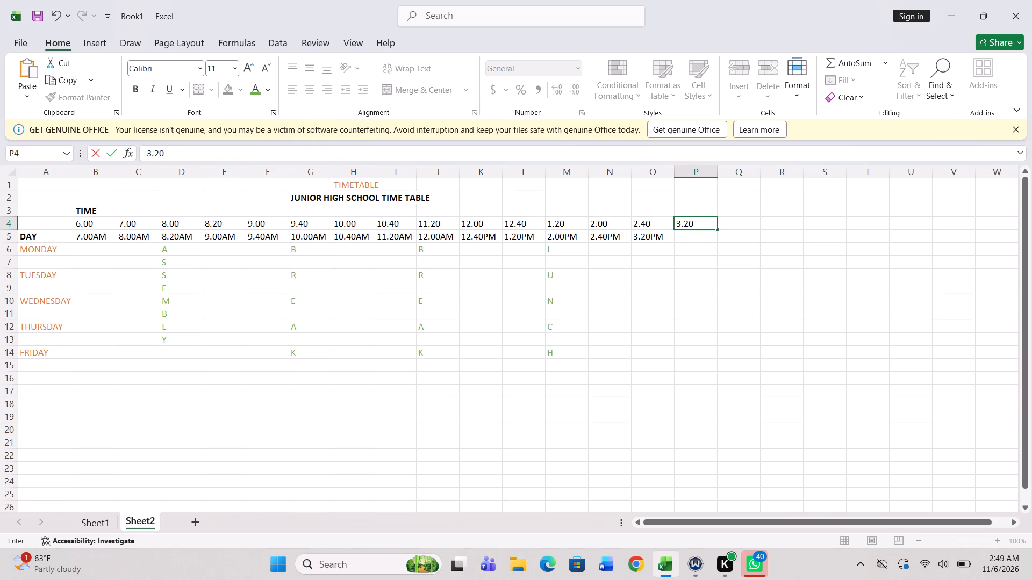
{"action": "left_click", "coordinate": [696, 242]}
{"action": "key", "text": "4"}
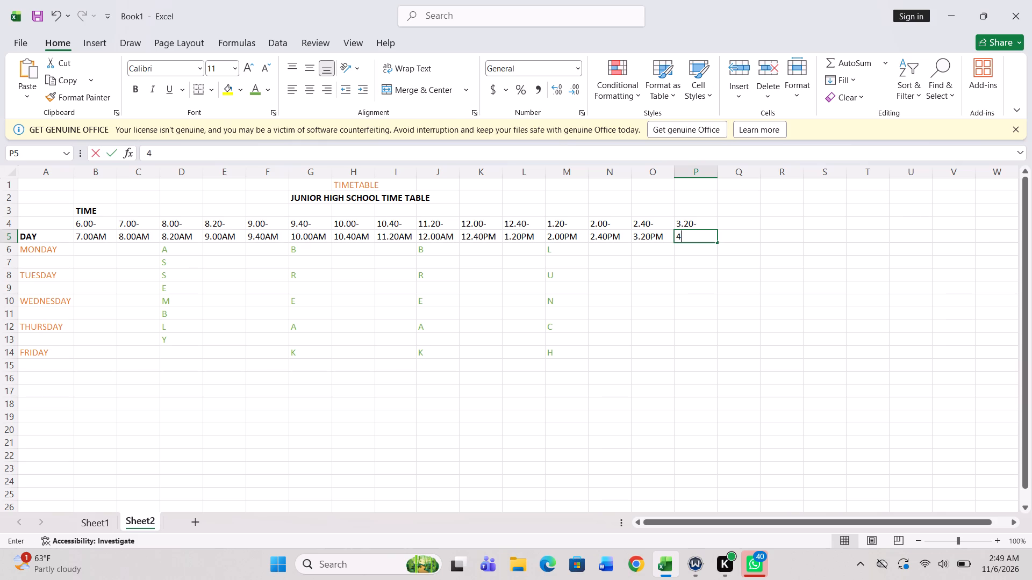
{"action": "key", "text": "period"}
{"action": "type", "text": "00"}
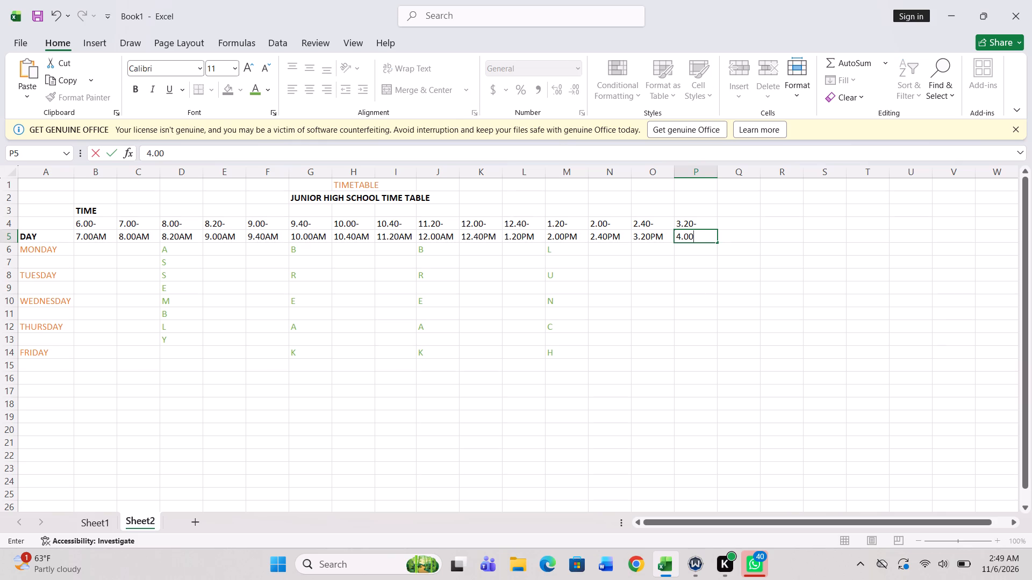
{"action": "key", "text": "p"}
{"action": "key", "text": "m"}
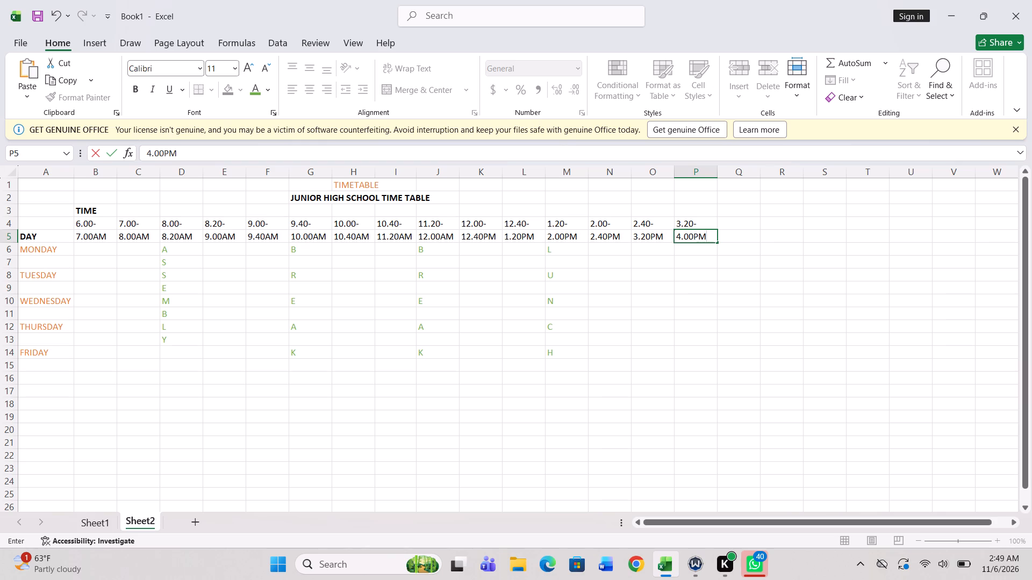
Enter the sixteenth time period, with 4.OO- in cell Q4 and 5.00PM in cell Q5.
{"action": "left_click", "coordinate": [734, 223]}
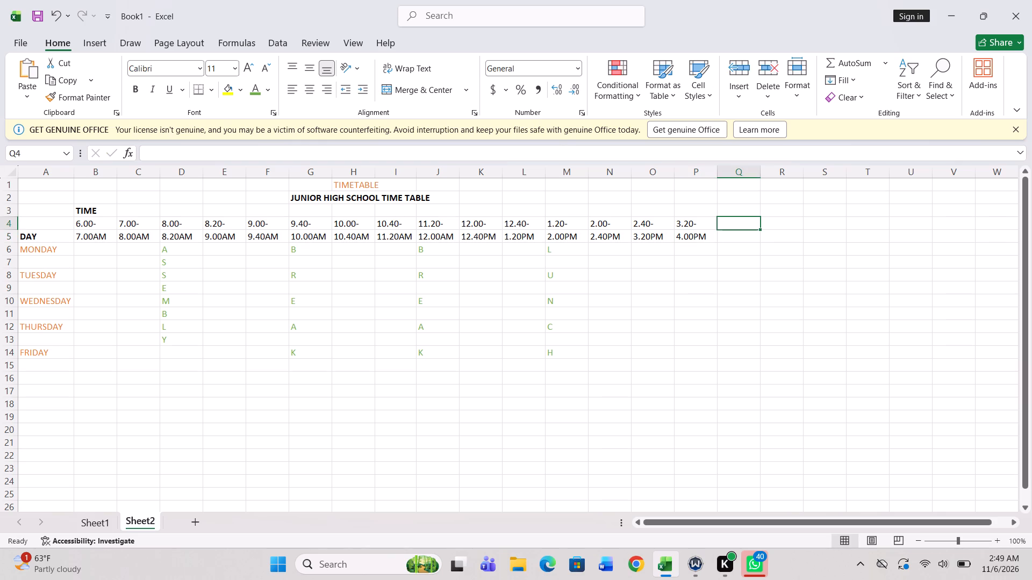
{"action": "key", "text": "4"}
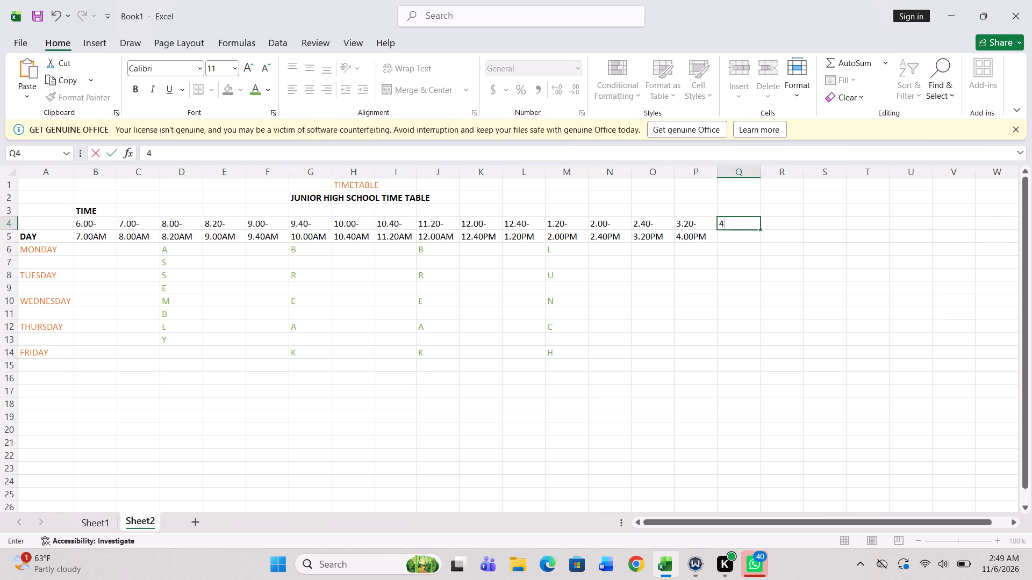
{"action": "type", "text": ".OO"}
{"action": "key", "text": "p"}
{"action": "key", "text": "m"}
{"action": "key", "text": "BackSpace"}
{"action": "key", "text": "BackSpace"}
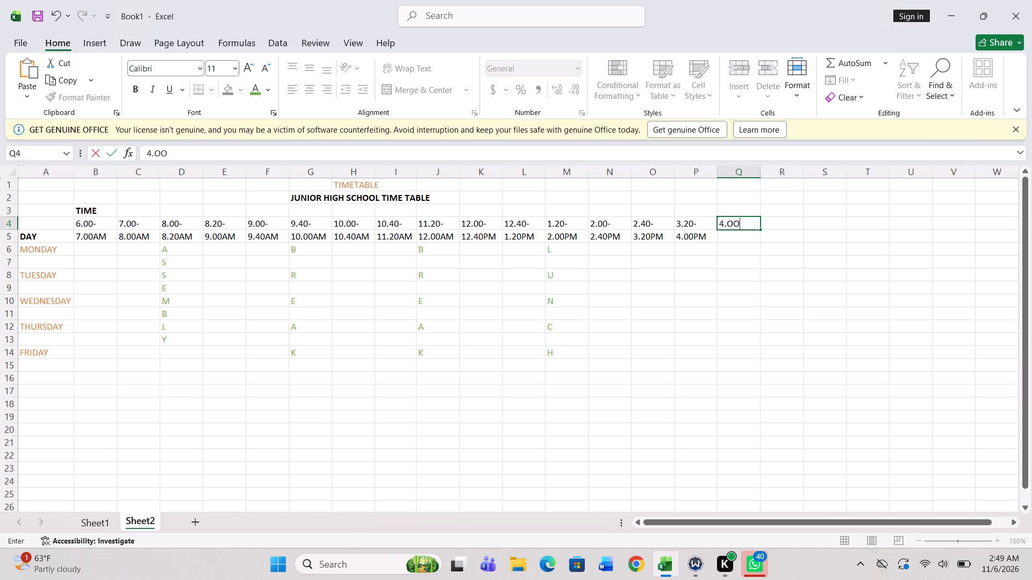
{"action": "key", "text": "minus"}
{"action": "left_click", "coordinate": [741, 235]}
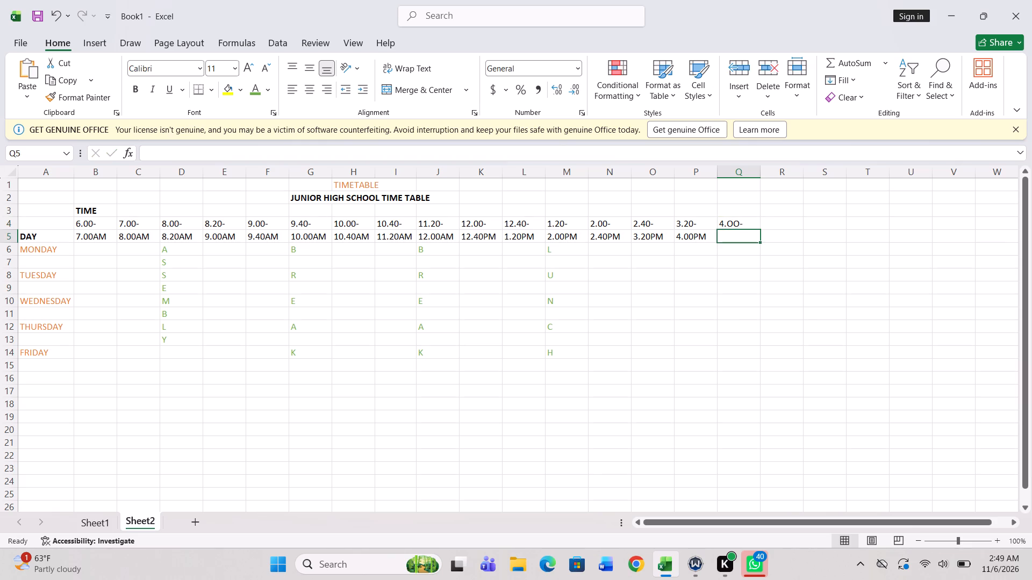
{"action": "key", "text": "5"}
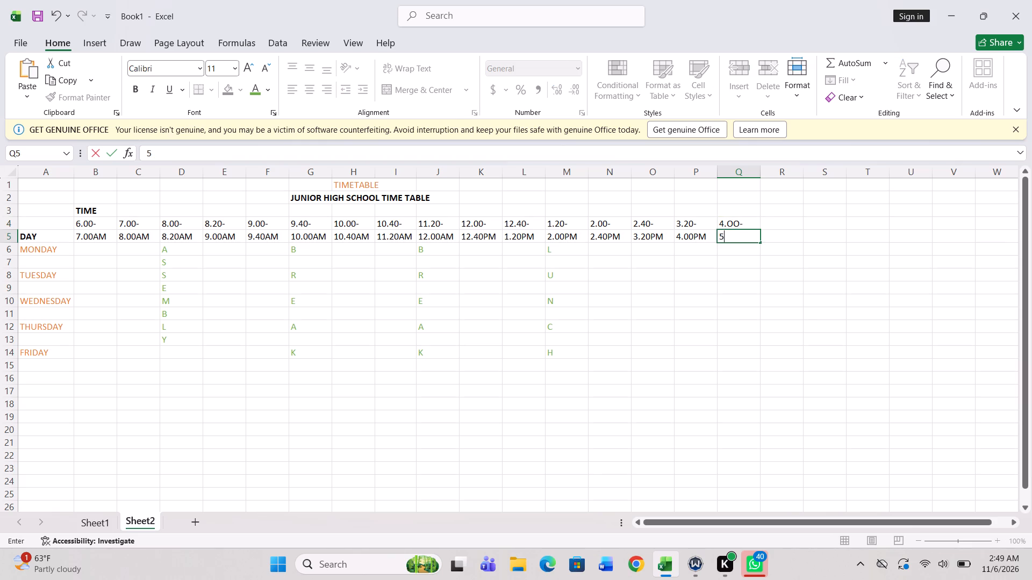
{"action": "key", "text": "period"}
{"action": "type", "text": "00"}
{"action": "type", "text": "PM"}
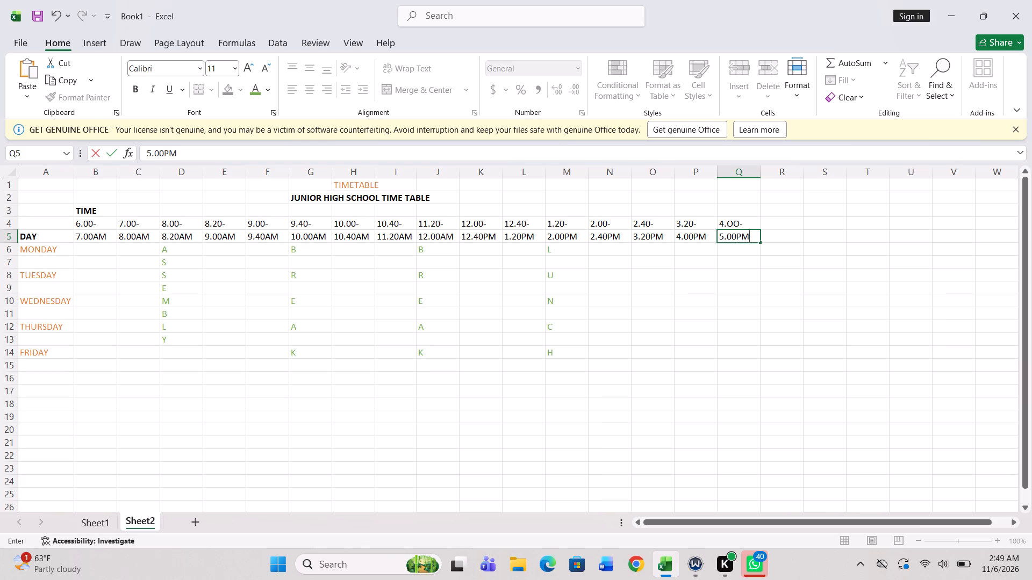
Correct the start time in cell Q4 to 4.00-, using digit zeros.
{"action": "double_click", "coordinate": [736, 223]}
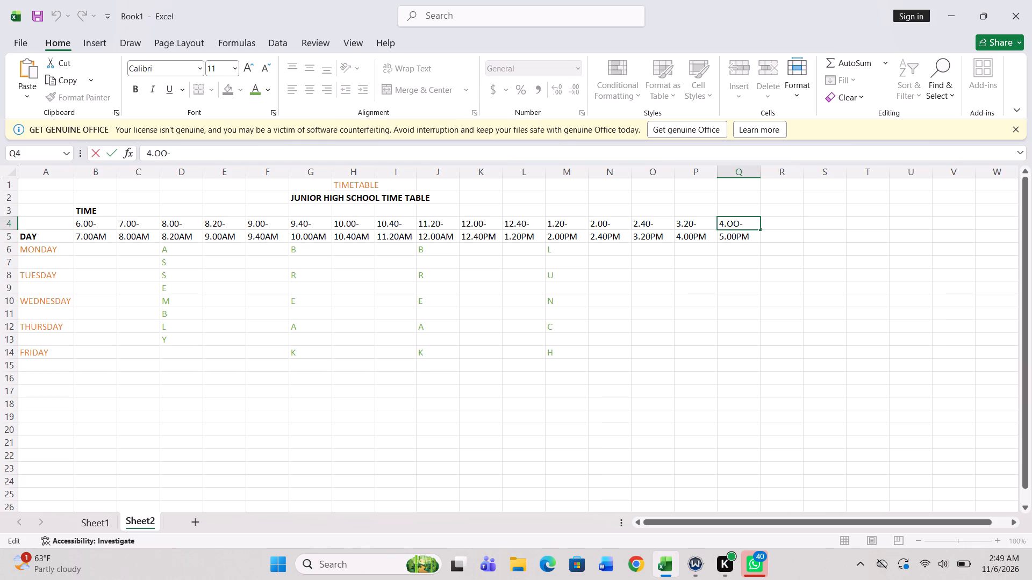
{"action": "left_click", "coordinate": [738, 223]}
{"action": "key", "text": "BackSpace"}
{"action": "key", "text": "BackSpace"}
{"action": "type", "text": "00"}
Spell GAMES vertically in column Q, one letter per day row in cells Q6, Q8, Q10, Q12 and Q14.
{"action": "left_click", "coordinate": [734, 255]}
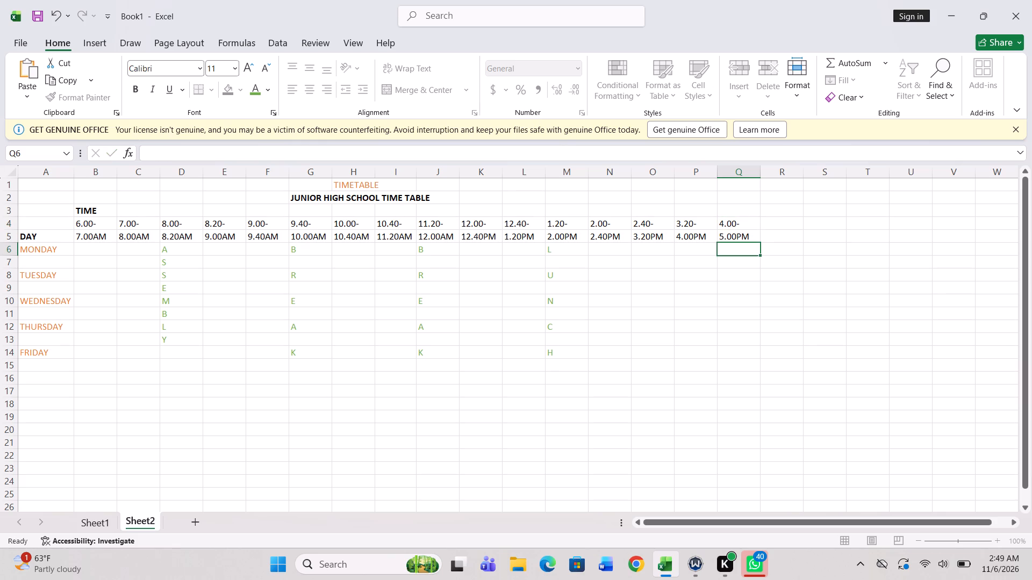
{"action": "key", "text": "g"}
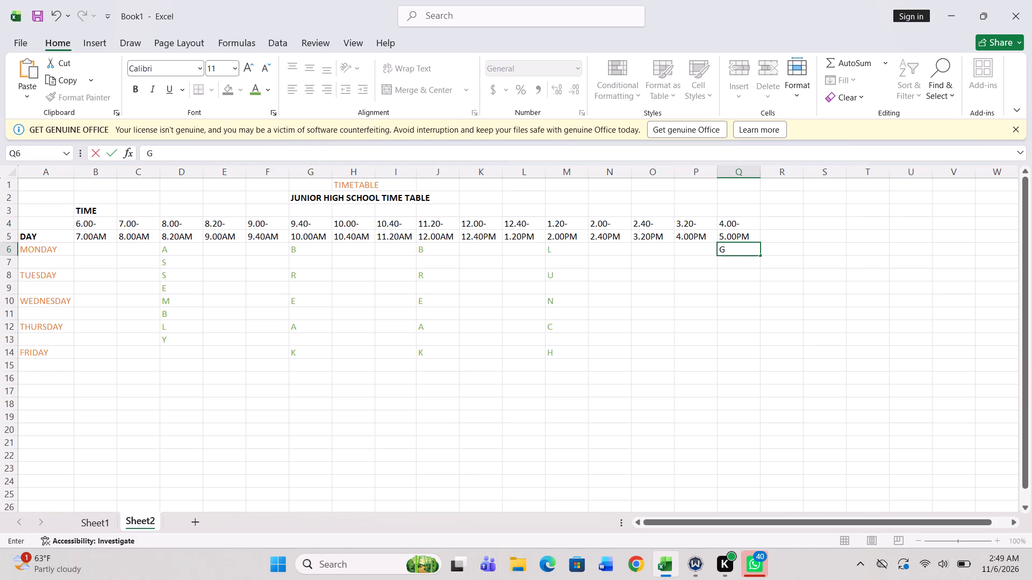
{"action": "left_click", "coordinate": [733, 271]}
{"action": "key", "text": "a"}
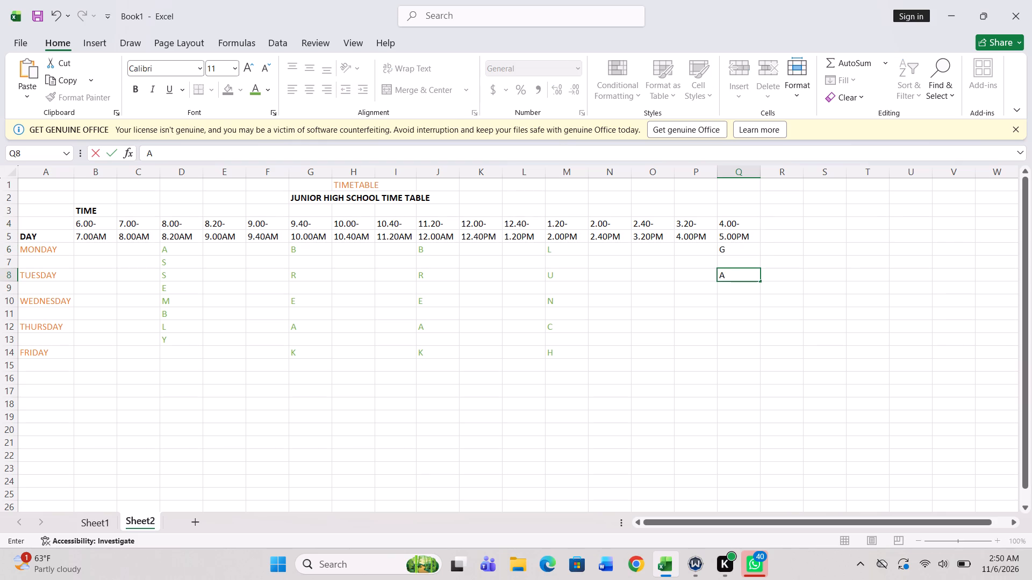
{"action": "left_click", "coordinate": [734, 303]}
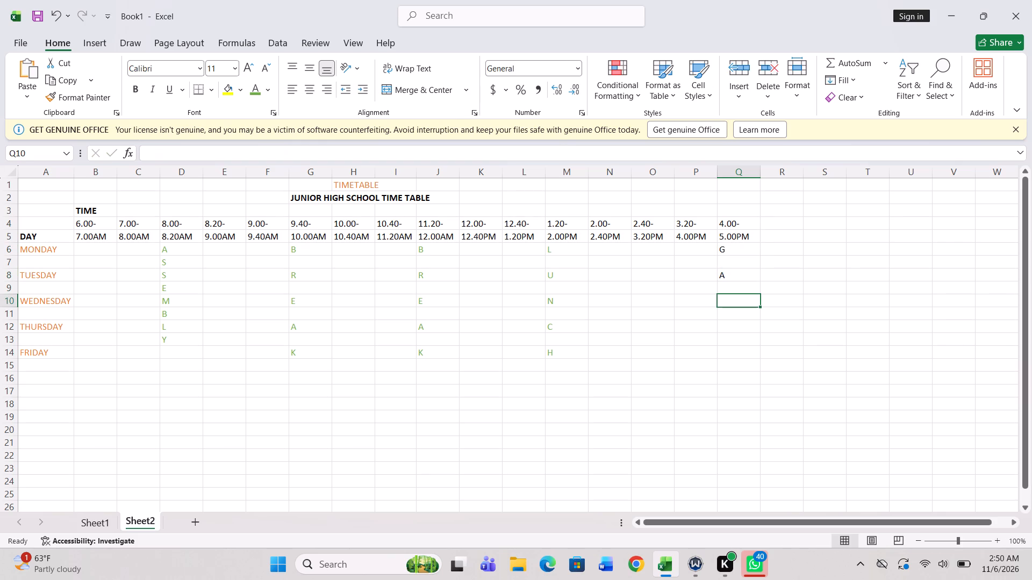
{"action": "key", "text": "m"}
{"action": "left_click", "coordinate": [736, 328]}
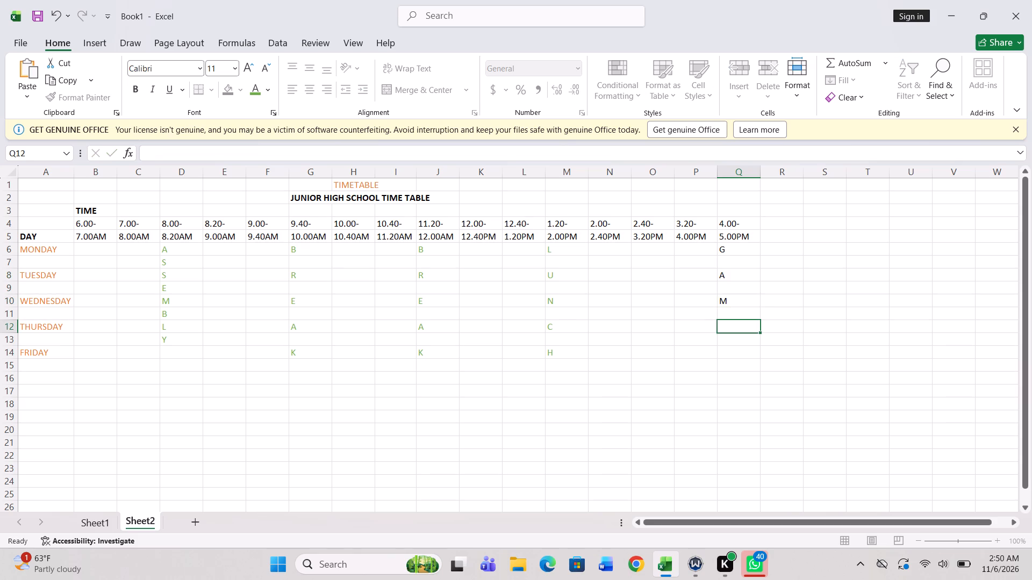
{"action": "key", "text": "e"}
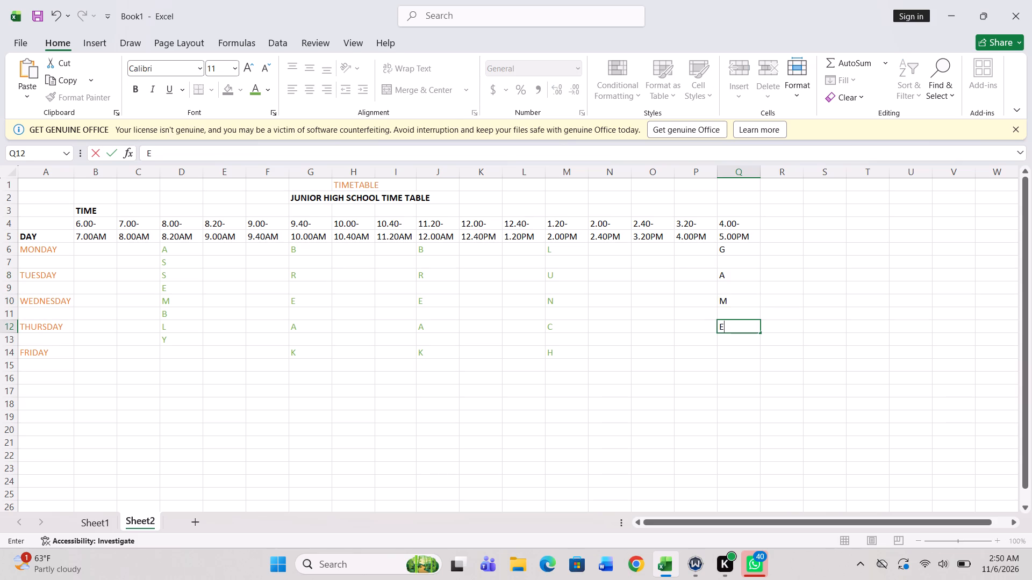
{"action": "left_click", "coordinate": [741, 352]}
{"action": "key", "text": "s"}
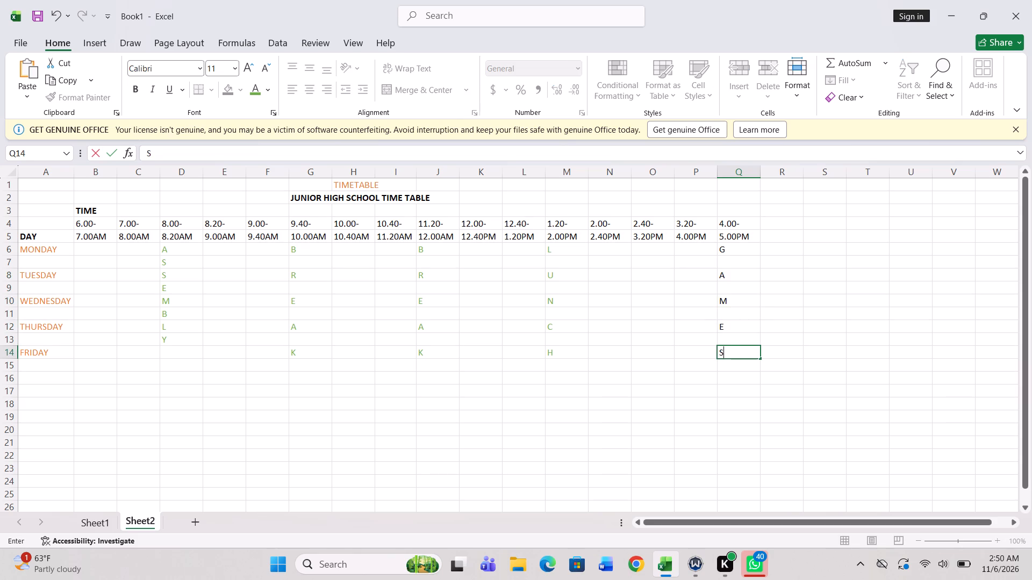
Enter the subject ENG in cell N6 for Monday's 2.00-2.40PM period.
{"action": "left_click", "coordinate": [594, 250]}
{"action": "key", "text": "e"}
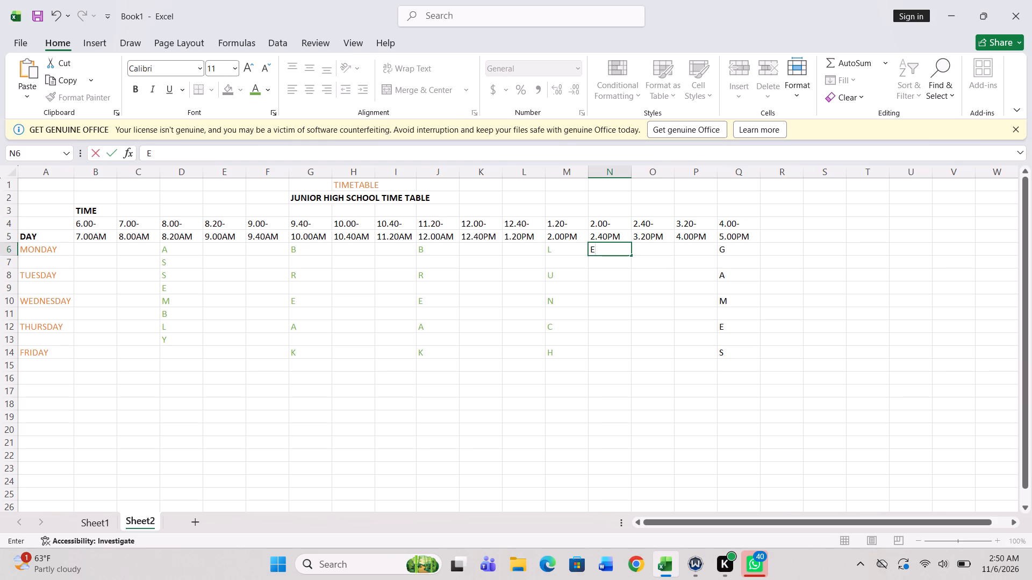
{"action": "key", "text": "n"}
{"action": "key", "text": "g"}
{"action": "left_click", "coordinate": [607, 265]}
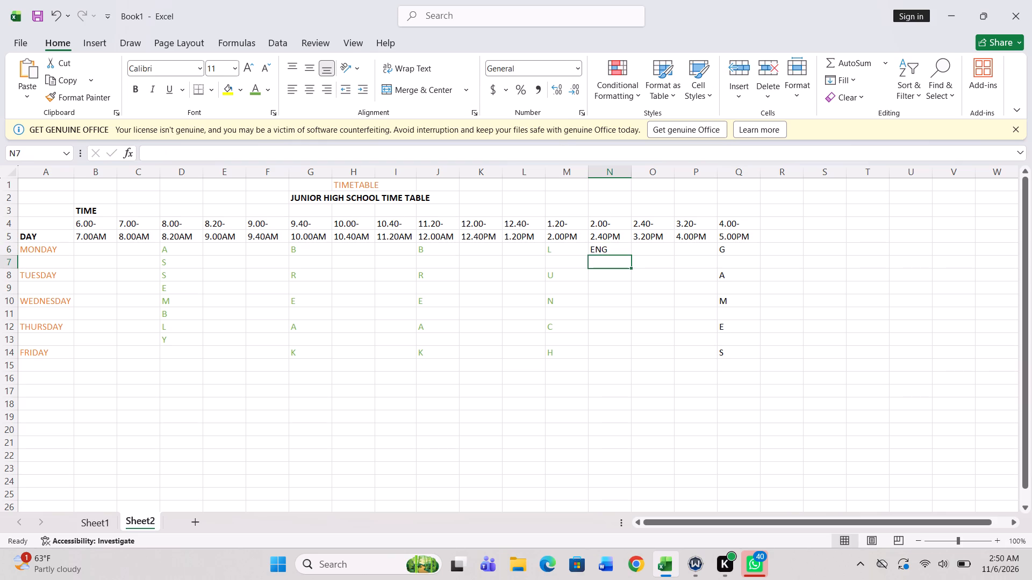
Fill the 2.00-2.40PM column with KISW in N8, SCIE in N10, SOST in N12 and CRE in N14.
{"action": "left_click", "coordinate": [608, 275]}
{"action": "type", "text": "KIS"}
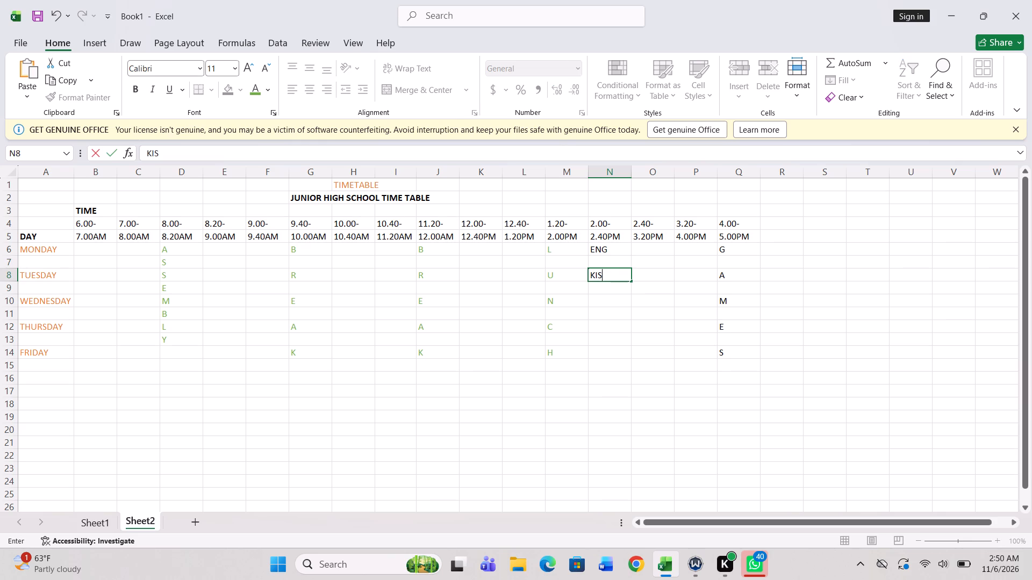
{"action": "key", "text": "w"}
{"action": "left_click", "coordinate": [608, 302]}
{"action": "type", "text": "SCI"}
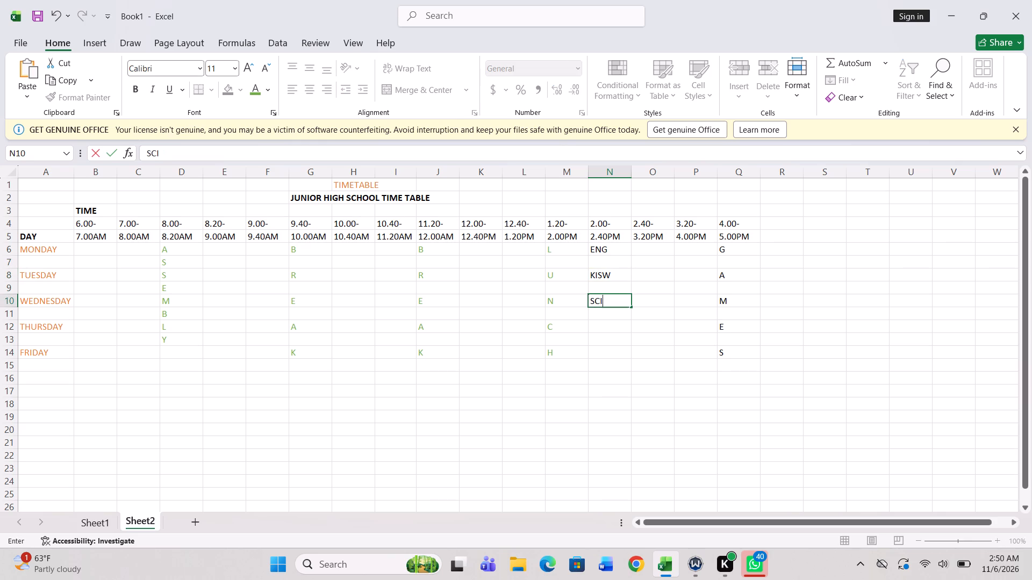
{"action": "key", "text": "e"}
{"action": "left_click", "coordinate": [604, 330]}
{"action": "type", "text": "SOST"}
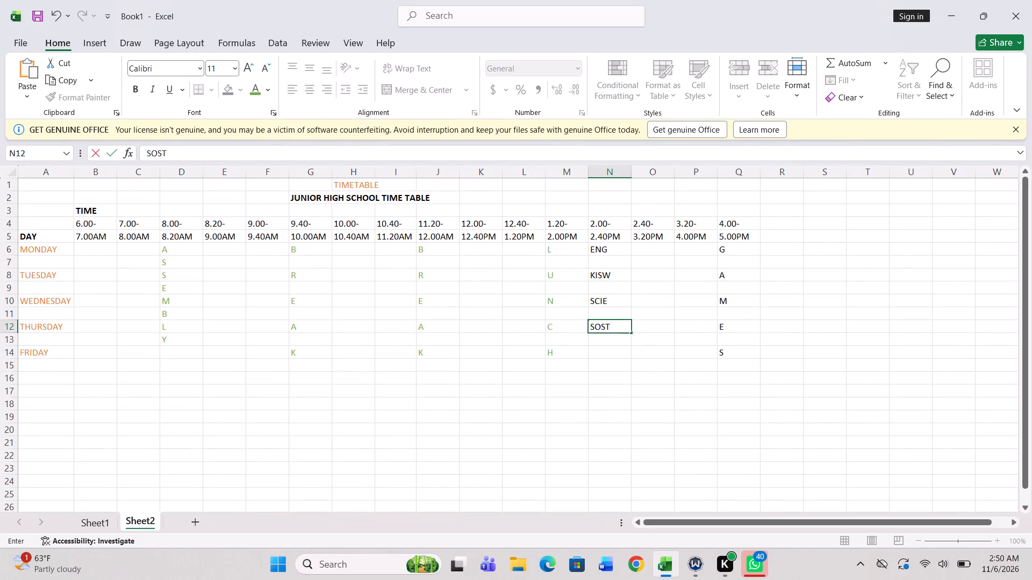
{"action": "left_click", "coordinate": [596, 354]}
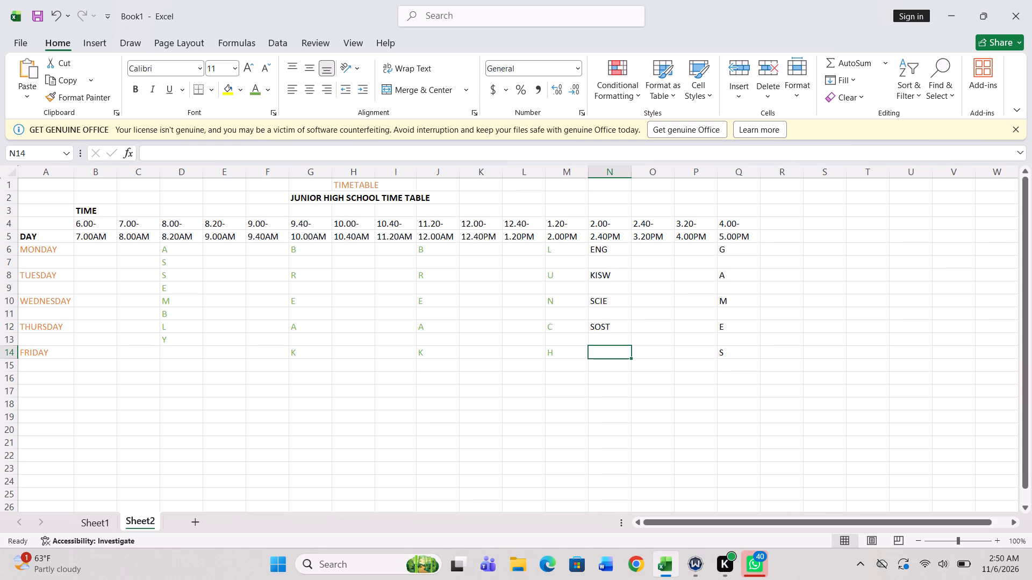
{"action": "type", "text": "CRE"}
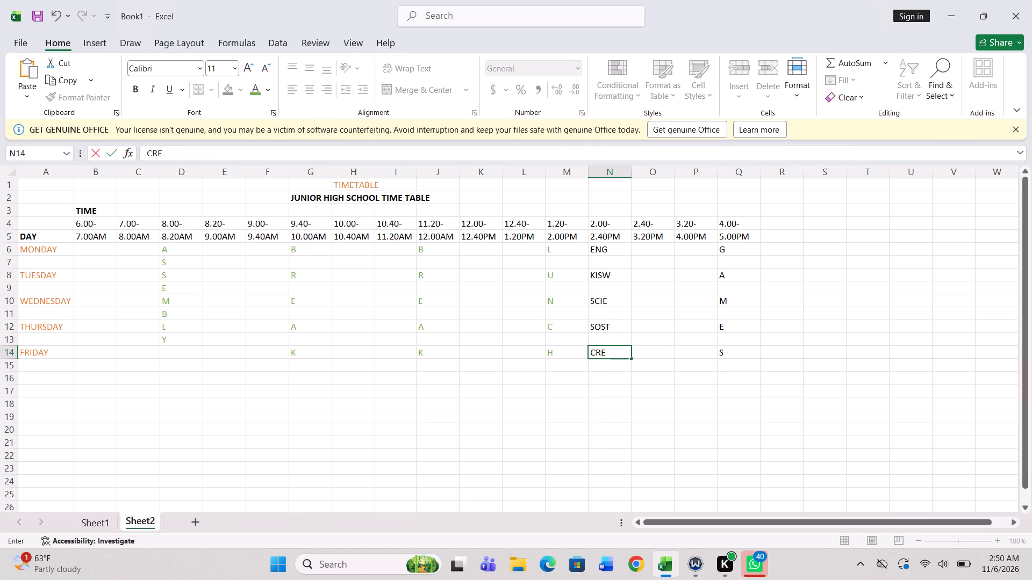
Fill the 2.40-3.20PM column with MATHS in O6, SCIE in O8, CRE in O10, SOST in O12 and KISW in O14.
{"action": "left_click", "coordinate": [652, 253]}
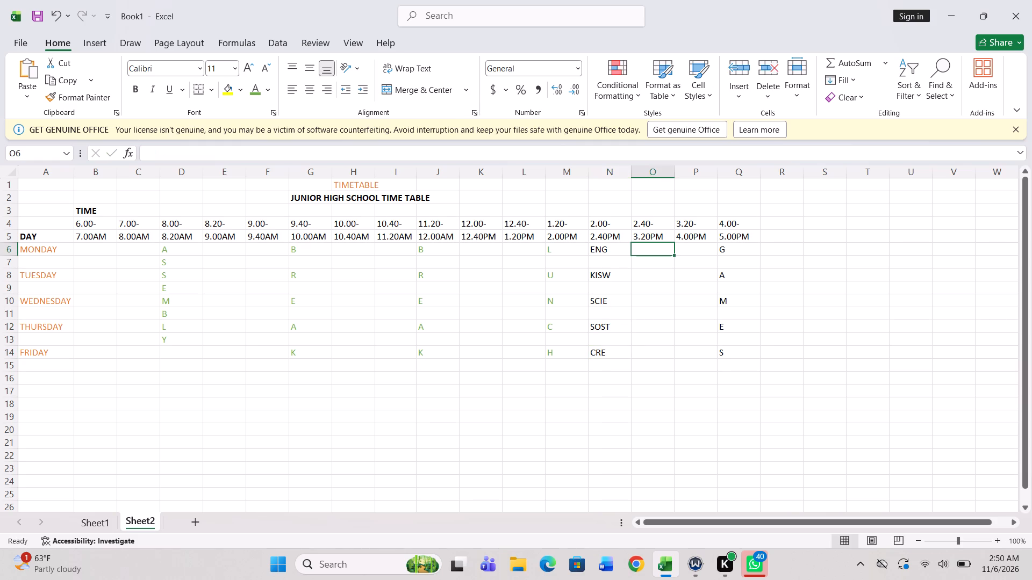
{"action": "type", "text": "MATHS"}
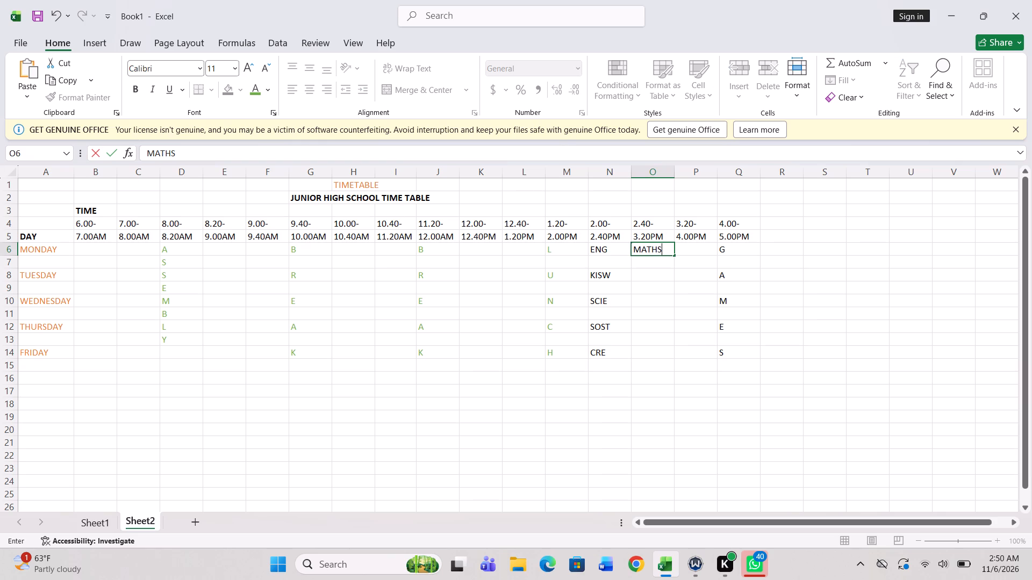
{"action": "left_click", "coordinate": [654, 277]}
{"action": "key", "text": "s"}
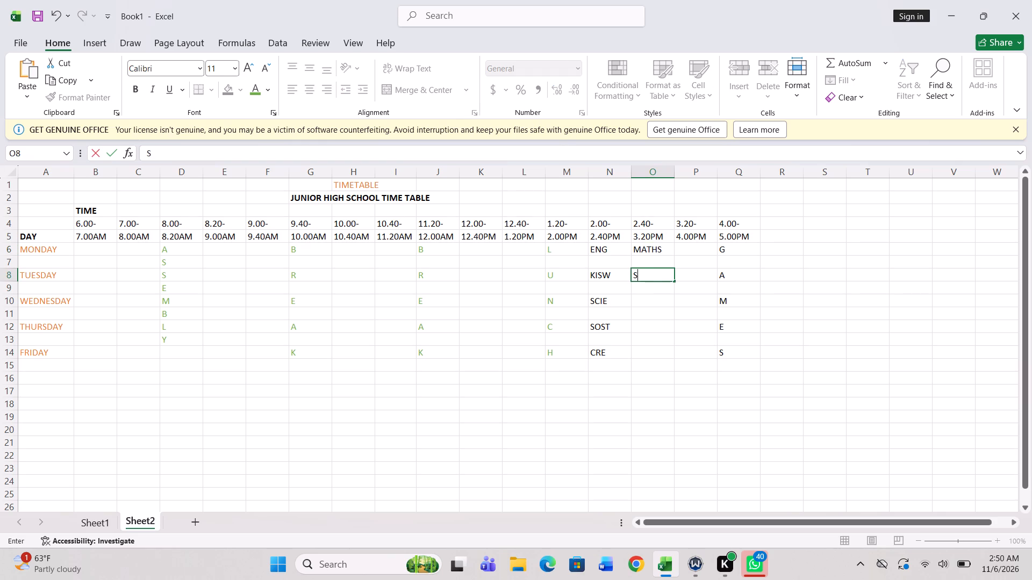
{"action": "type", "text": "CIE"}
{"action": "left_click", "coordinate": [648, 298]}
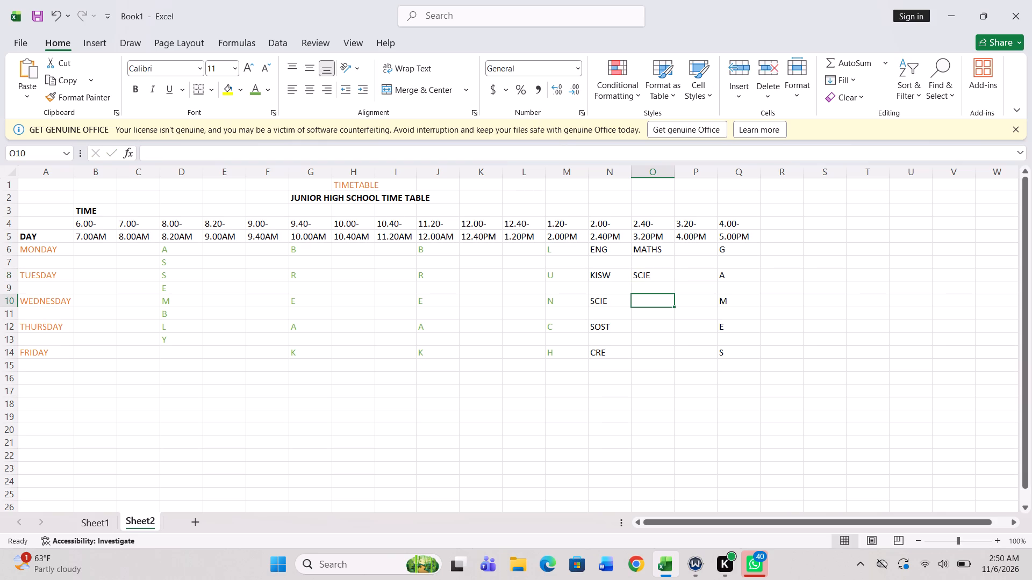
{"action": "key", "text": "c"}
{"action": "type", "text": "RE"}
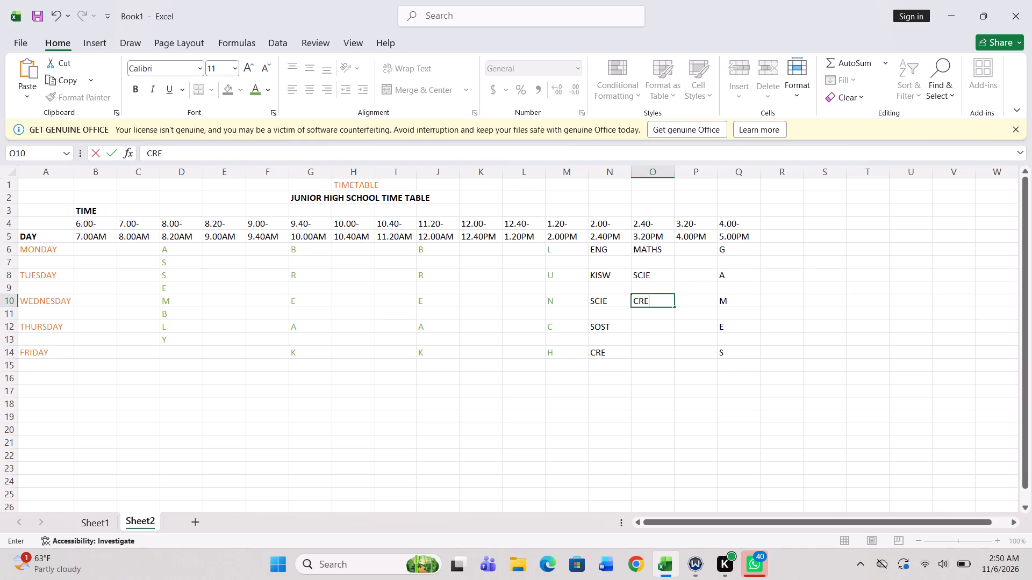
{"action": "left_click", "coordinate": [654, 326]}
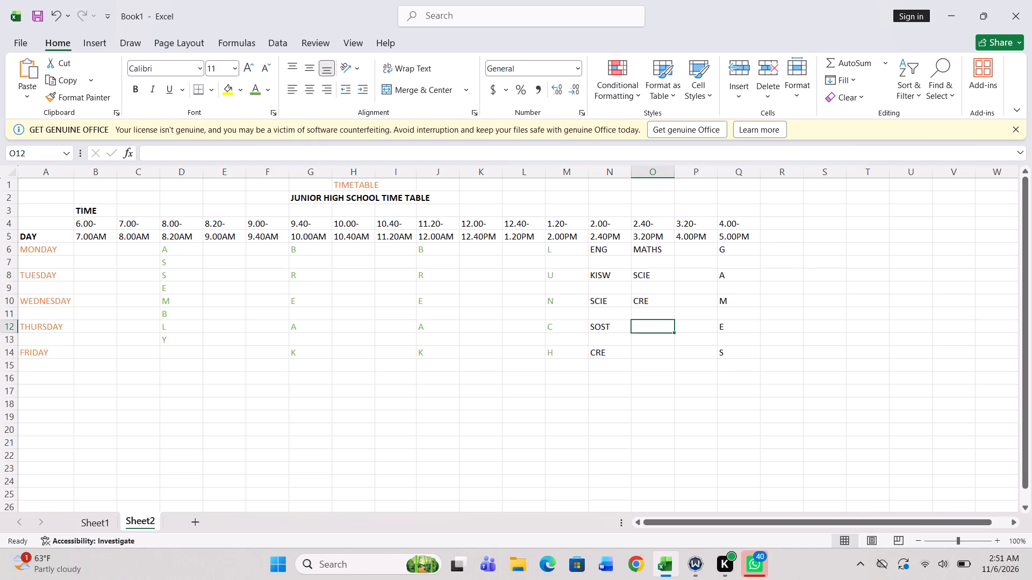
{"action": "type", "text": "SOST"}
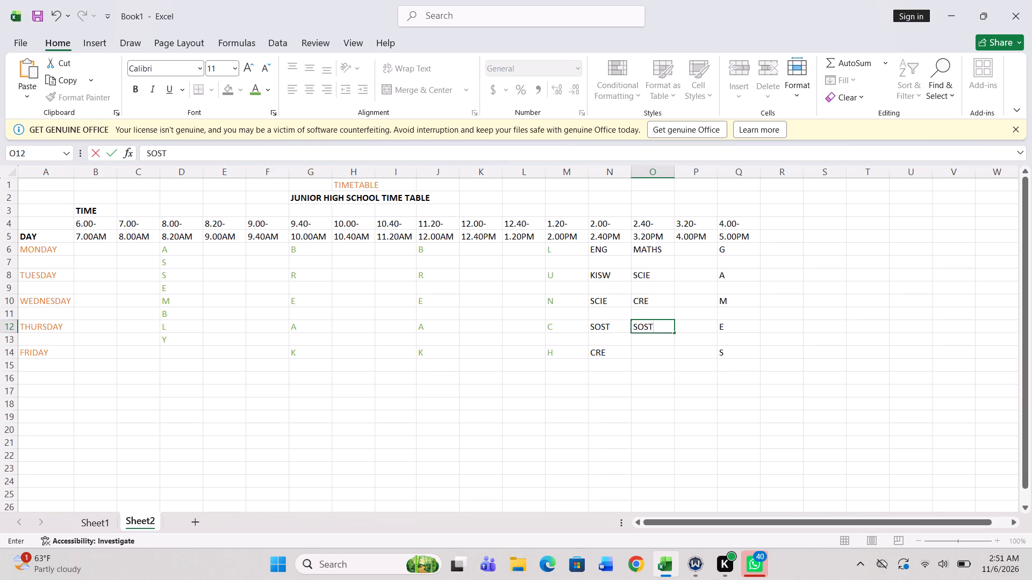
{"action": "left_click", "coordinate": [643, 343]}
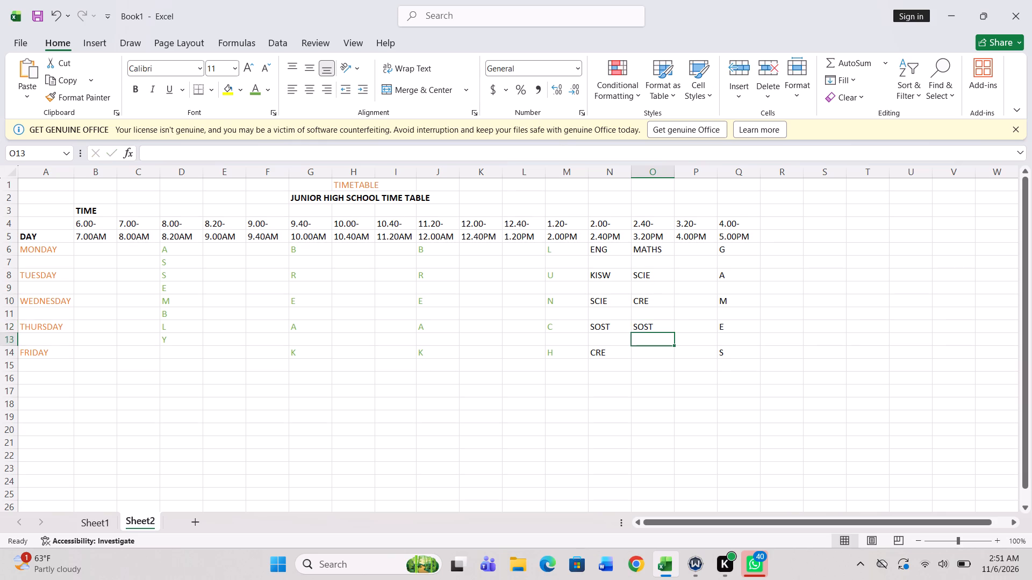
{"action": "left_click", "coordinate": [644, 353]}
{"action": "type", "text": "KIS"}
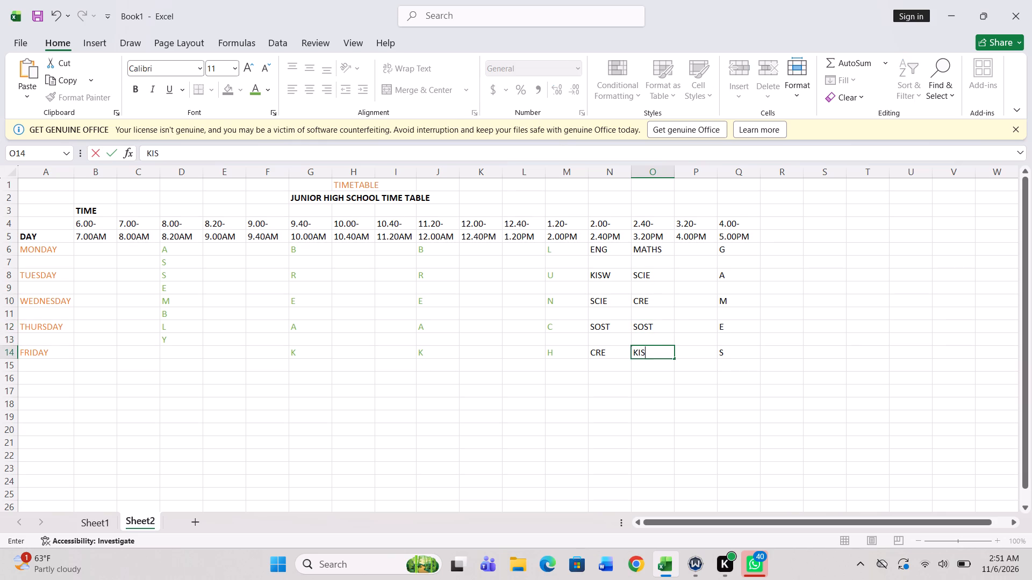
{"action": "key", "text": "w"}
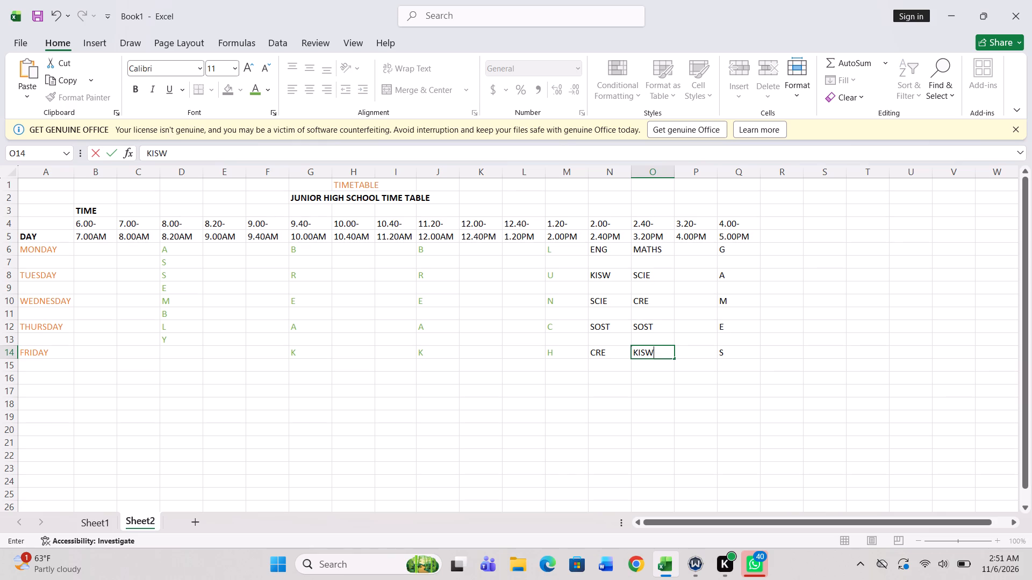
Fill the 3.20-4.00PM column with CRE in P6, ENG in P8, MATHS in P10, KISW in P12 and SCIE in P14.
{"action": "left_click", "coordinate": [690, 249]}
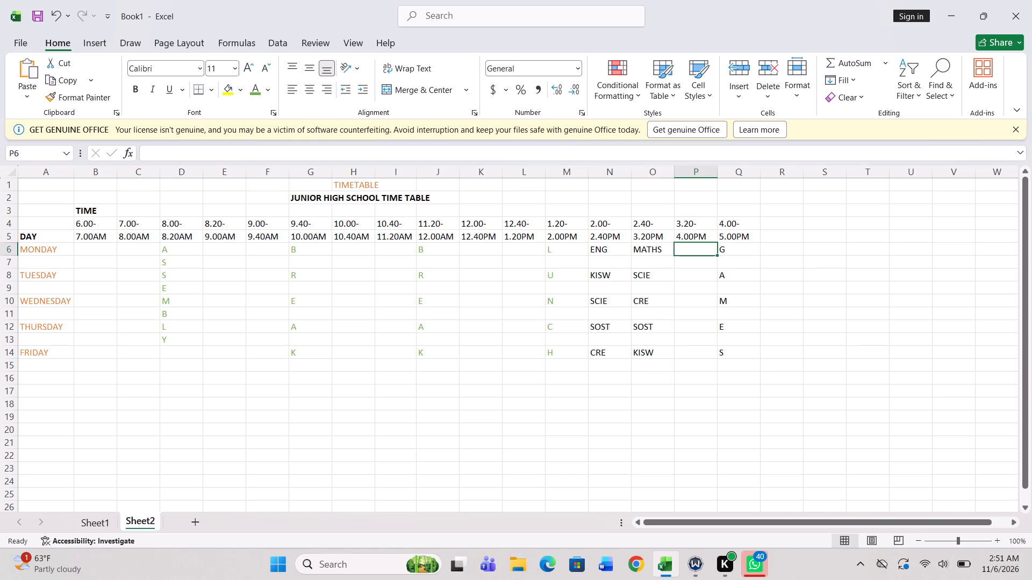
{"action": "type", "text": "CRE"}
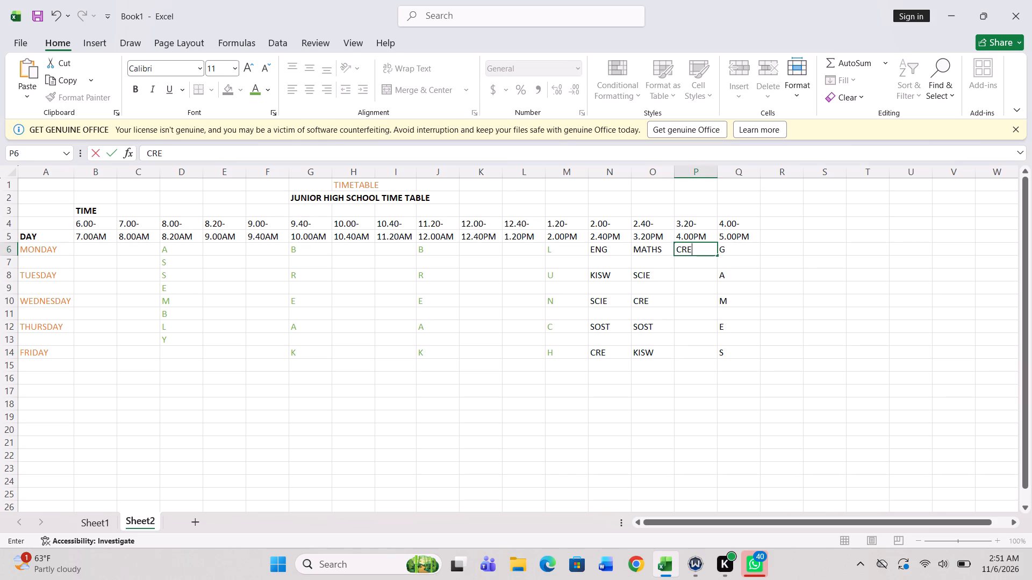
{"action": "left_click", "coordinate": [685, 273]}
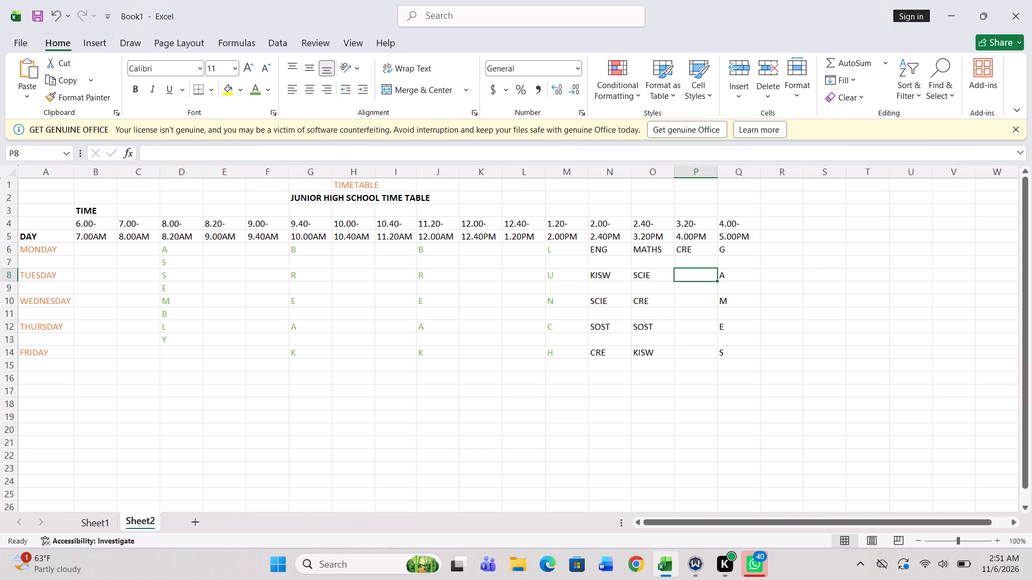
{"action": "type", "text": "EN"}
{"action": "key", "text": "g"}
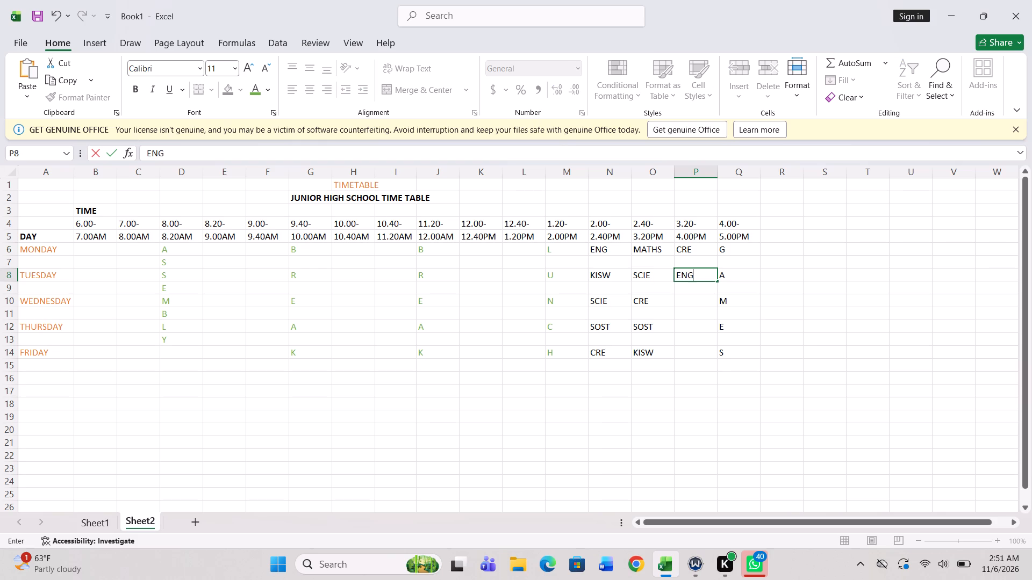
{"action": "left_click", "coordinate": [691, 301]}
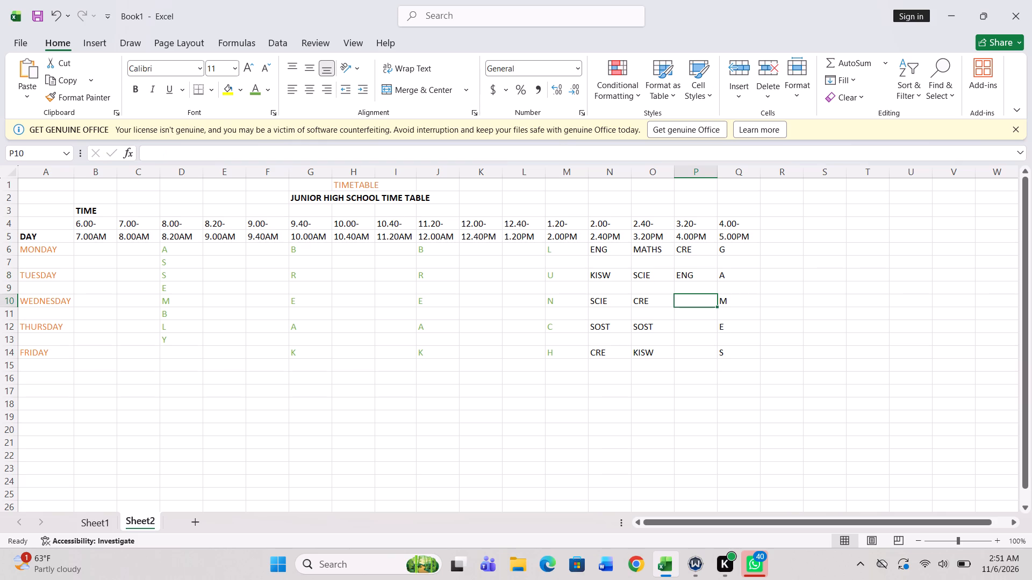
{"action": "type", "text": "MATHS"}
{"action": "left_click", "coordinate": [691, 329]}
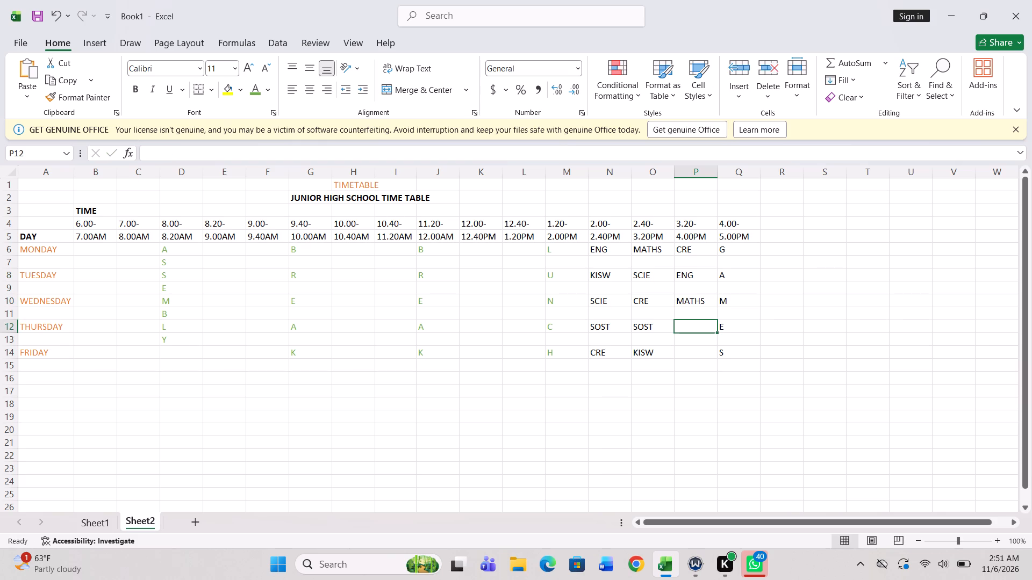
{"action": "type", "text": "KISW"}
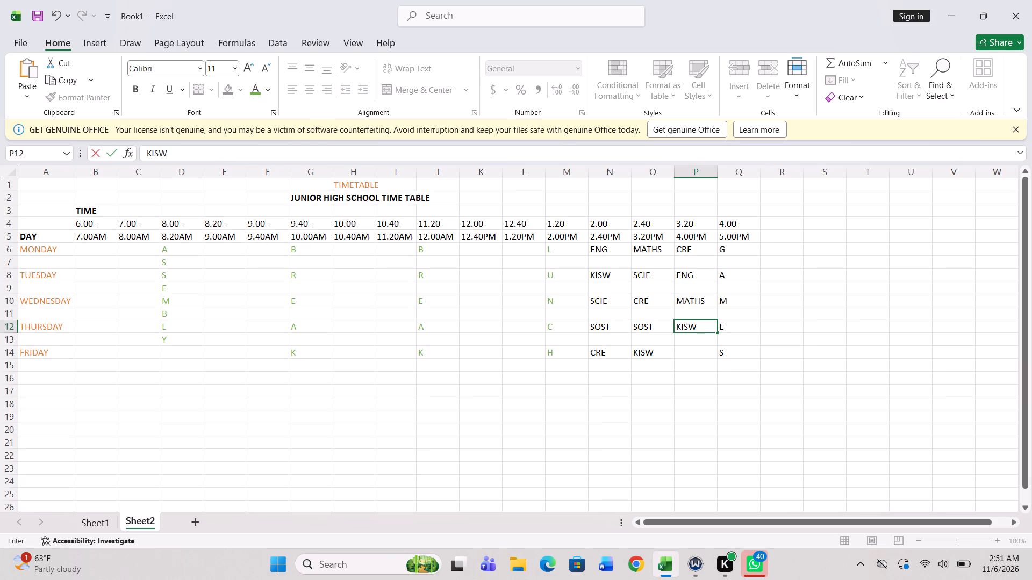
{"action": "left_click", "coordinate": [689, 349]}
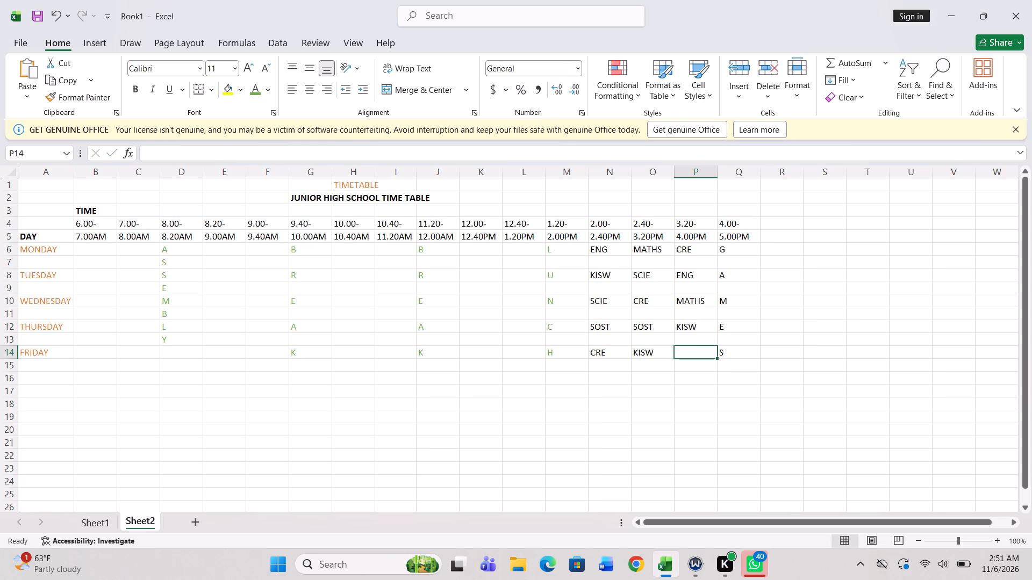
{"action": "key", "text": "s"}
{"action": "key", "text": "c"}
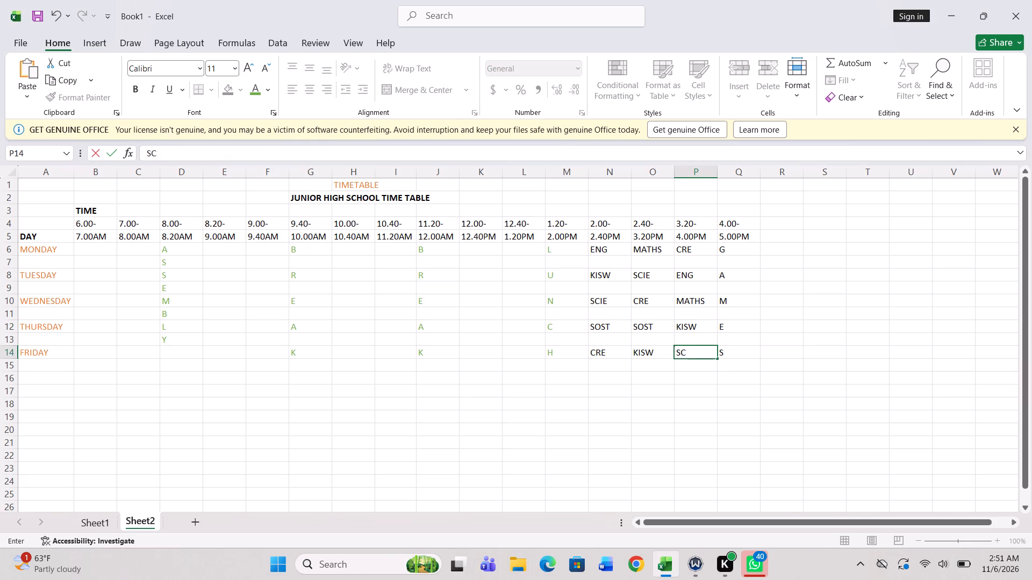
{"action": "type", "text": "IE"}
Fill the 12.00-12.40PM column with SOST in K6, CRE in K8 and SCIE in K10.
{"action": "left_click", "coordinate": [470, 250]}
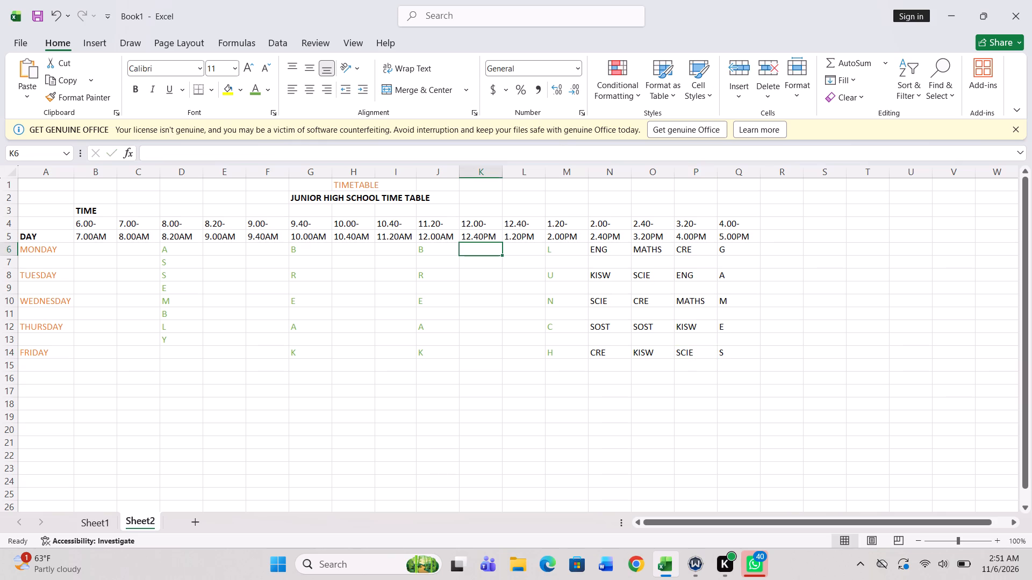
{"action": "key", "text": "s"}
{"action": "type", "text": "OST"}
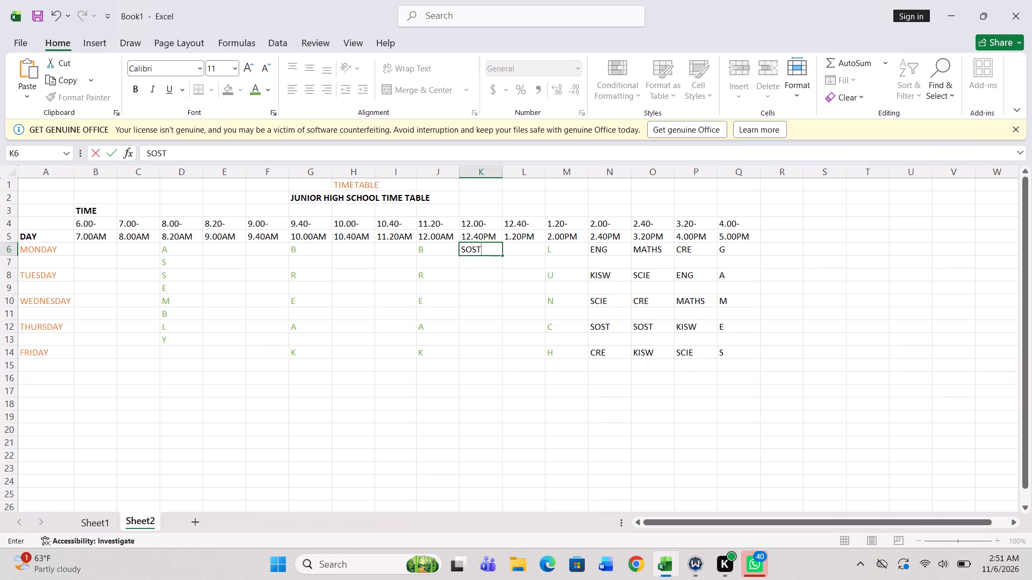
{"action": "left_click", "coordinate": [472, 274]}
{"action": "type", "text": "CRE"}
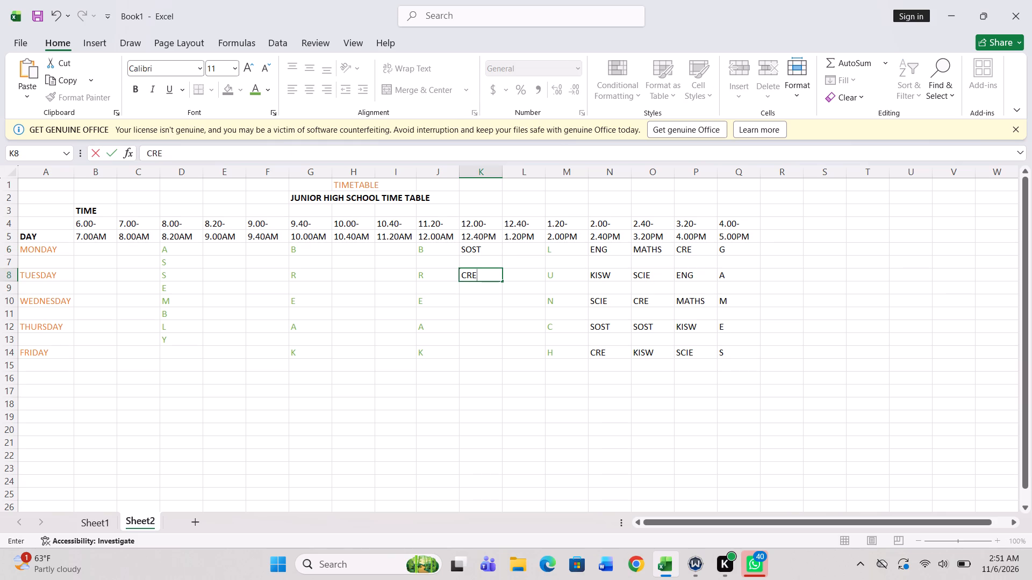
{"action": "left_click", "coordinate": [476, 302]}
{"action": "type", "text": "SC"}
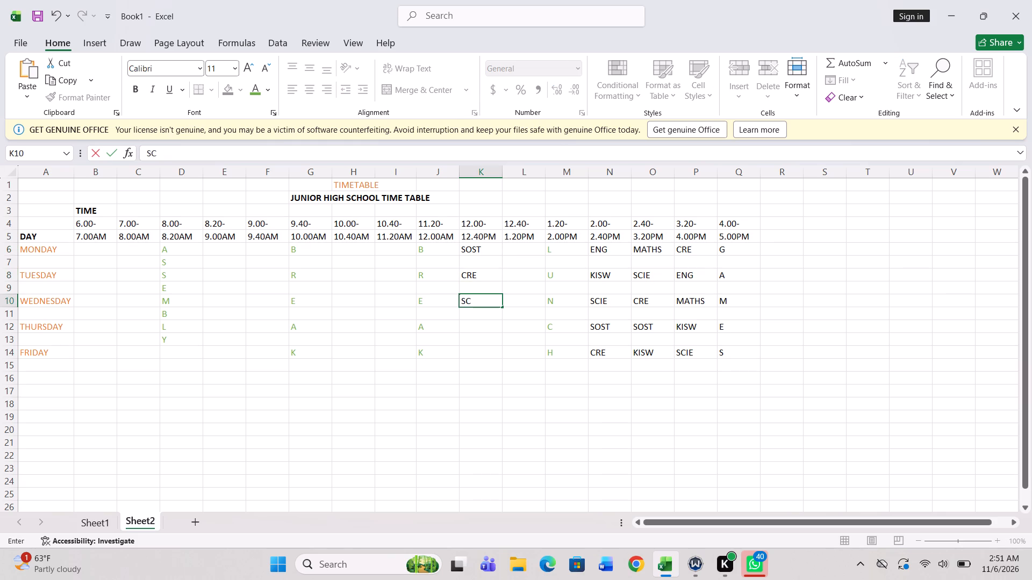
{"action": "type", "text": "IE"}
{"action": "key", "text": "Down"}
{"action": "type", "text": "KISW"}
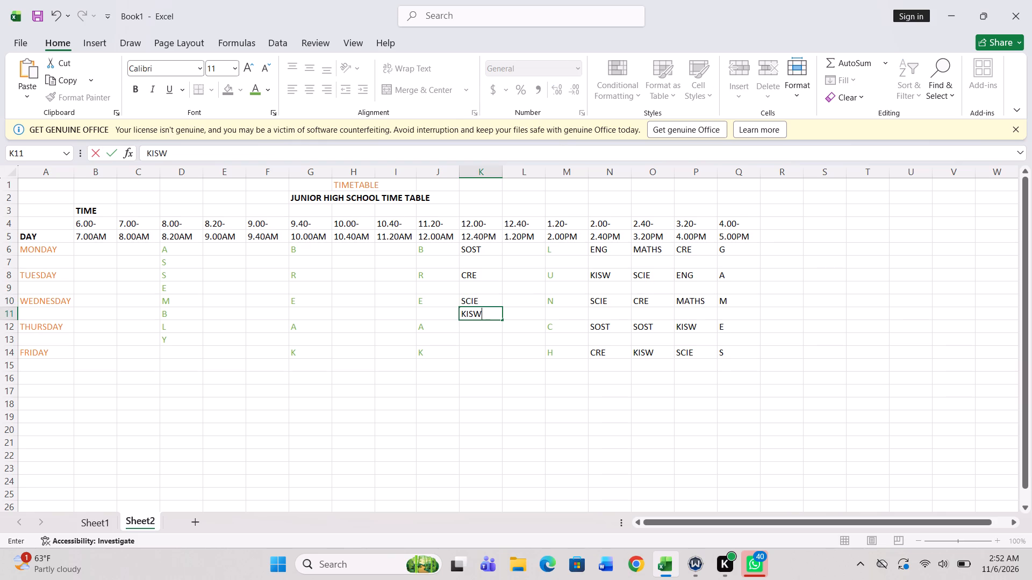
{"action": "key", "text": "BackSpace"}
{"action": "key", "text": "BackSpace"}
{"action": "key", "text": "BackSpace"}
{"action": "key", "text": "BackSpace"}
Complete the 12.00-12.40PM column with KISW in K12 for Thursday and P.E in K14 for Friday.
{"action": "left_click", "coordinate": [475, 330]}
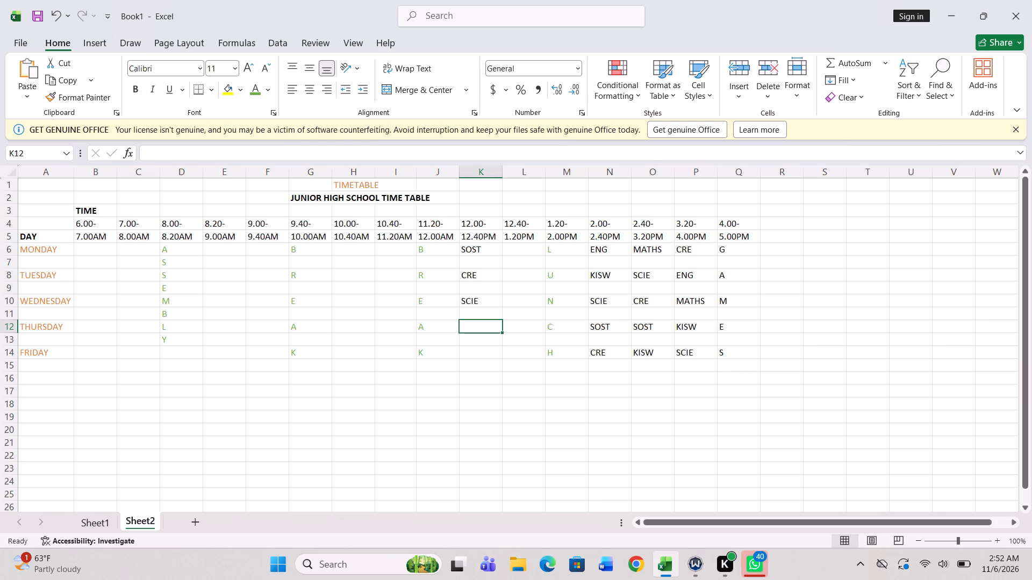
{"action": "type", "text": "KISW"}
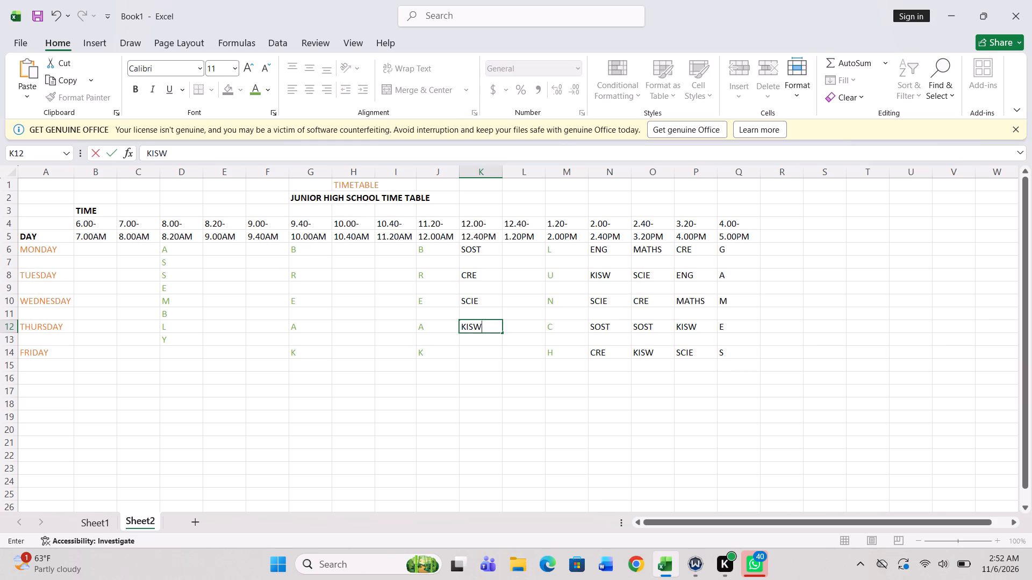
{"action": "left_click", "coordinate": [474, 354]}
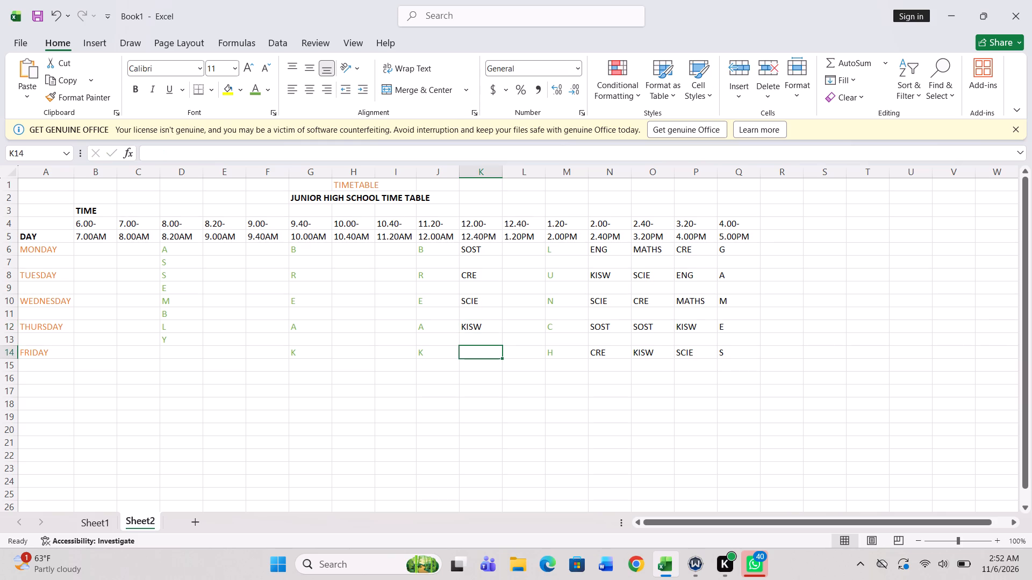
{"action": "key", "text": "p"}
{"action": "key", "text": "period"}
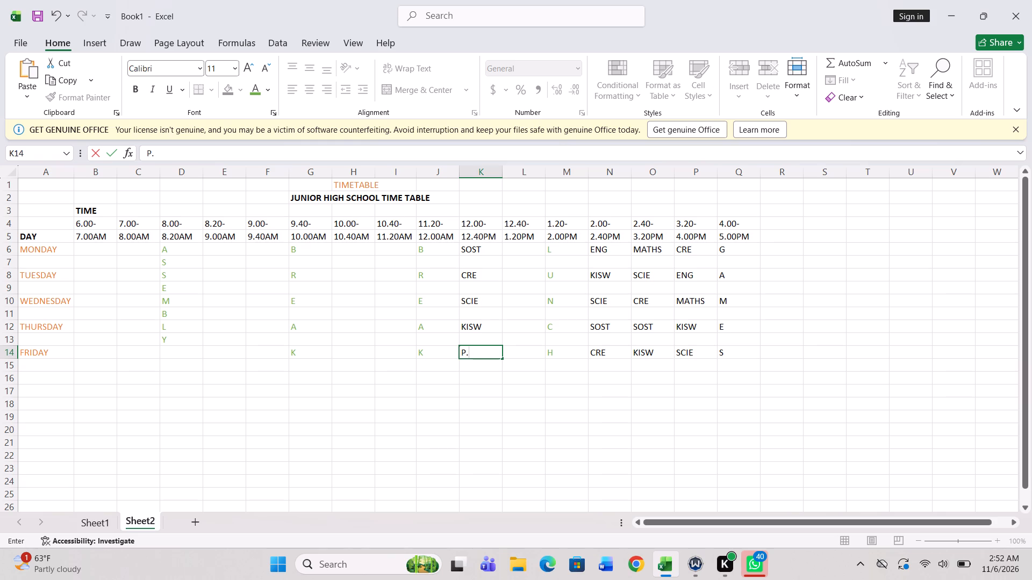
{"action": "key", "text": "e"}
Fill the 12.40-1.20PM column with MATHS in L6, KISW in L8 and ENG in L10.
{"action": "left_click", "coordinate": [525, 249]}
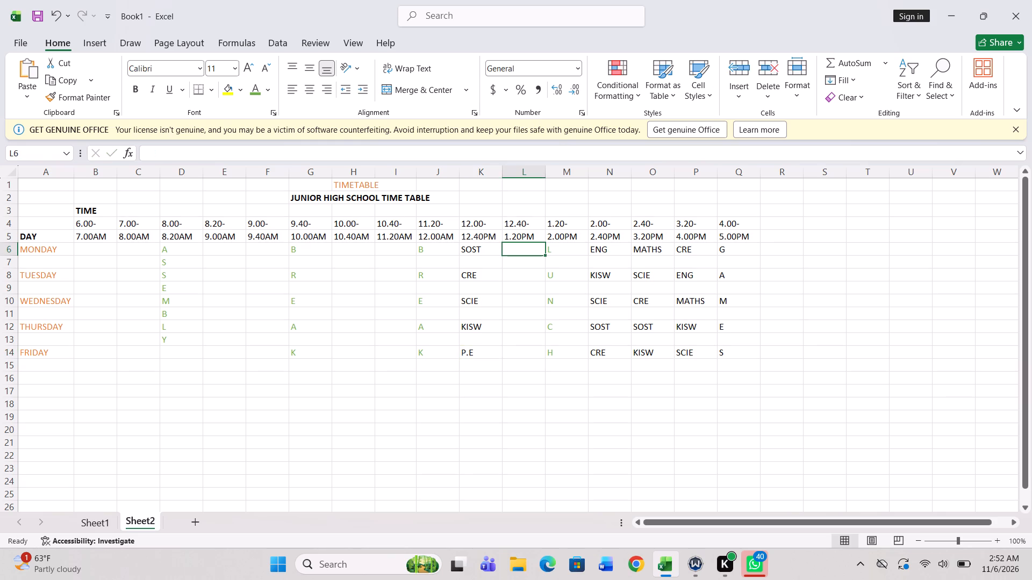
{"action": "key", "text": "m"}
{"action": "type", "text": "ATH"}
{"action": "key", "text": "s"}
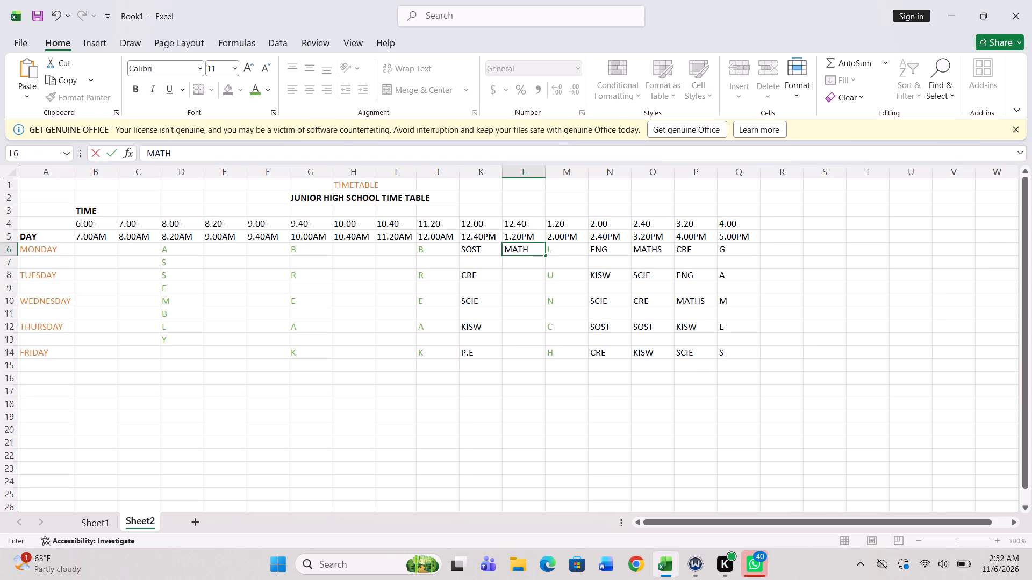
{"action": "left_click", "coordinate": [511, 277]}
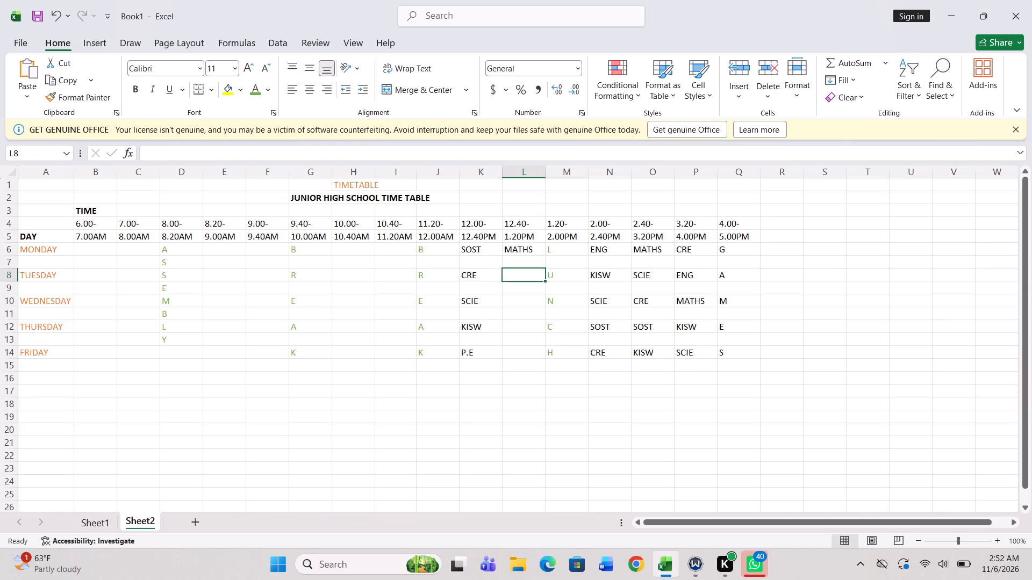
{"action": "type", "text": "KISW"}
{"action": "left_click", "coordinate": [515, 301]}
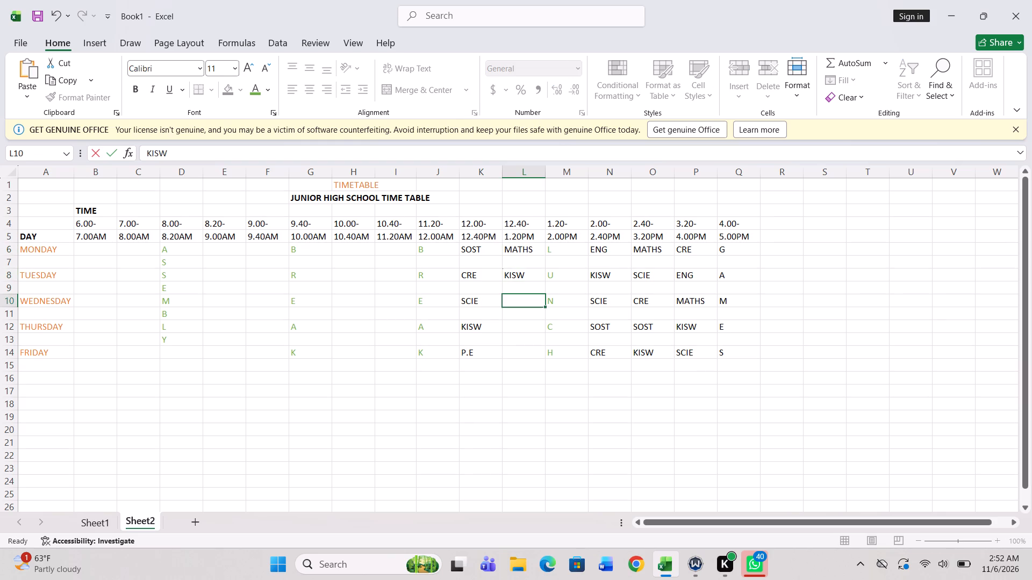
{"action": "type", "text": "EN"}
{"action": "key", "text": "g"}
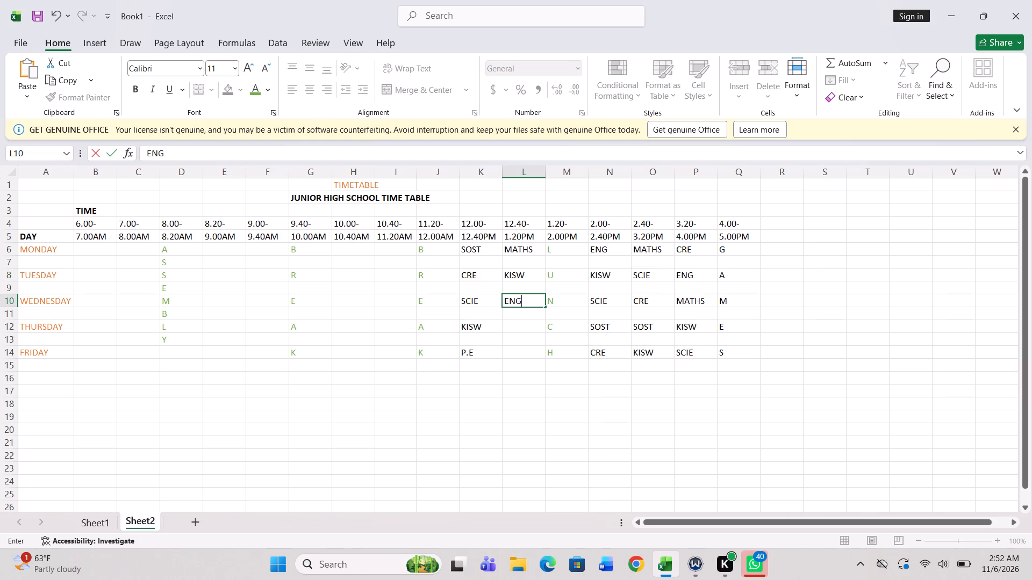
Enter CRE in L13, re-enter it in L12 for Thursday's 12.40-1.20PM period, and clear the misplaced L13 entry.
{"action": "left_click", "coordinate": [515, 333]}
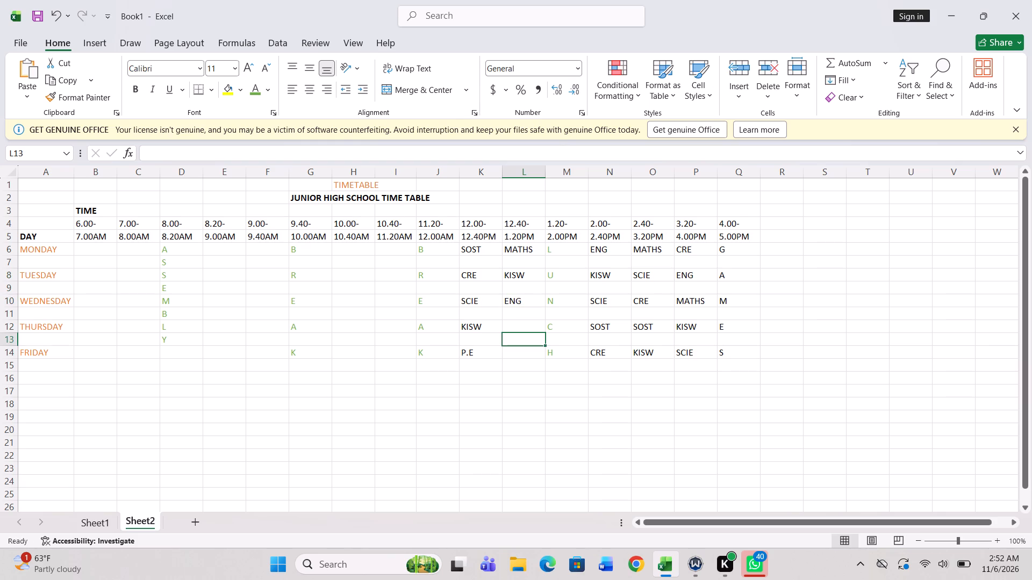
{"action": "type", "text": "CRE"}
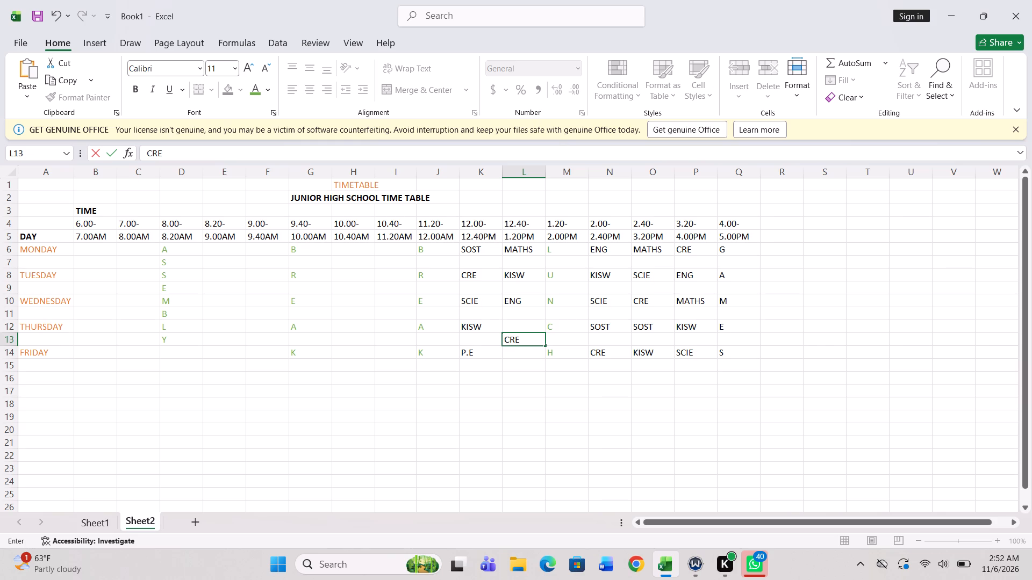
{"action": "left_click", "coordinate": [529, 325]}
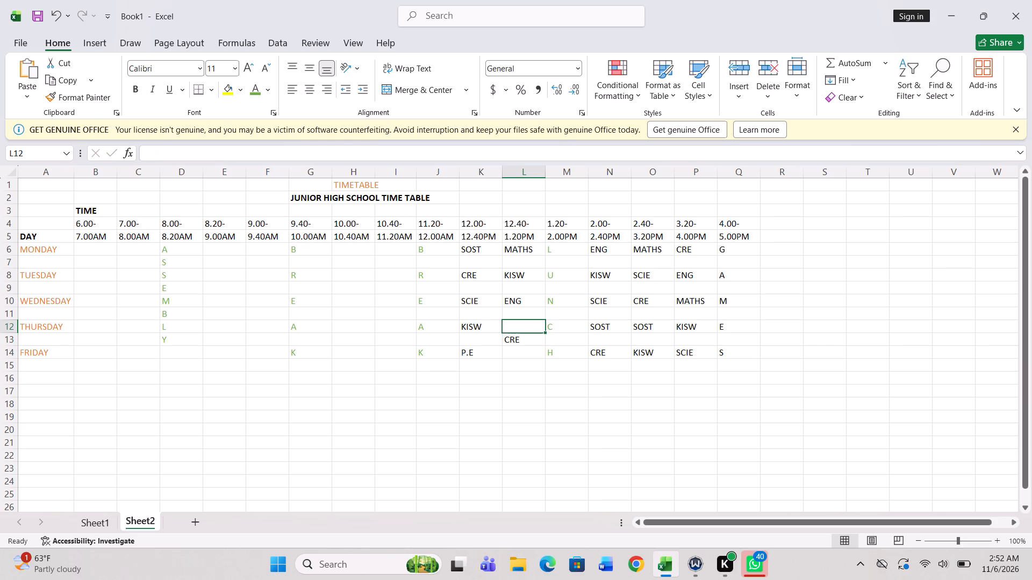
{"action": "key", "text": "c"}
{"action": "type", "text": "RE"}
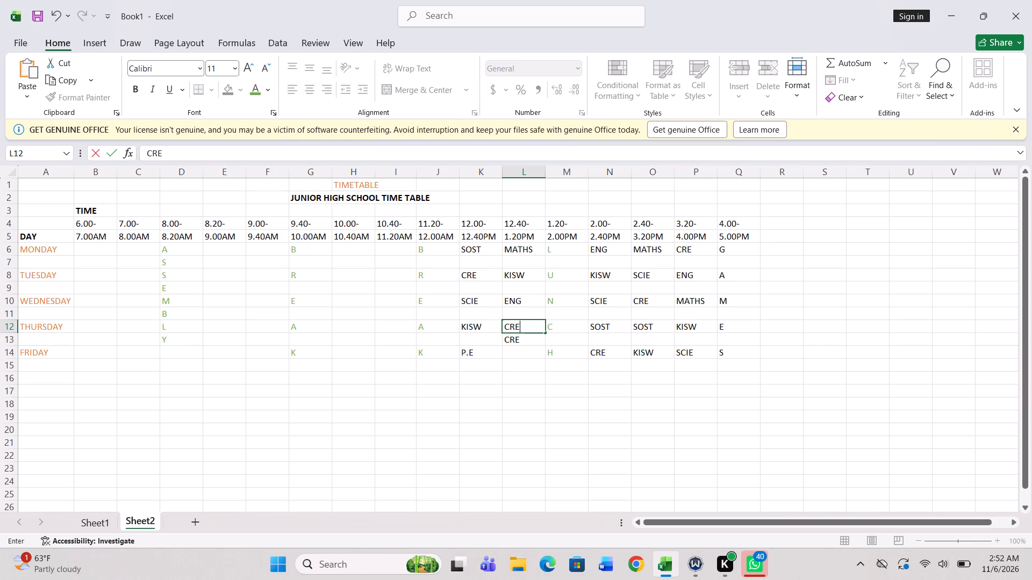
{"action": "left_click", "coordinate": [534, 340]}
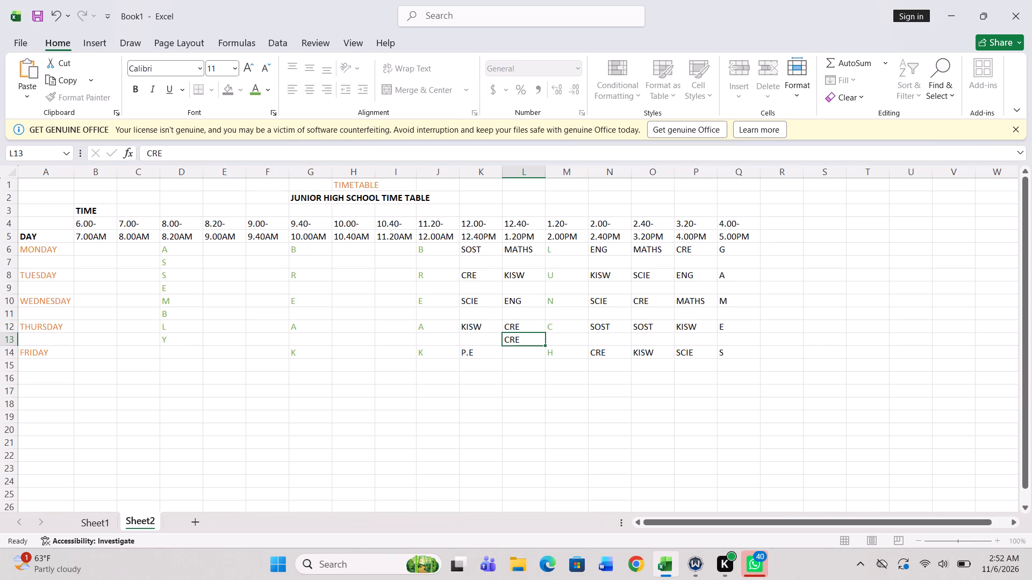
{"action": "key", "text": "BackSpace"}
{"action": "key", "text": "BackSpace"}
{"action": "key", "text": "BackSpace"}
Enter the subject SOST in cell L14 for Friday's 12.40-1.20PM period.
{"action": "left_click", "coordinate": [528, 353]}
{"action": "type", "text": "SOST"}
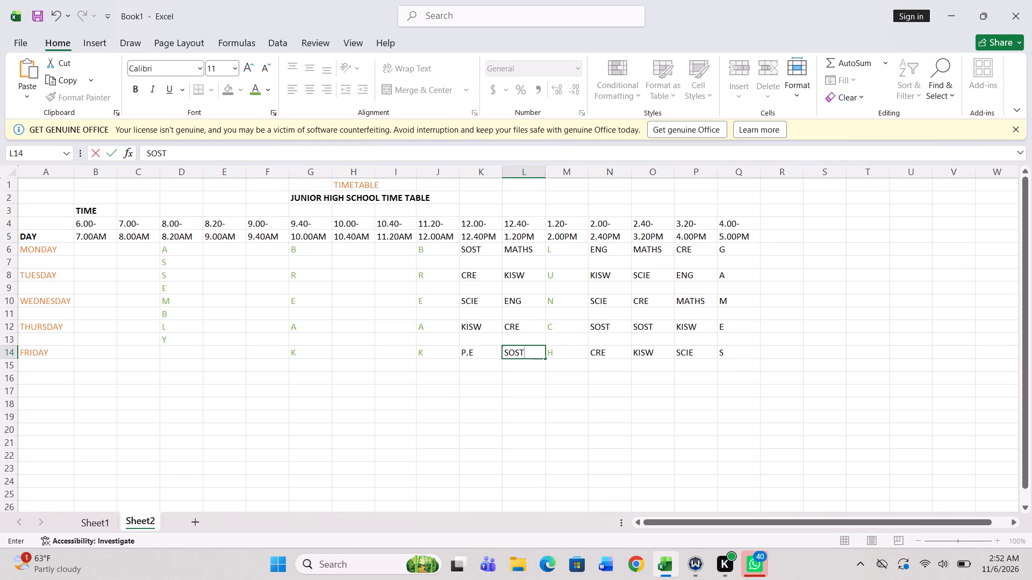
Fill the 10.00-10.40AM column with MATHS in H6, KISW in H8, SCIE in H10, PE in H12 and ENG in H14.
{"action": "left_click", "coordinate": [336, 249]}
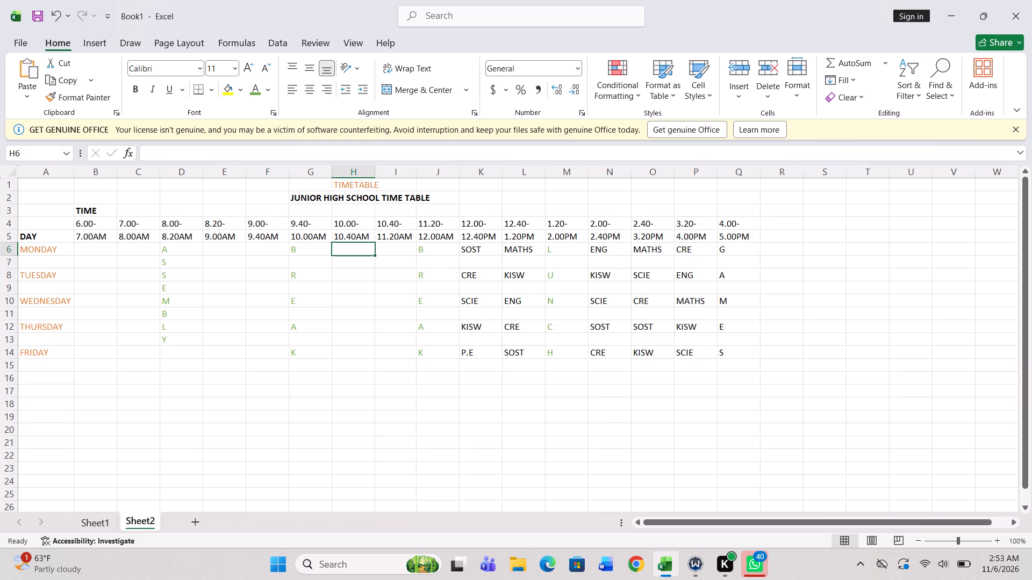
{"action": "left_click", "coordinate": [336, 251]}
{"action": "type", "text": "MATHS"}
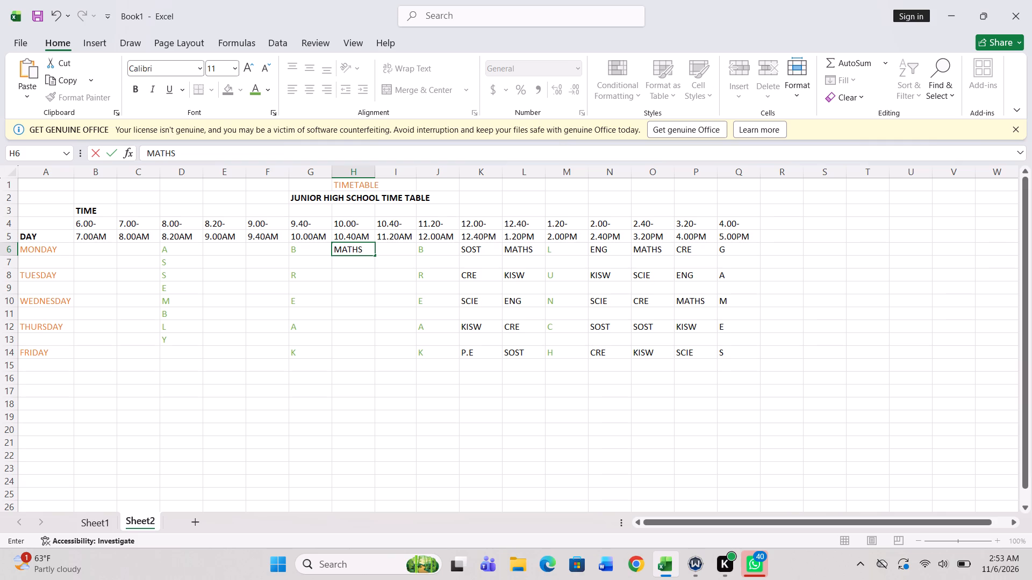
{"action": "left_click", "coordinate": [346, 274]}
{"action": "type", "text": "KIS"}
{"action": "key", "text": "w"}
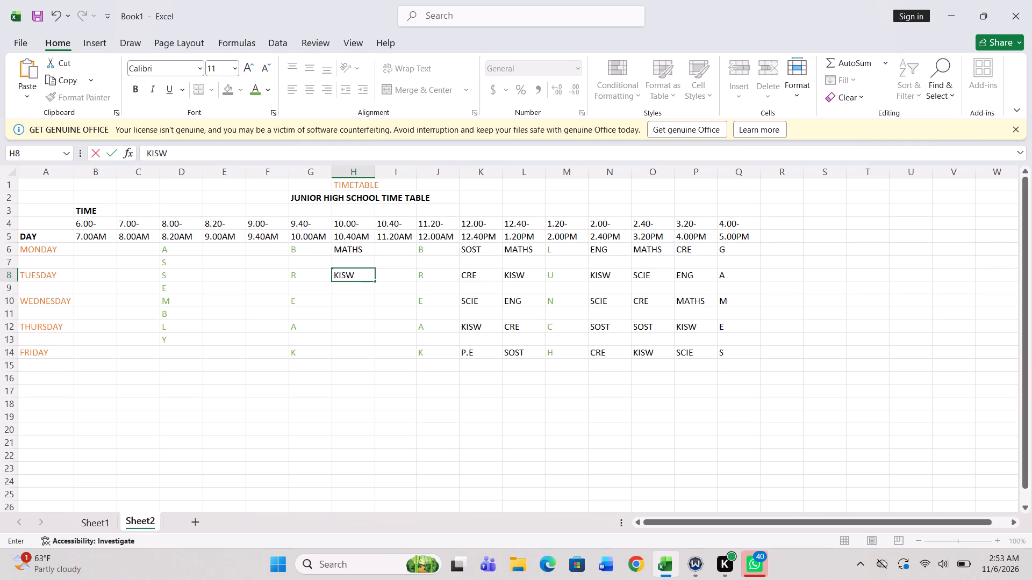
{"action": "left_click", "coordinate": [352, 302]}
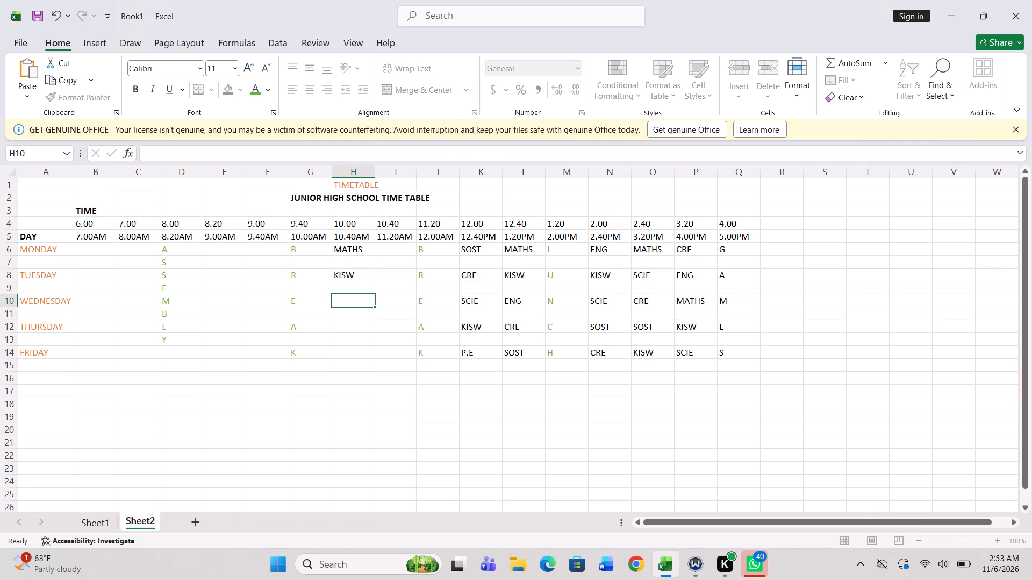
{"action": "type", "text": "SC"}
{"action": "type", "text": "IE"}
{"action": "left_click", "coordinate": [355, 332]}
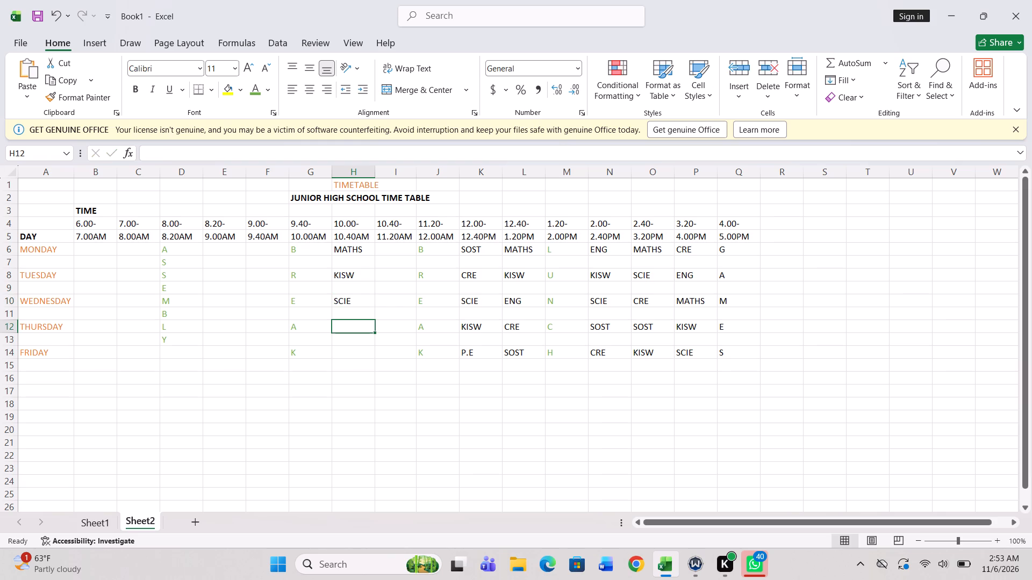
{"action": "type", "text": "PE"}
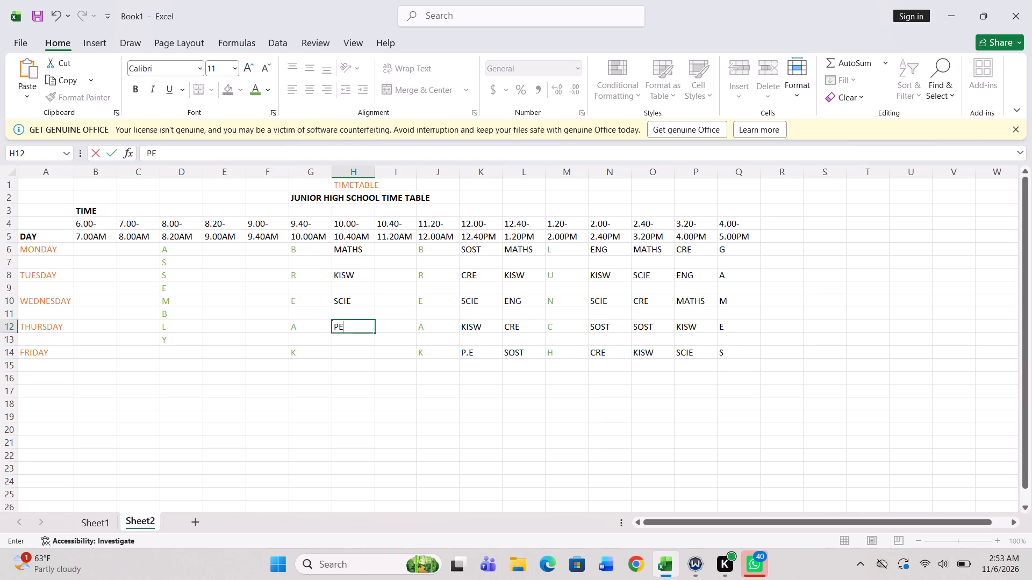
{"action": "left_click", "coordinate": [350, 350]}
{"action": "type", "text": "EN"}
{"action": "key", "text": "g"}
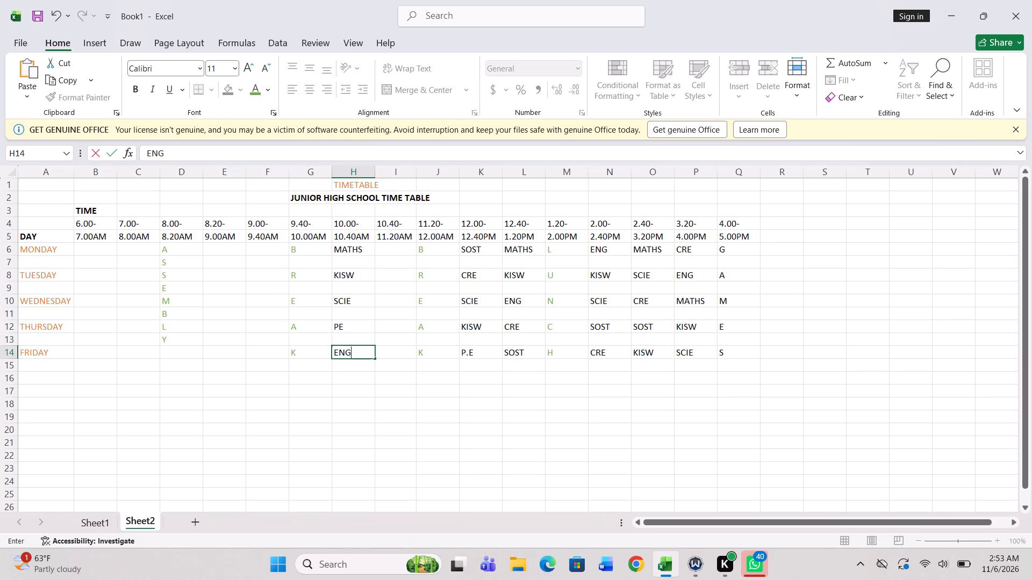
Change Thursday's 10.00-10.40AM subject in H12 to P.E.
{"action": "left_click", "coordinate": [338, 328]}
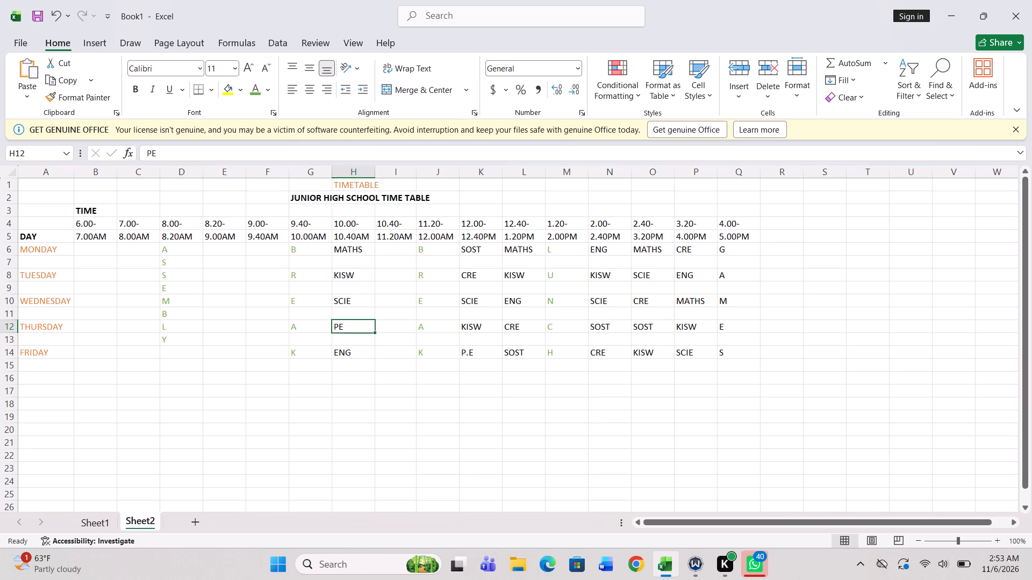
{"action": "double_click", "coordinate": [338, 328]}
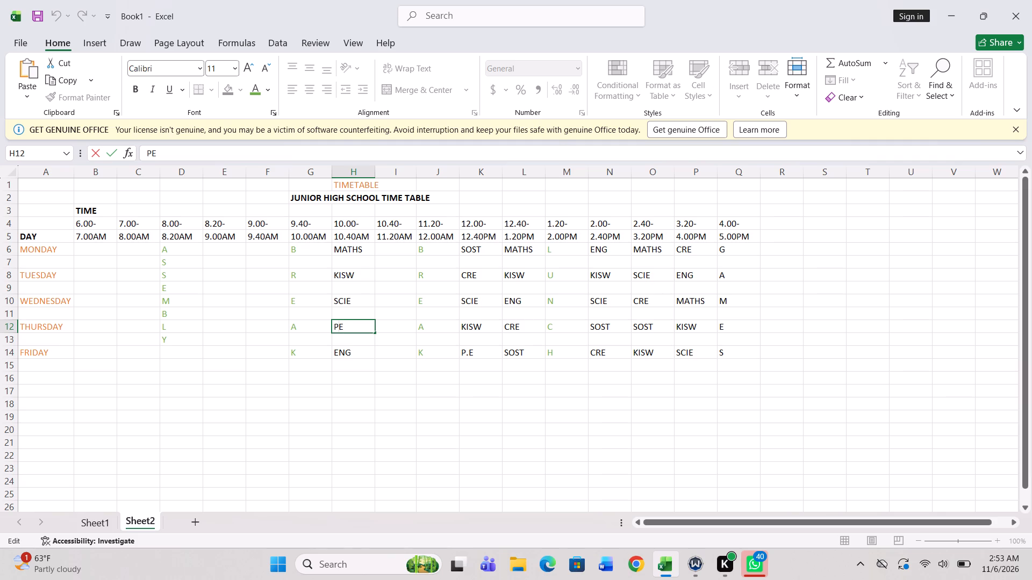
{"action": "key", "text": "period"}
Fill the 10.40-11.20AM column with CRE in I6, SOST in I8, MATHS in I10, ENG in I12 and SCIE in I14.
{"action": "left_click", "coordinate": [394, 250]}
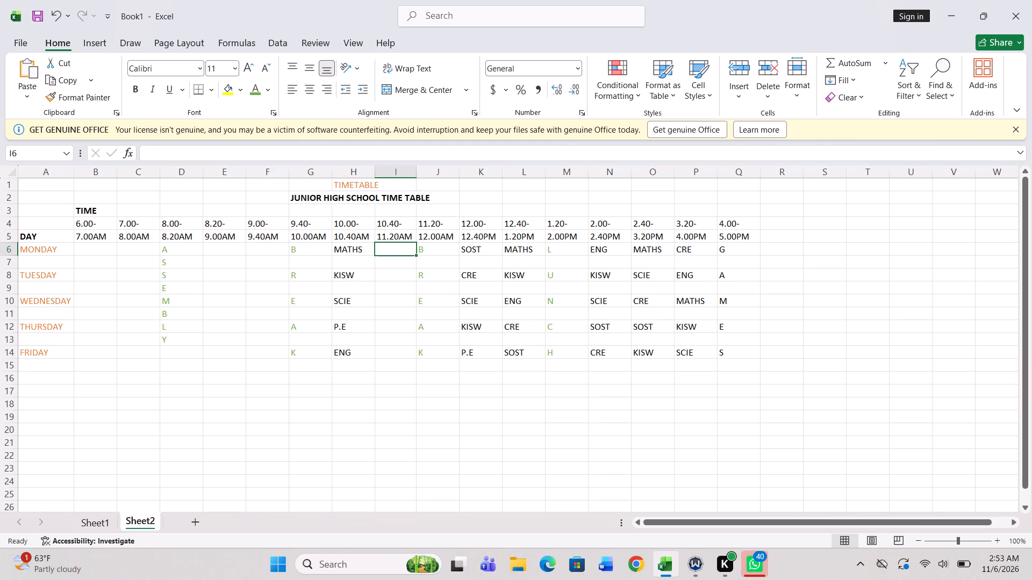
{"action": "type", "text": "CRE"}
{"action": "left_click", "coordinate": [385, 272]}
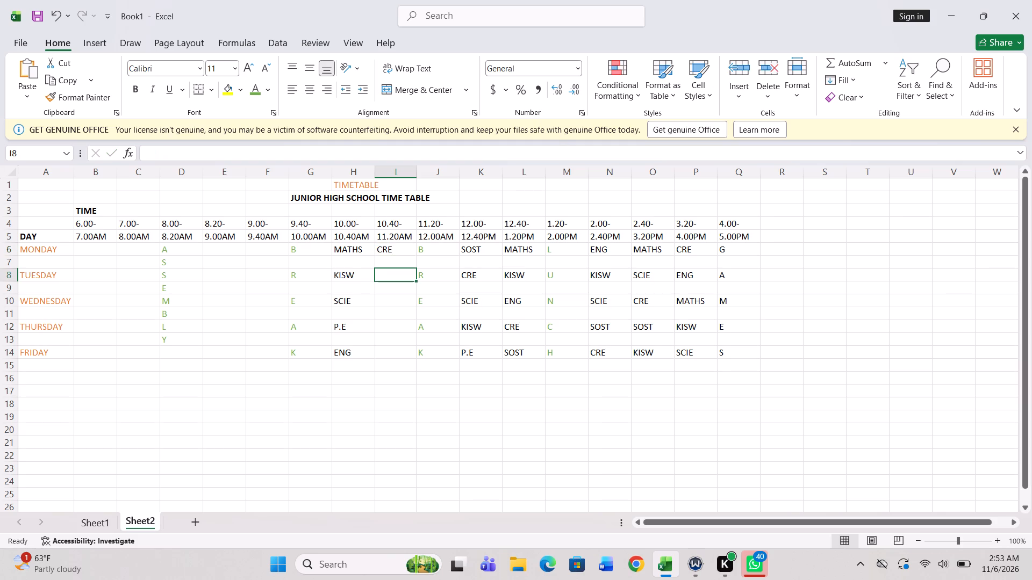
{"action": "type", "text": "SOST"}
{"action": "left_click", "coordinate": [382, 301]}
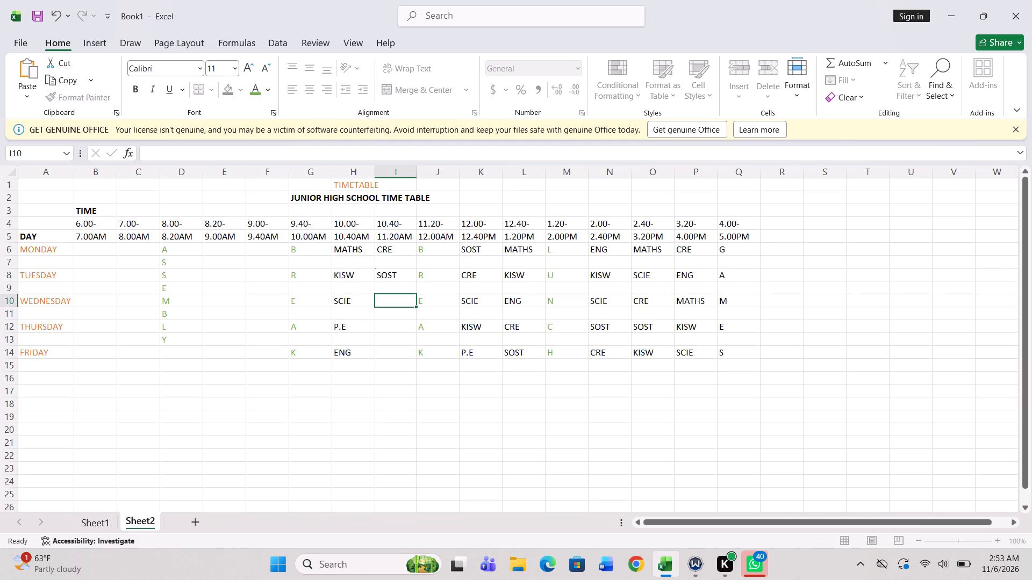
{"action": "type", "text": "MAT"}
{"action": "key", "text": "h"}
{"action": "key", "text": "s"}
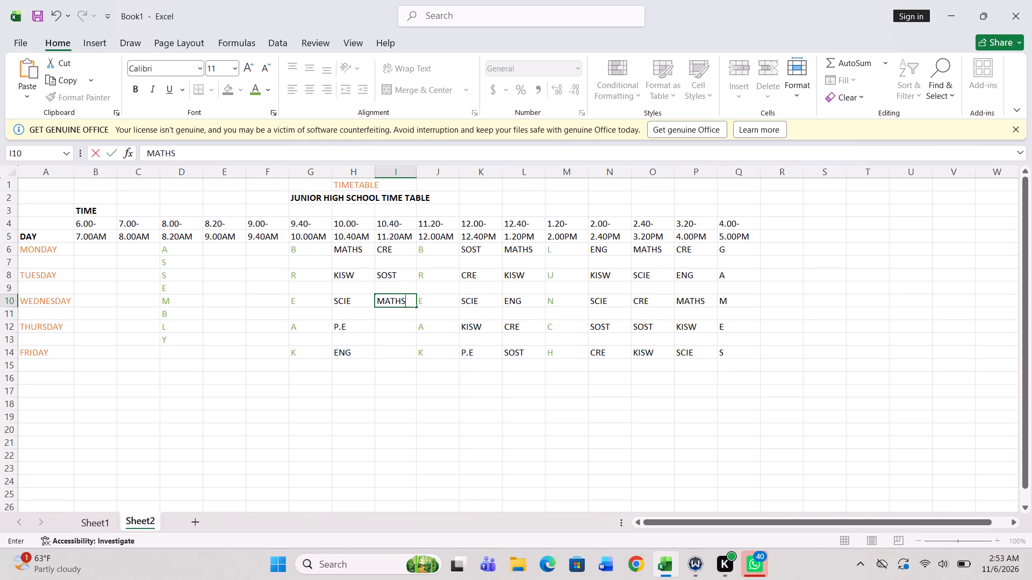
{"action": "left_click", "coordinate": [389, 327]}
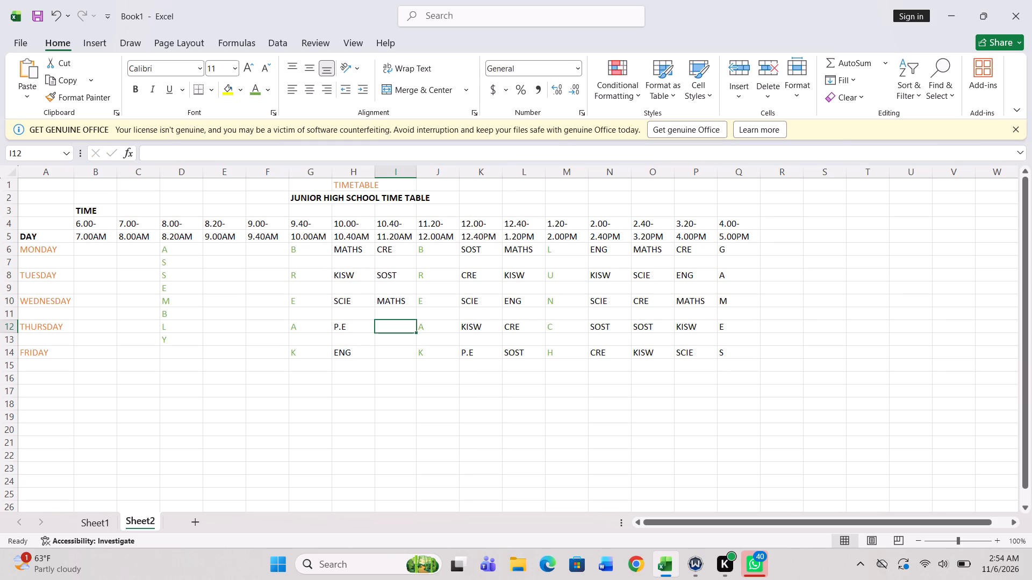
{"action": "type", "text": "EN"}
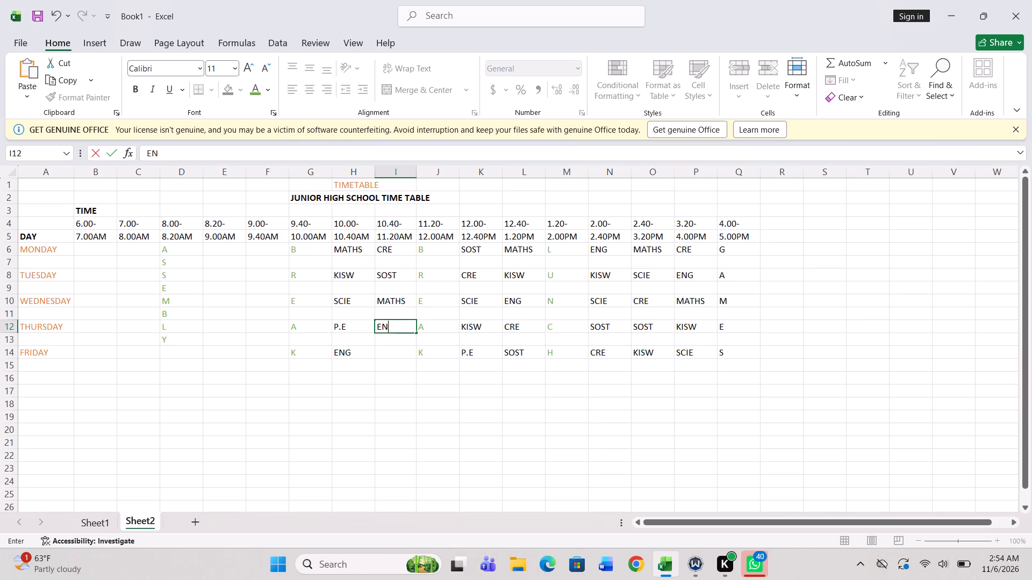
{"action": "key", "text": "g"}
{"action": "left_click", "coordinate": [385, 354]}
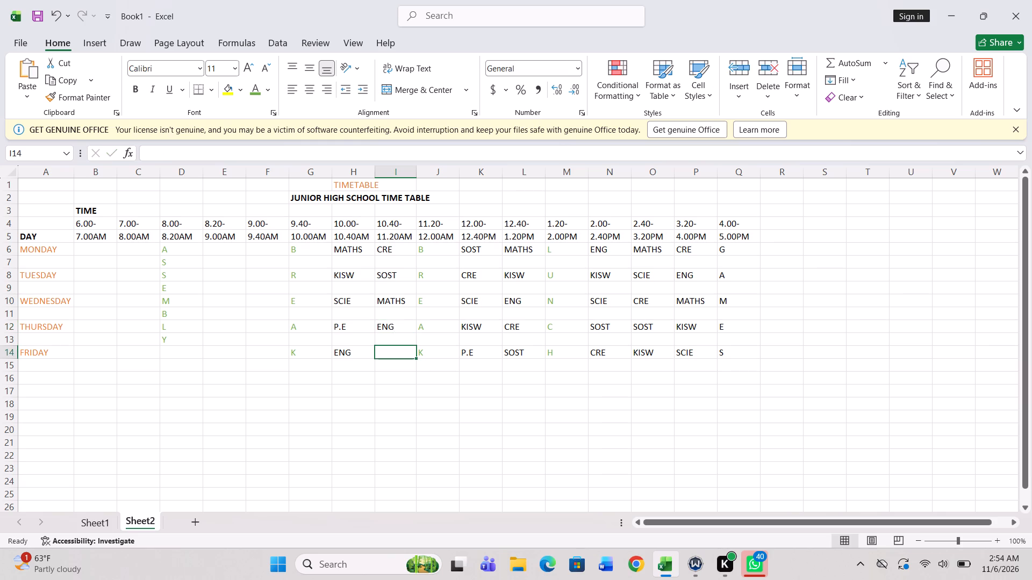
{"action": "type", "text": "SCIE"}
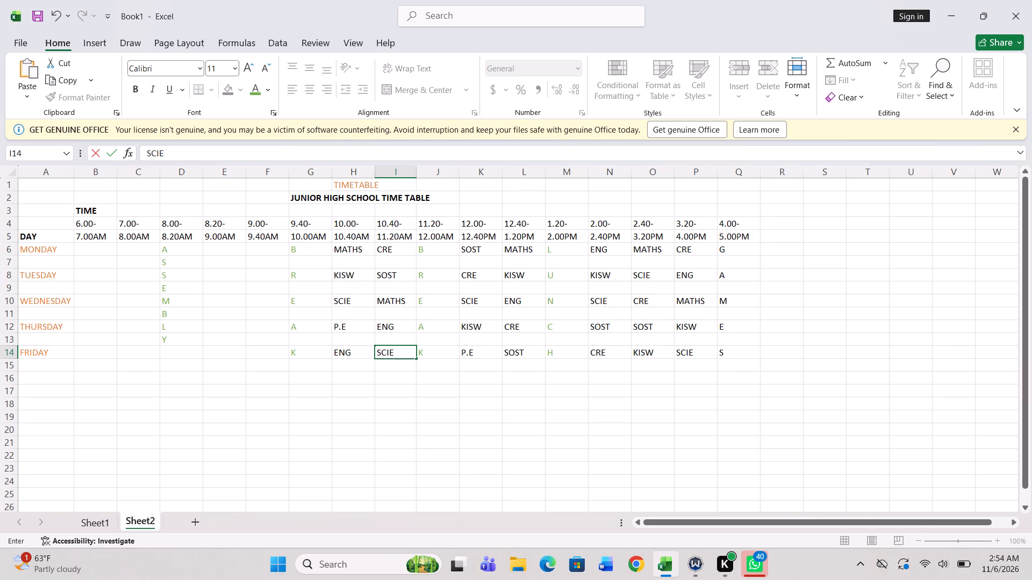
Enter KISW in E6 and SCIE in E8 for Monday's and Tuesday's 8.20-9.00AM periods.
{"action": "left_click", "coordinate": [213, 252]}
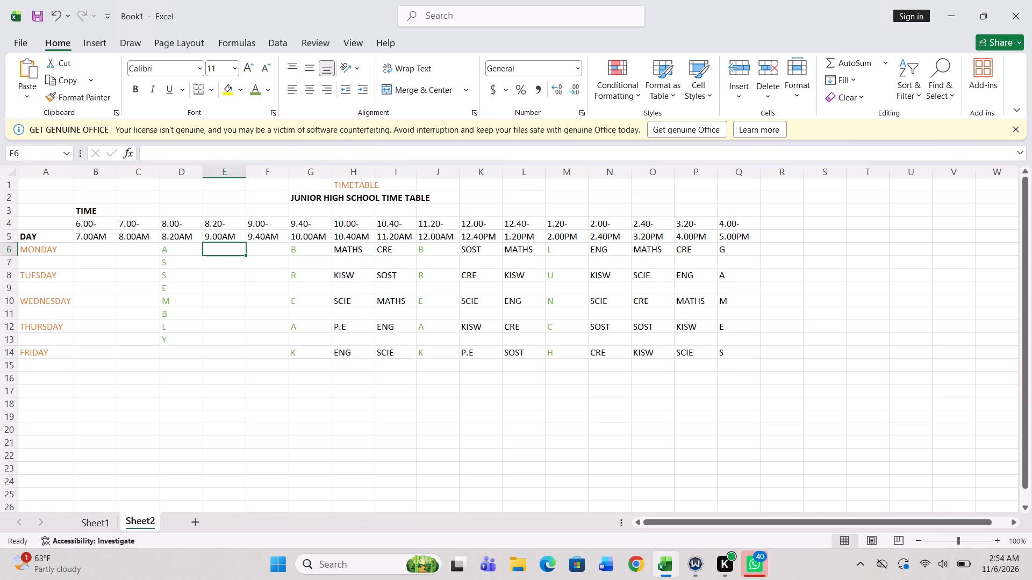
{"action": "type", "text": "KISW"}
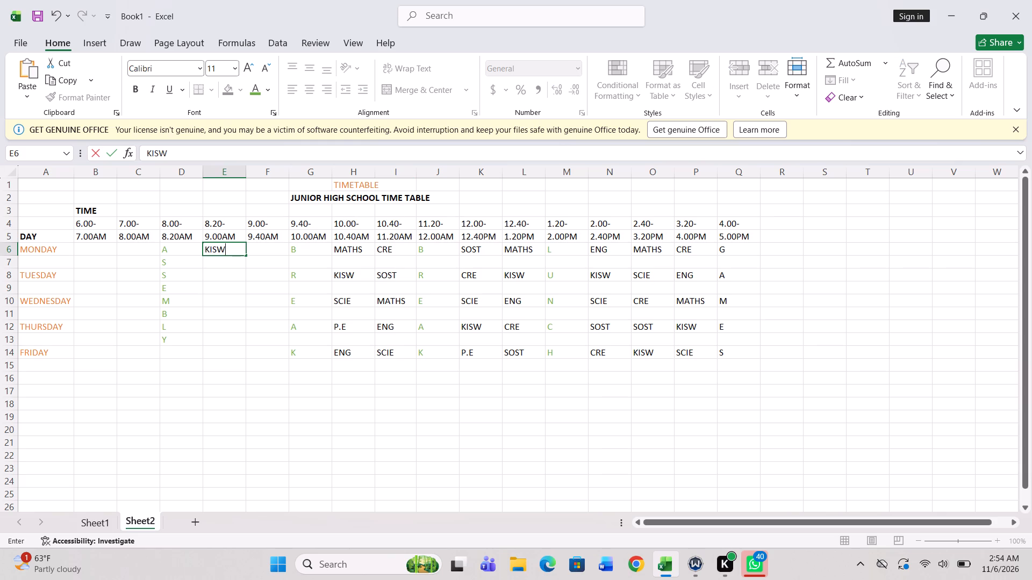
{"action": "left_click", "coordinate": [232, 276]}
{"action": "key", "text": "s"}
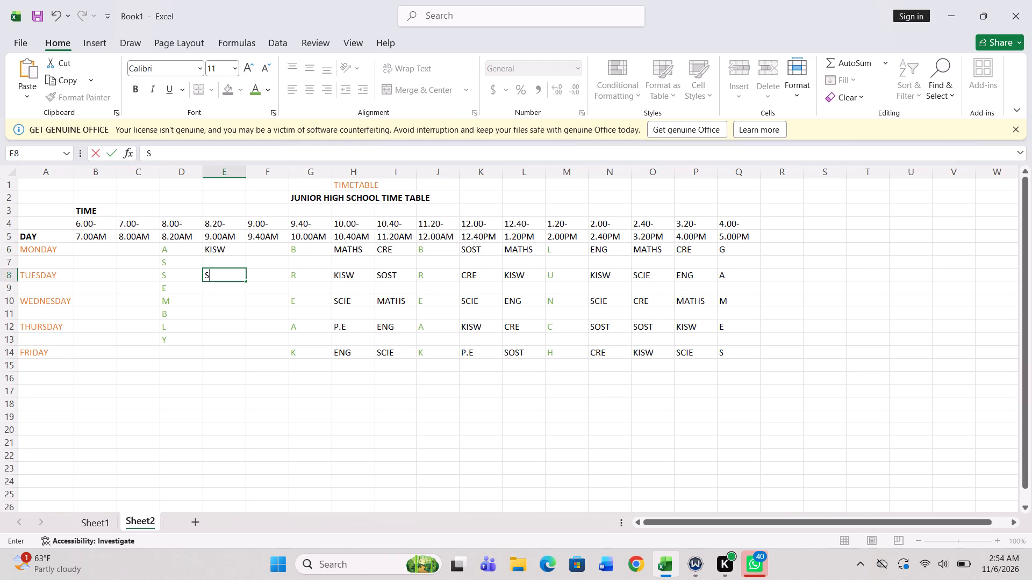
{"action": "key", "text": "c"}
{"action": "key", "text": "e"}
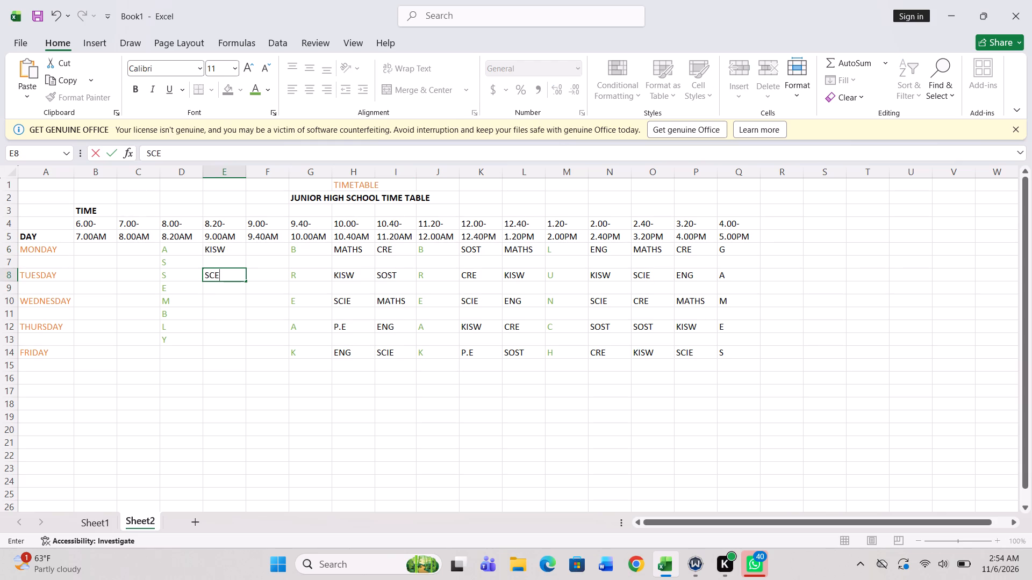
{"action": "left_click", "coordinate": [212, 276]}
{"action": "left_click", "coordinate": [212, 276]}
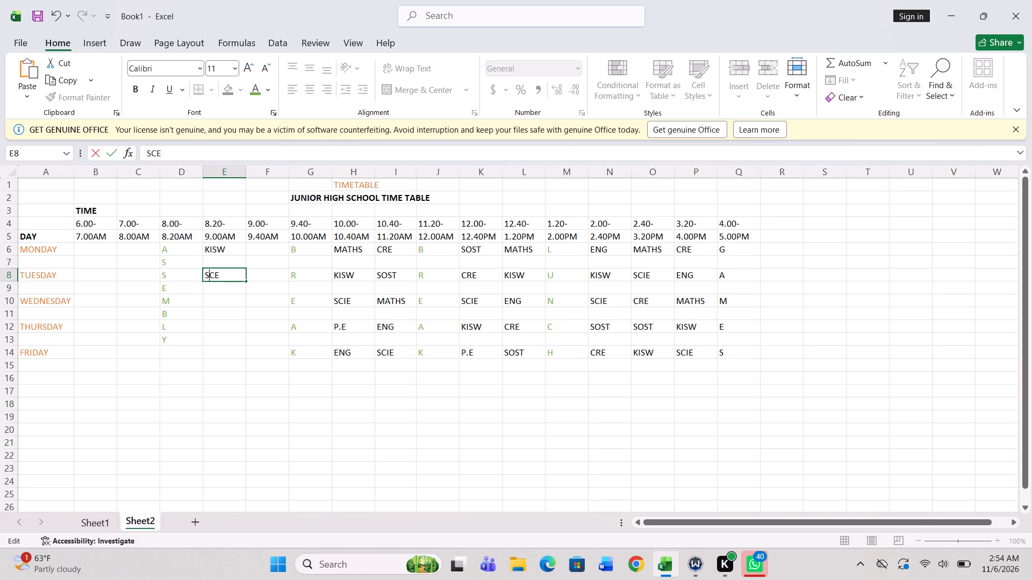
{"action": "left_click", "coordinate": [216, 273]}
{"action": "key", "text": "i"}
Complete the 8.20-9.00AM column with SOST in E10, MATH in E12 and ENG in E14.
{"action": "left_click", "coordinate": [220, 303]}
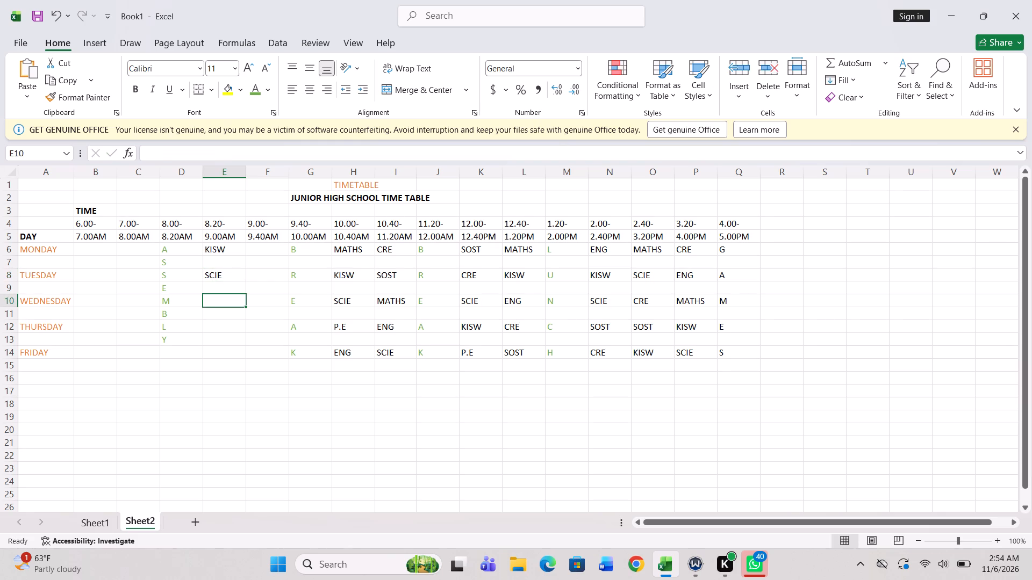
{"action": "key", "text": "s"}
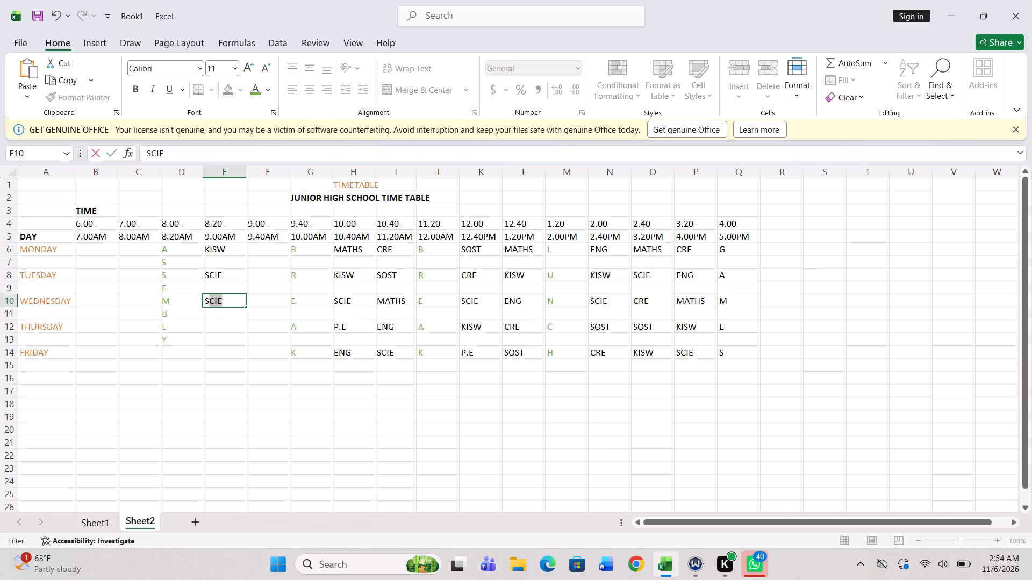
{"action": "type", "text": "OST"}
{"action": "left_click", "coordinate": [236, 328]}
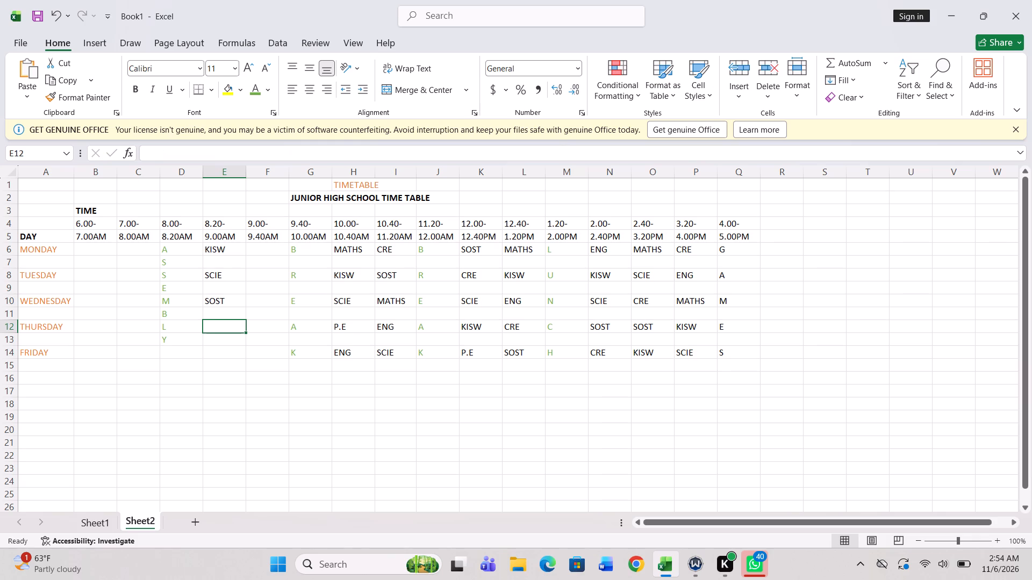
{"action": "type", "text": "MATH"}
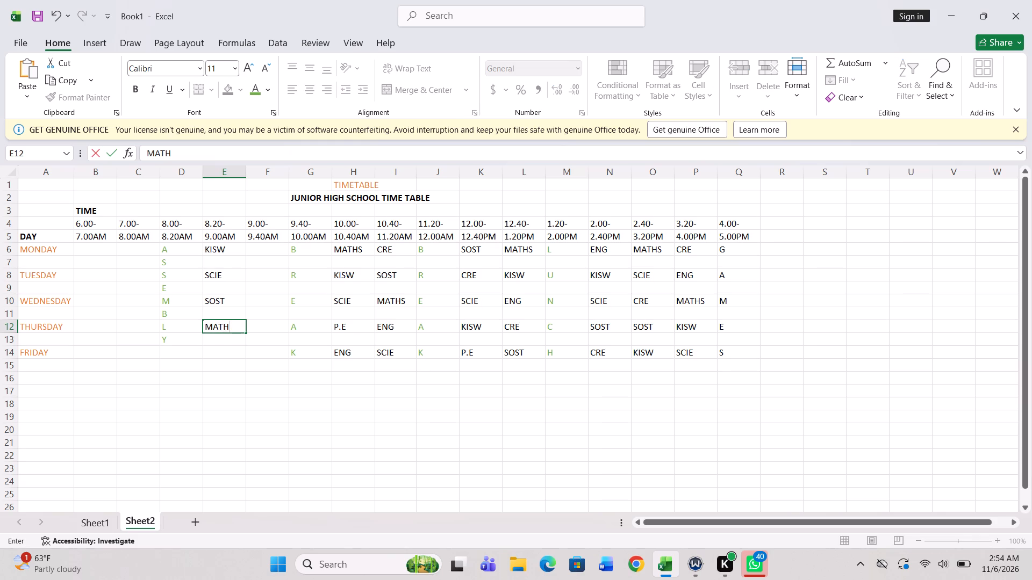
{"action": "left_click", "coordinate": [231, 353]}
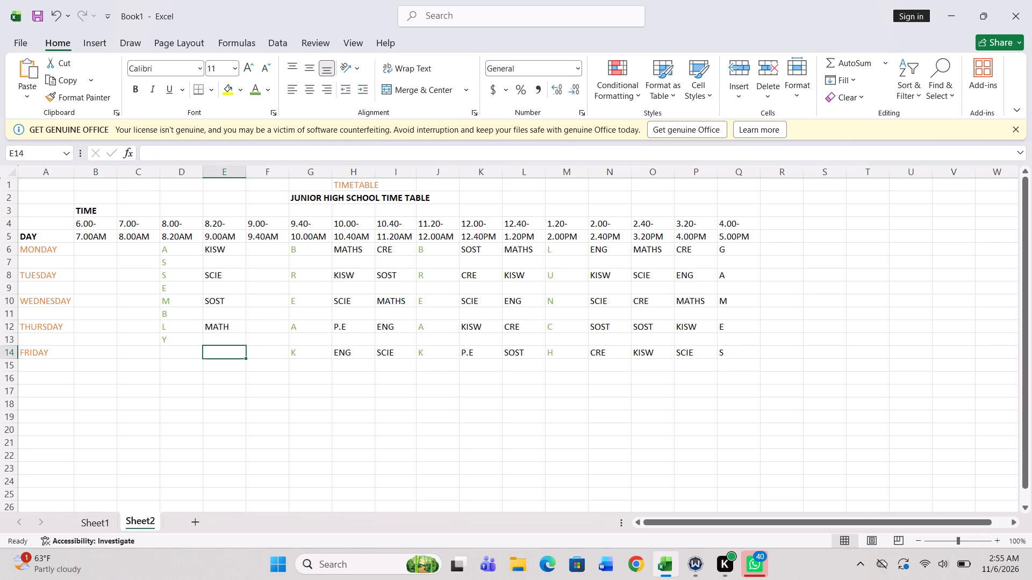
{"action": "type", "text": "EN"}
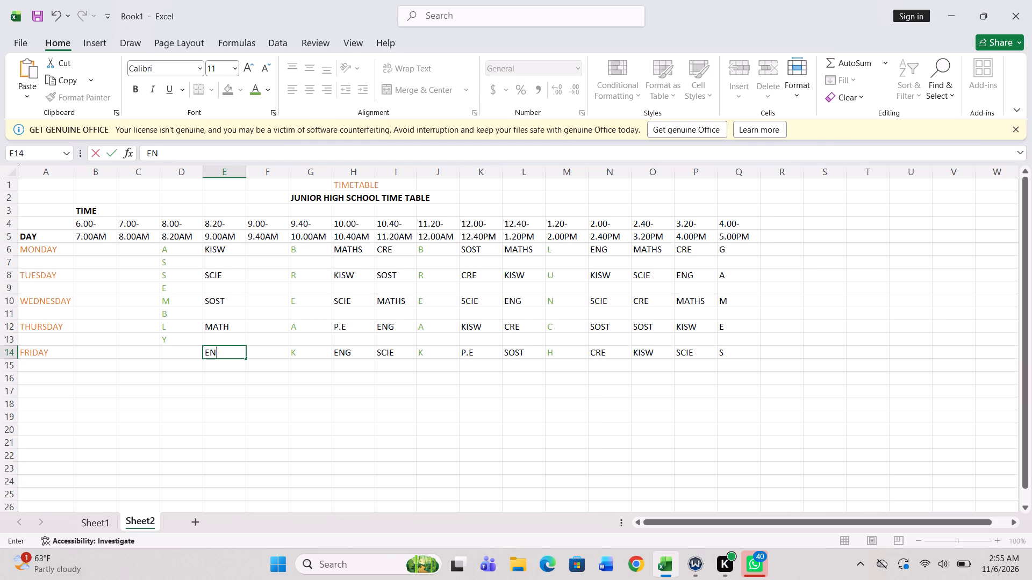
{"action": "key", "text": "g"}
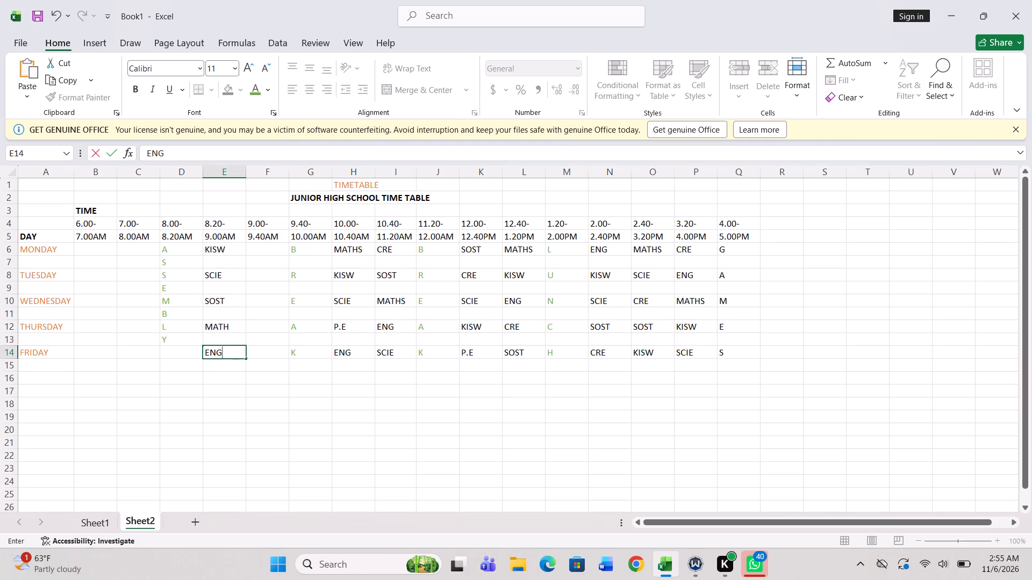
Fill the 9.00-9.40AM column with CRE in F6, ENG in F8, MATH in F10 and KISW in F12.
{"action": "left_click", "coordinate": [276, 249]}
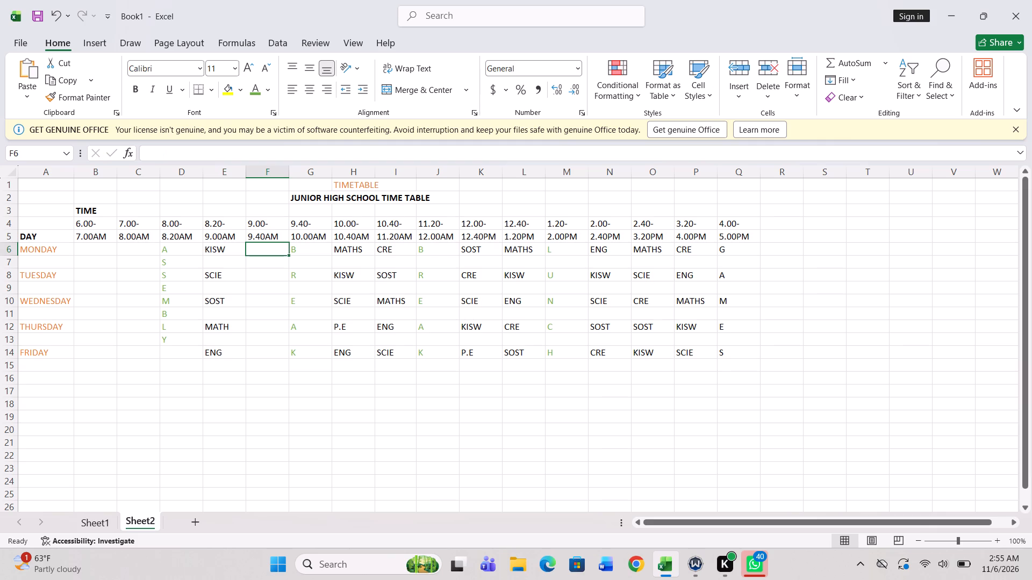
{"action": "type", "text": "CRE"}
{"action": "left_click", "coordinate": [271, 280]}
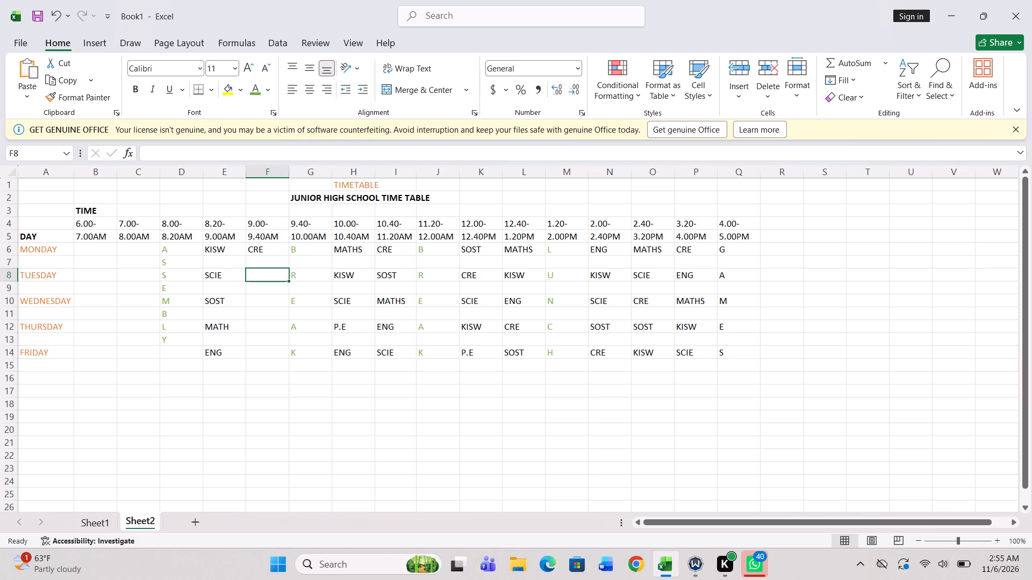
{"action": "type", "text": "EN"}
{"action": "key", "text": "g"}
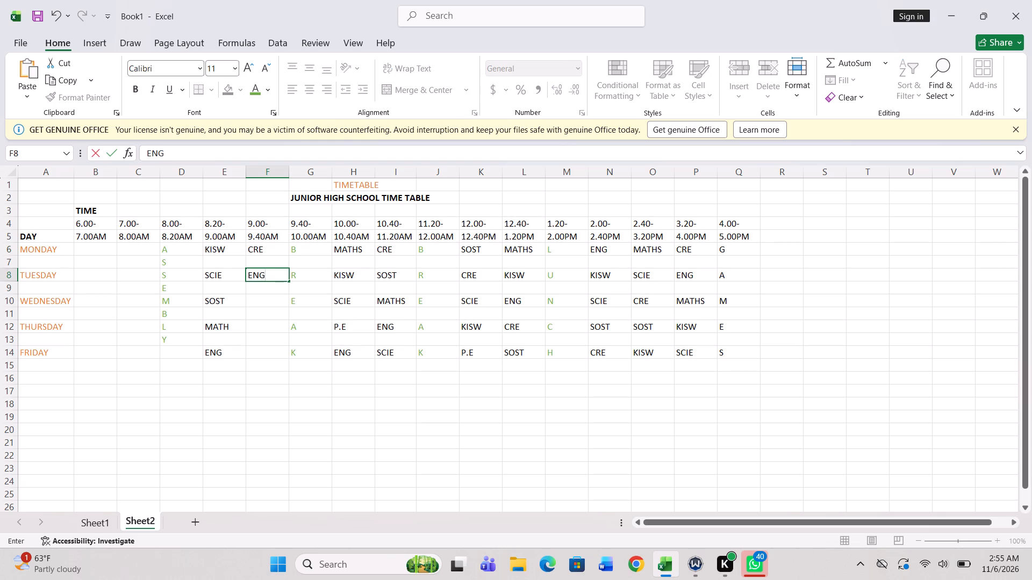
{"action": "left_click", "coordinate": [270, 306]}
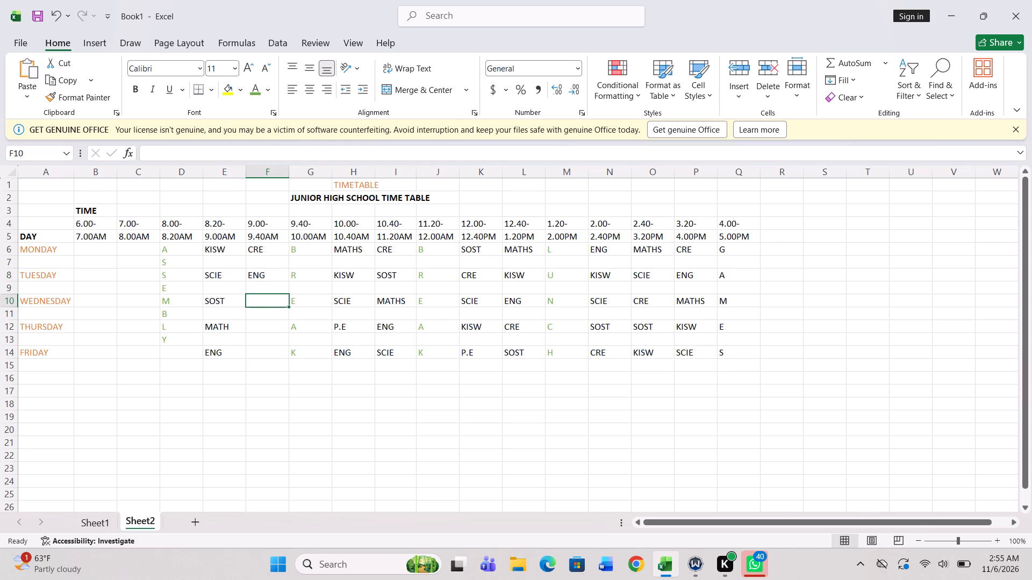
{"action": "type", "text": "MATH"}
{"action": "left_click", "coordinate": [276, 321]}
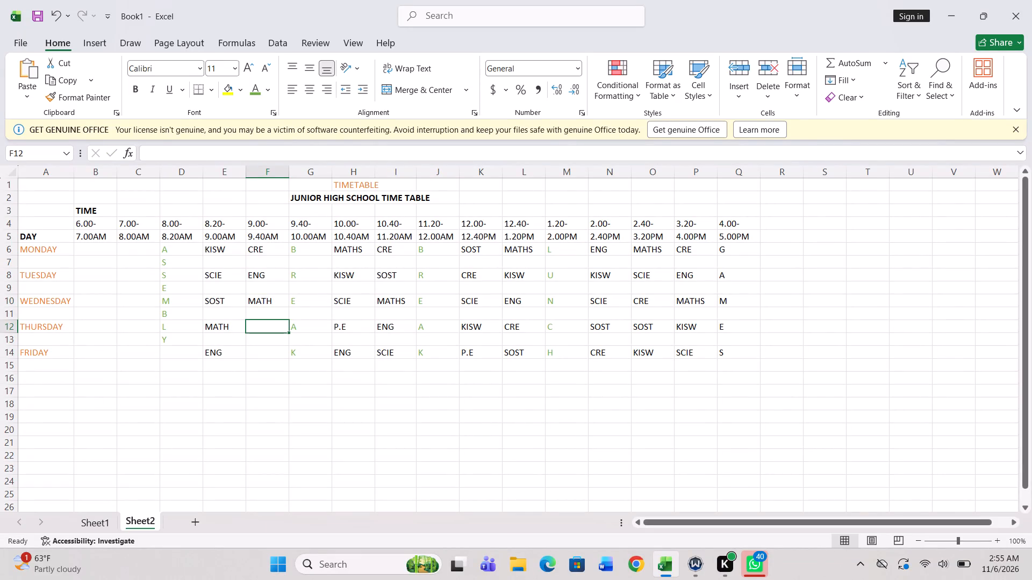
{"action": "type", "text": "KIS"}
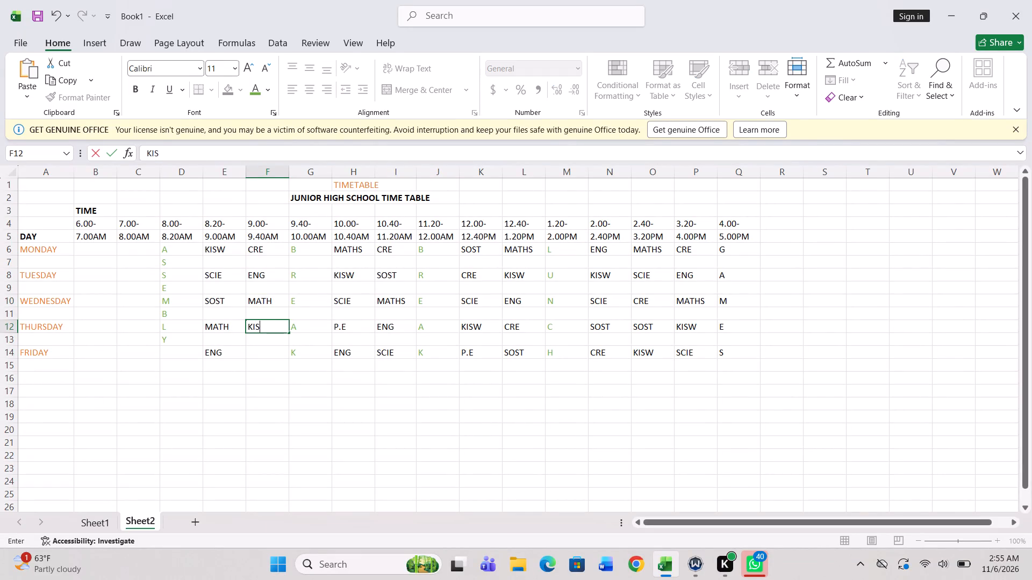
{"action": "key", "text": "w"}
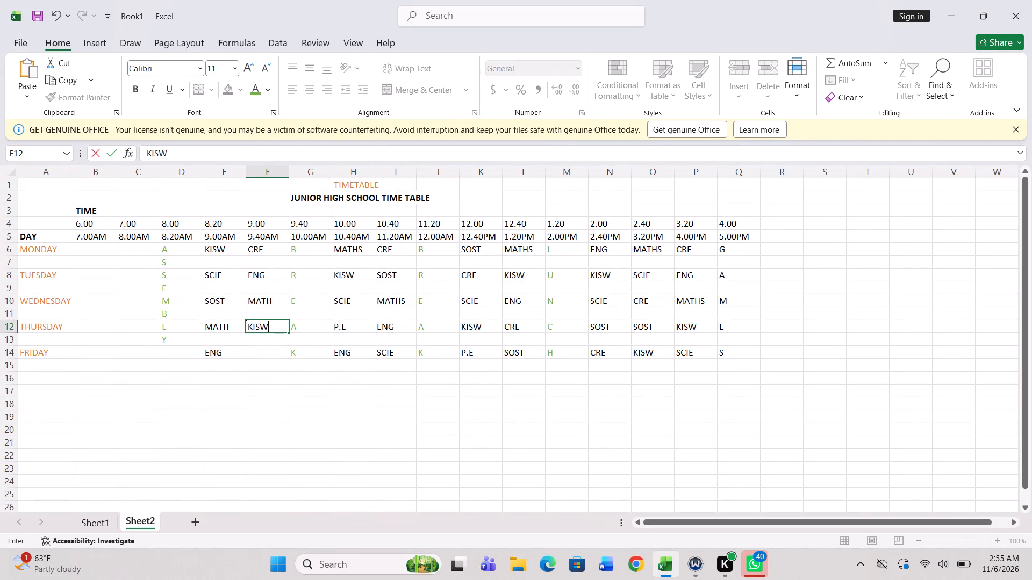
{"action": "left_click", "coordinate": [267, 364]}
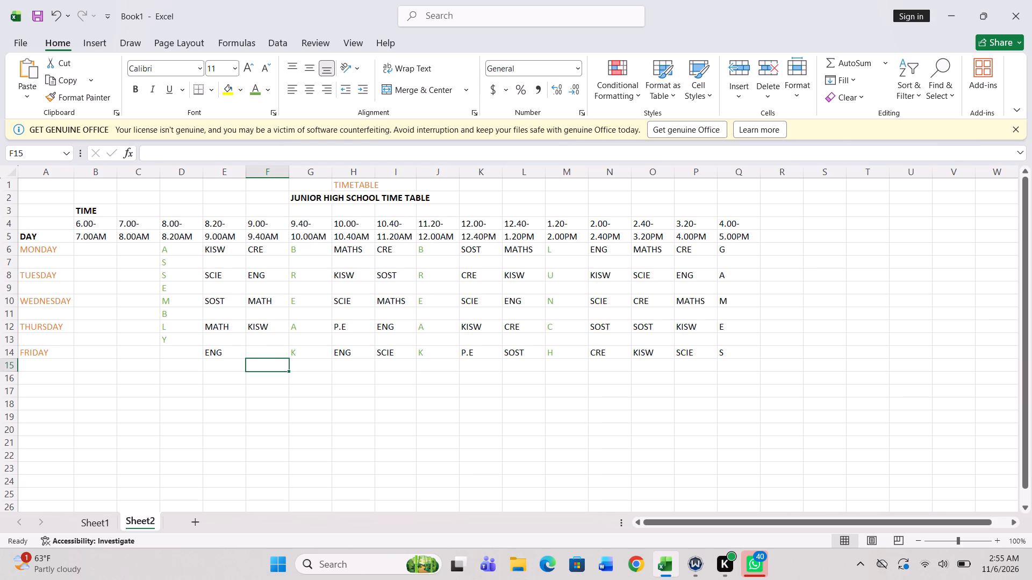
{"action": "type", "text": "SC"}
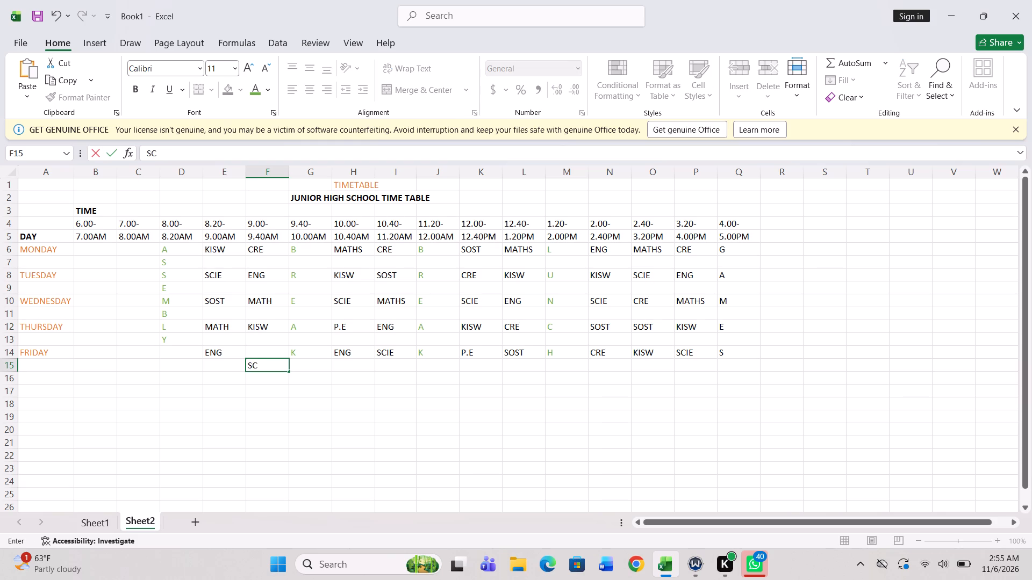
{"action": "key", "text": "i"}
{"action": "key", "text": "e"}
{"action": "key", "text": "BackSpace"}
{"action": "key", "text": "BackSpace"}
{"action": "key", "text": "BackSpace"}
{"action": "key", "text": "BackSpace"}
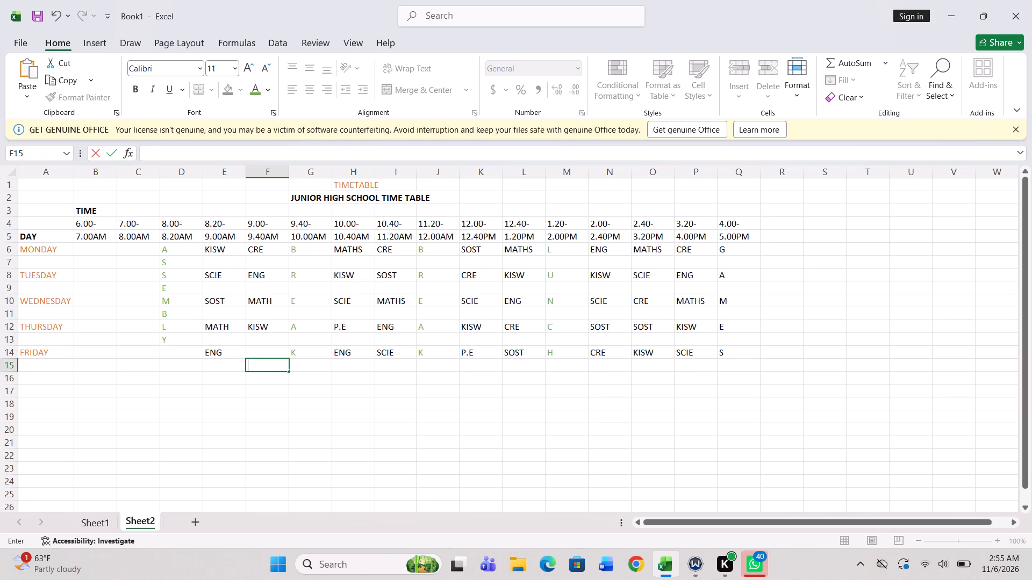
Enter SCIE in F14 for Friday's 9.00-9.40AM period.
{"action": "left_click", "coordinate": [270, 349]}
{"action": "type", "text": "SCIE"}
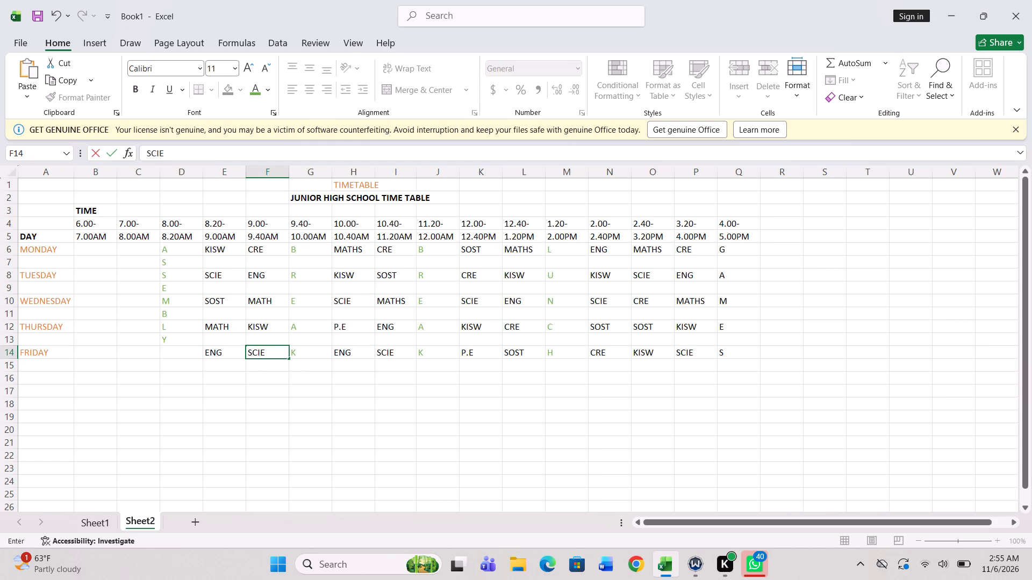
Spell BREAKFAST vertically in the 7.00-8.00AM column, one letter per cell from C6 to C14.
{"action": "left_click", "coordinate": [84, 249]}
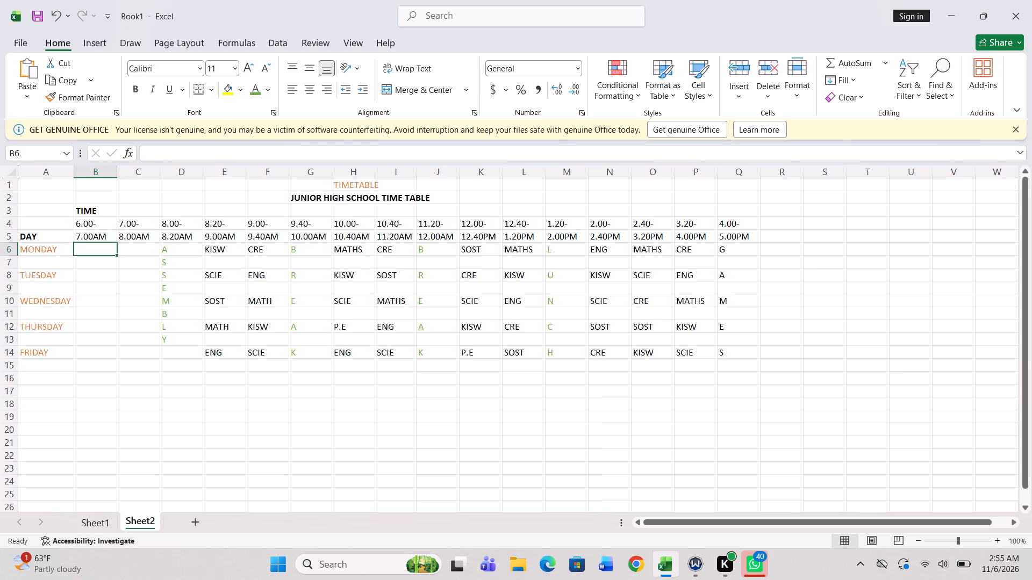
{"action": "left_click", "coordinate": [141, 248]}
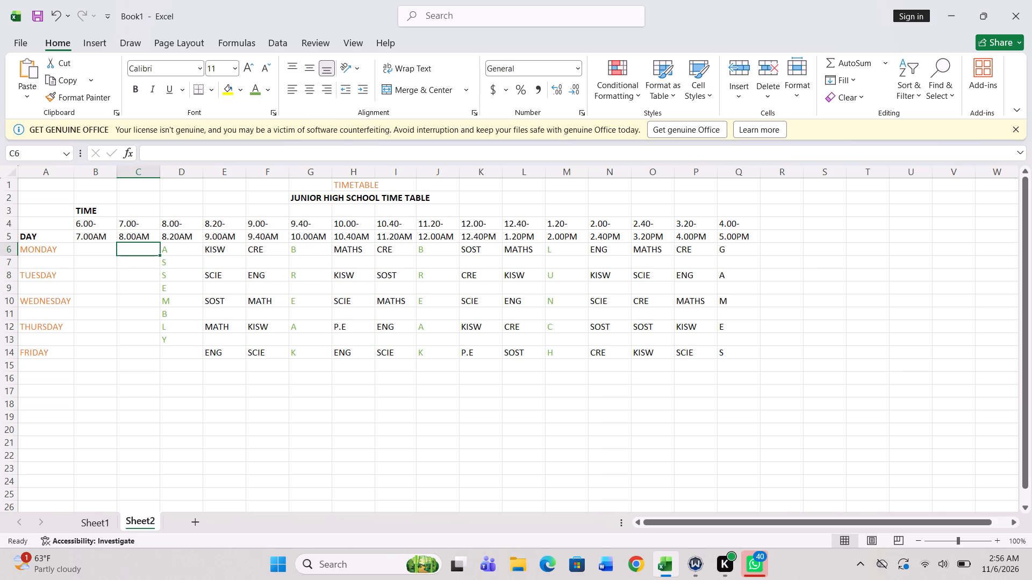
{"action": "key", "text": "b"}
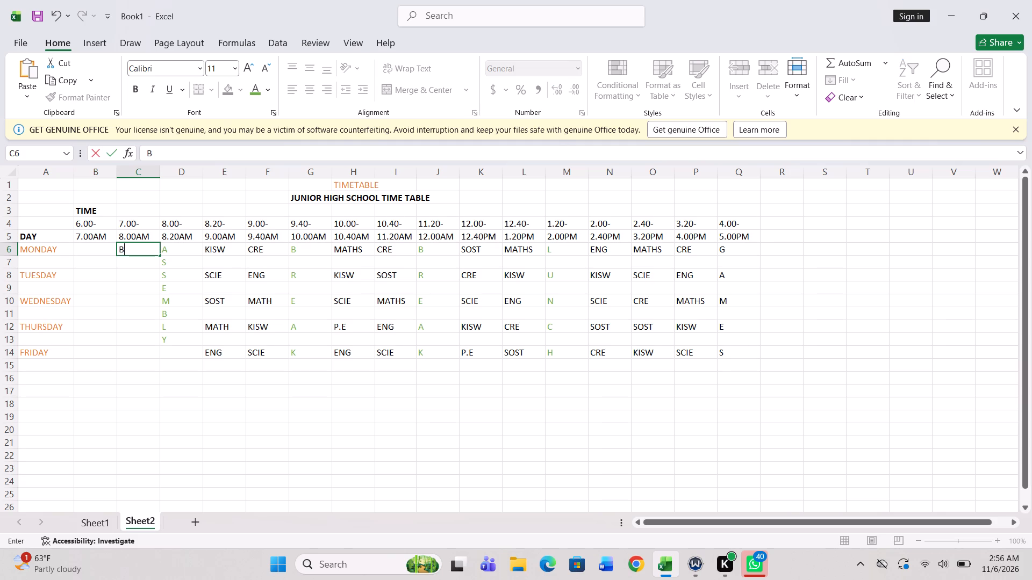
{"action": "key", "text": "Down"}
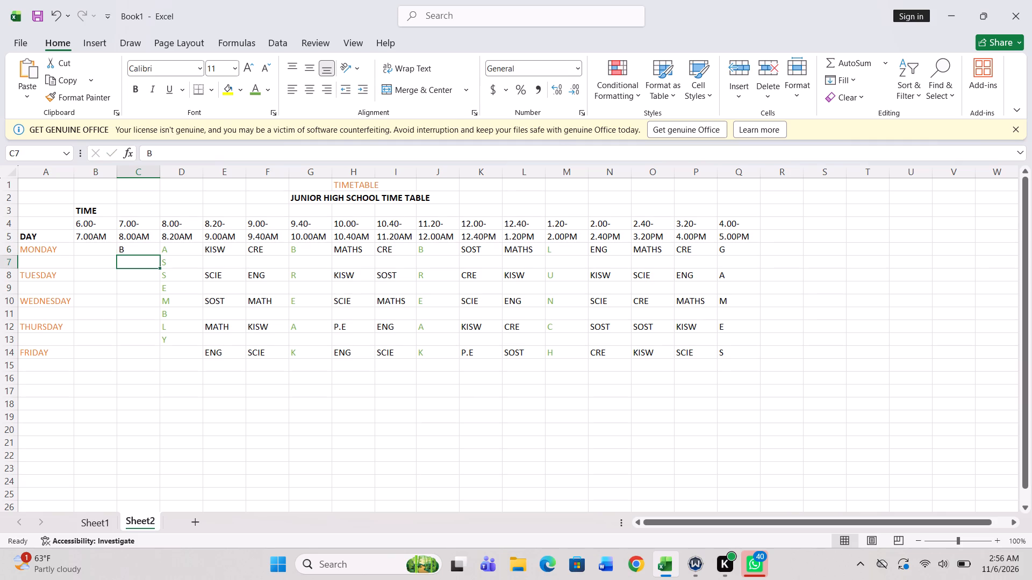
{"action": "key", "text": "r"}
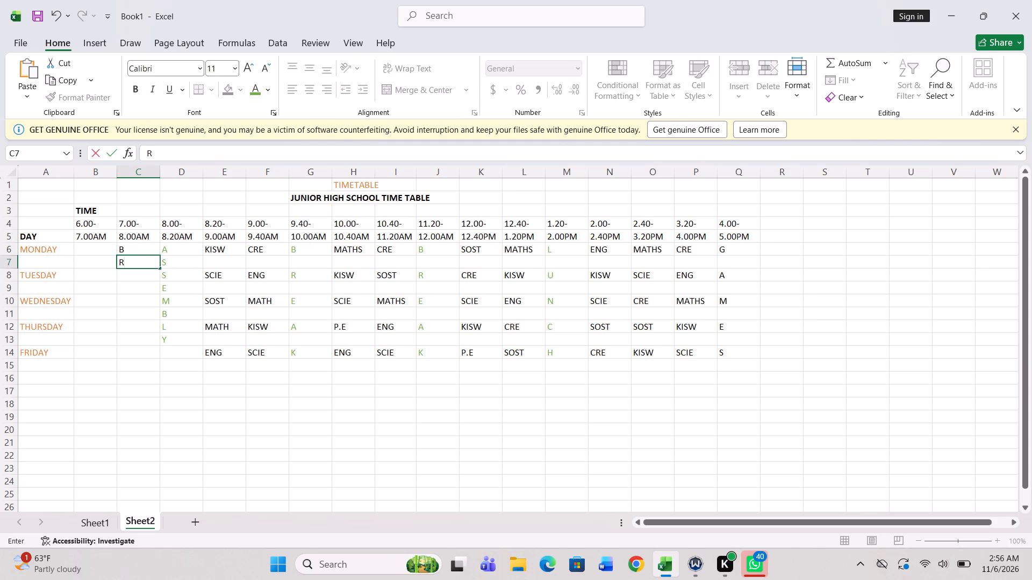
{"action": "key", "text": "Down"}
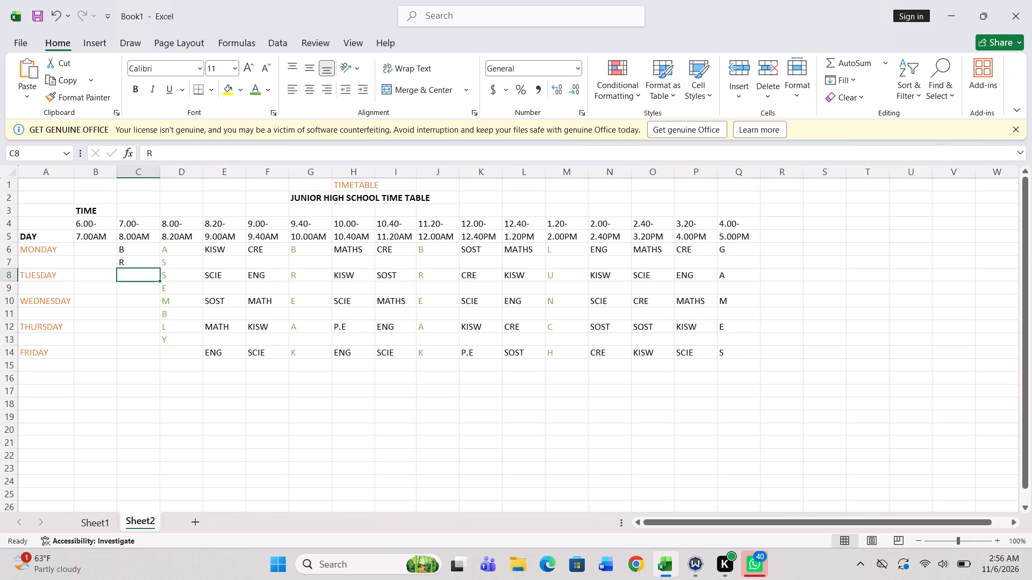
{"action": "key", "text": "e"}
{"action": "key", "text": "Left"}
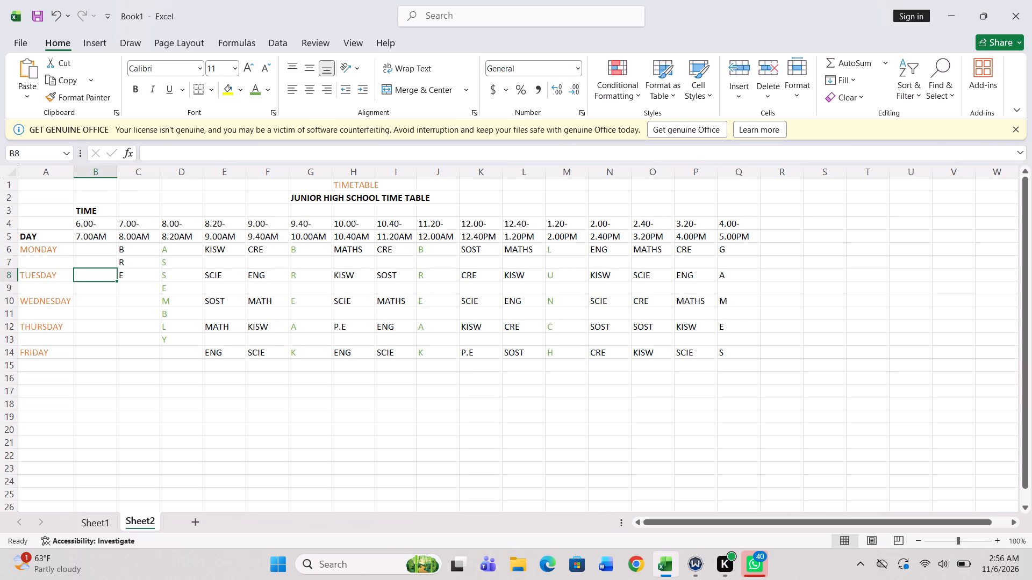
{"action": "key", "text": "BackSpace"}
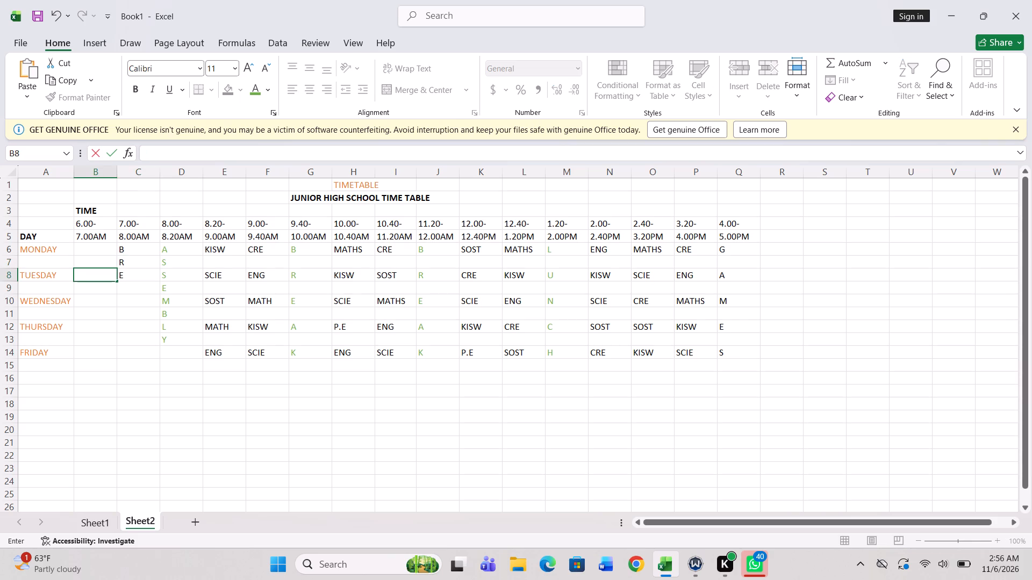
{"action": "key", "text": "Down"}
{"action": "key", "text": "Right"}
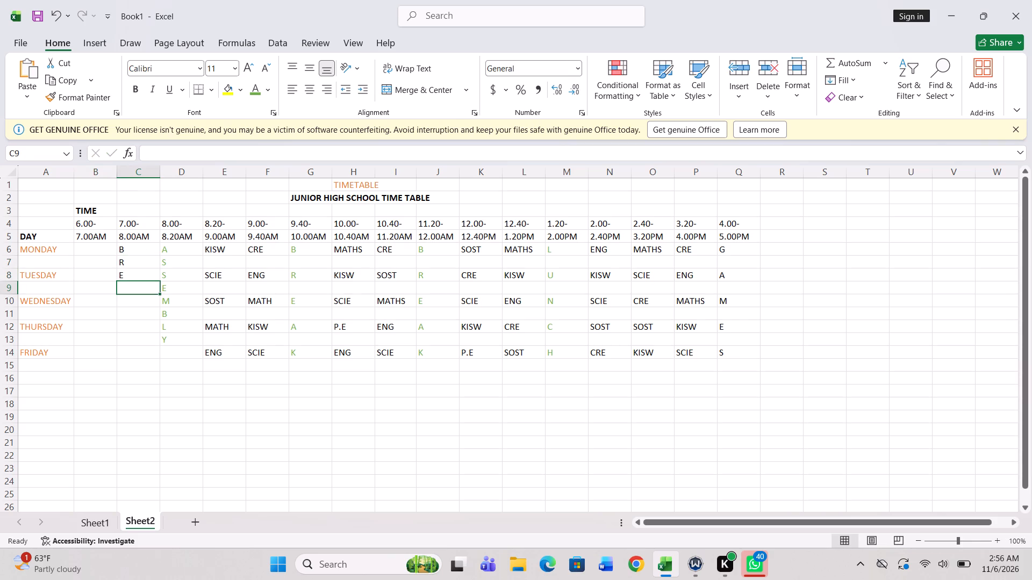
{"action": "key", "text": "a"}
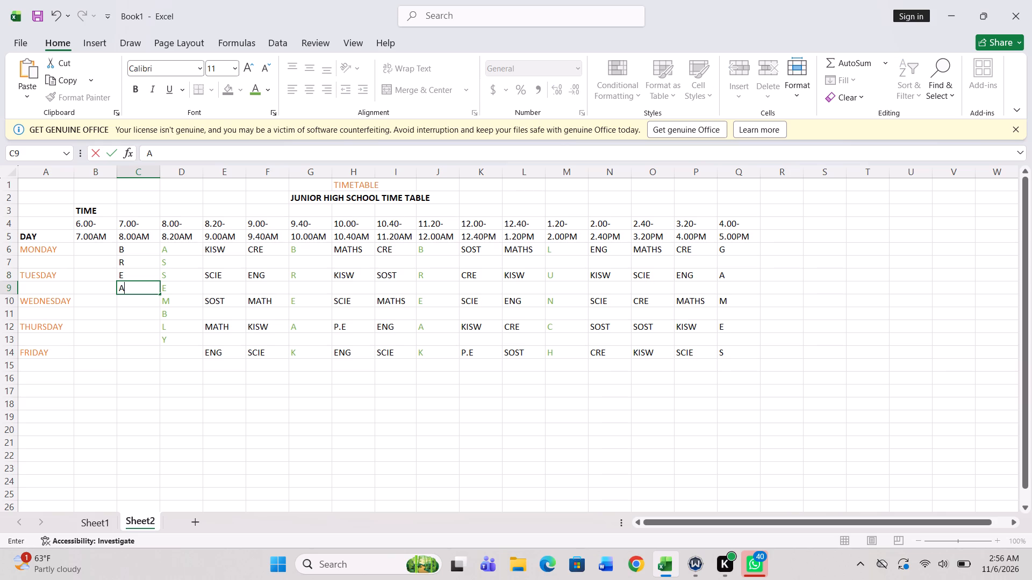
{"action": "key", "text": "Down"}
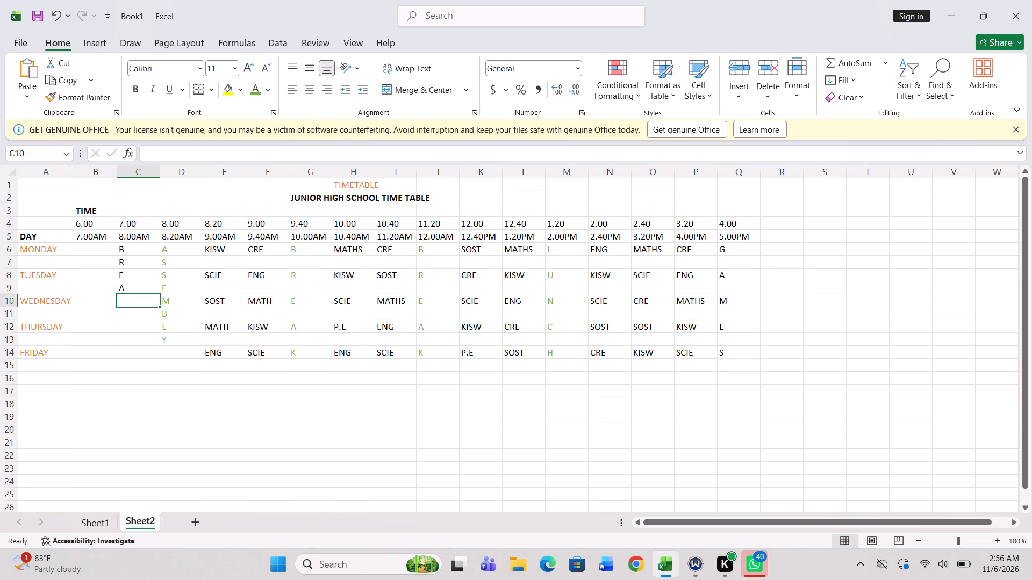
{"action": "key", "text": "k"}
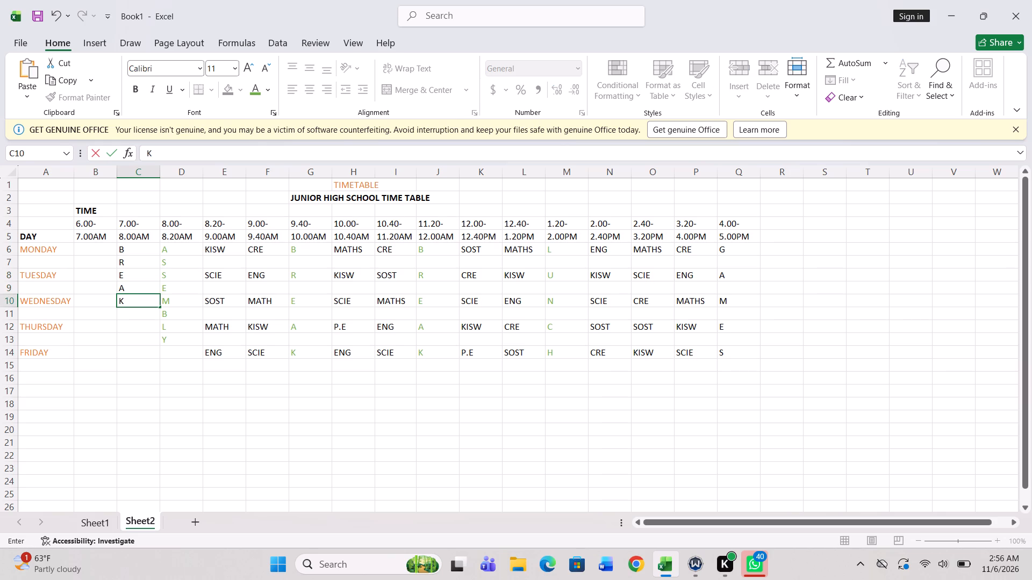
{"action": "key", "text": "Down"}
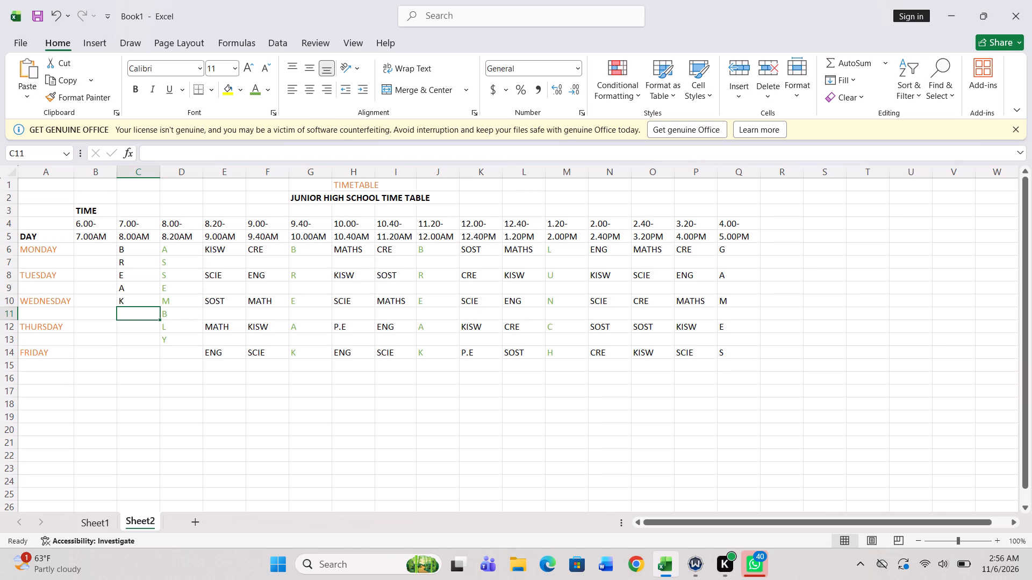
{"action": "key", "text": "f"}
{"action": "key", "text": "Down"}
{"action": "key", "text": "a"}
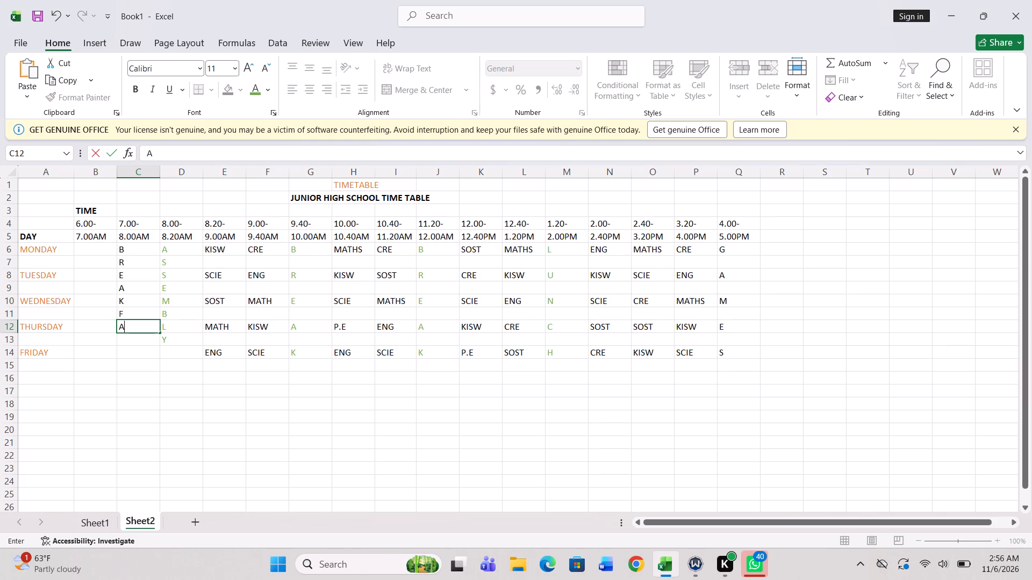
{"action": "key", "text": "Down"}
{"action": "key", "text": "s"}
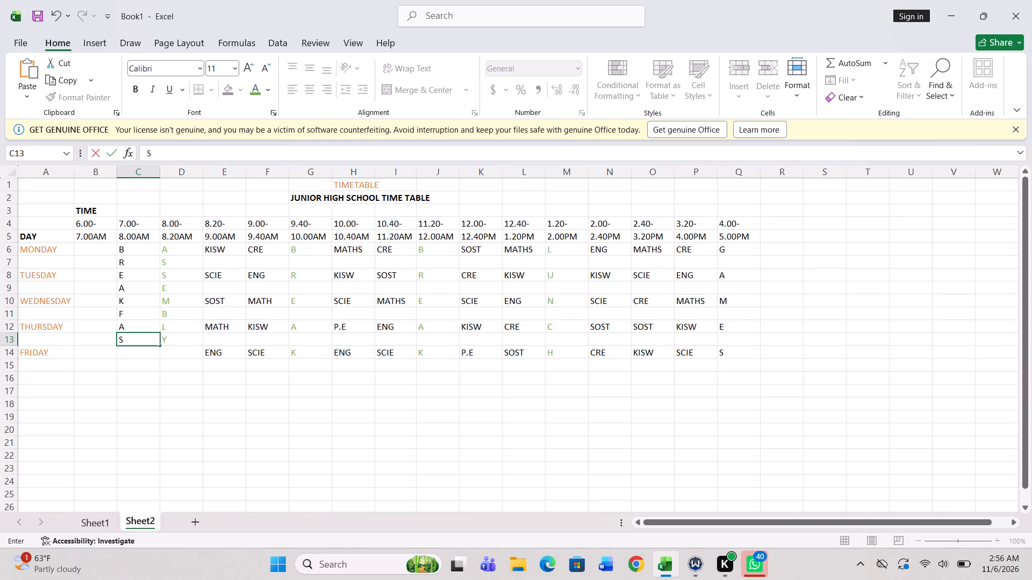
{"action": "key", "text": "Down"}
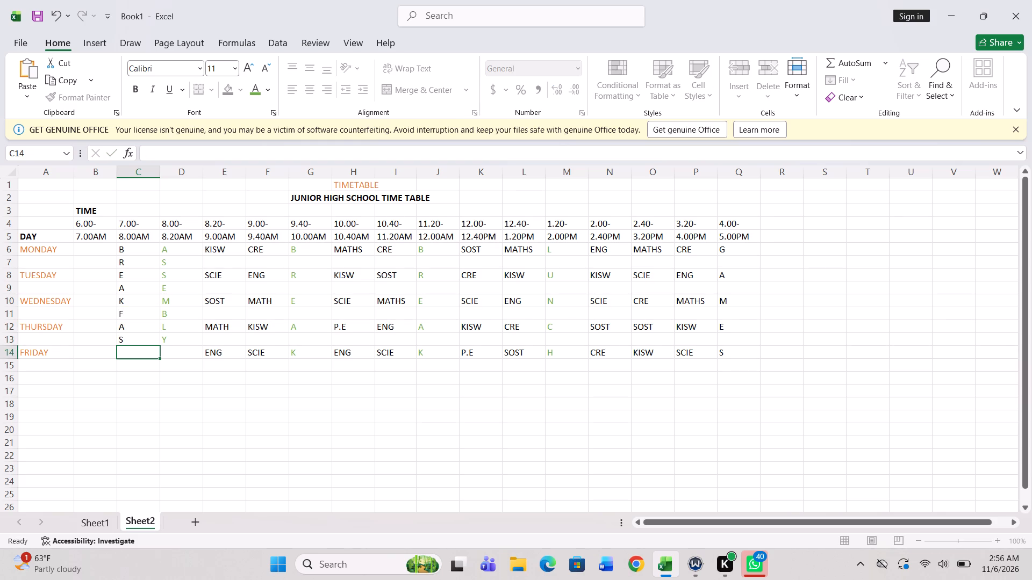
{"action": "key", "text": "t"}
Colour the BREAKFAST letters in C6:C14 green and fill those cells with yellow.
{"action": "left_click_drag", "start_coordinate": [117, 247], "coordinate": [149, 343]}
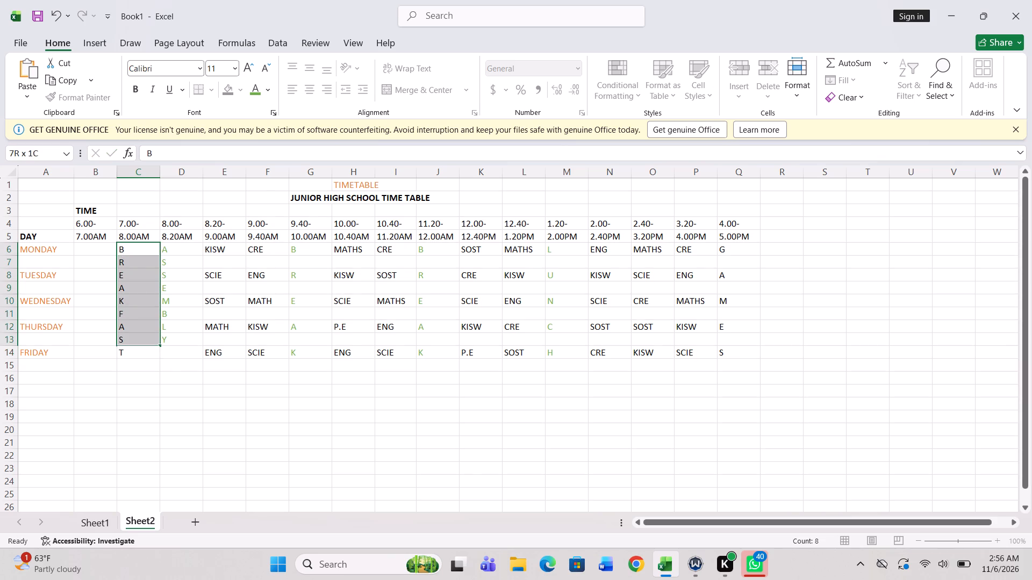
{"action": "left_click_drag", "start_coordinate": [149, 343], "coordinate": [149, 350]}
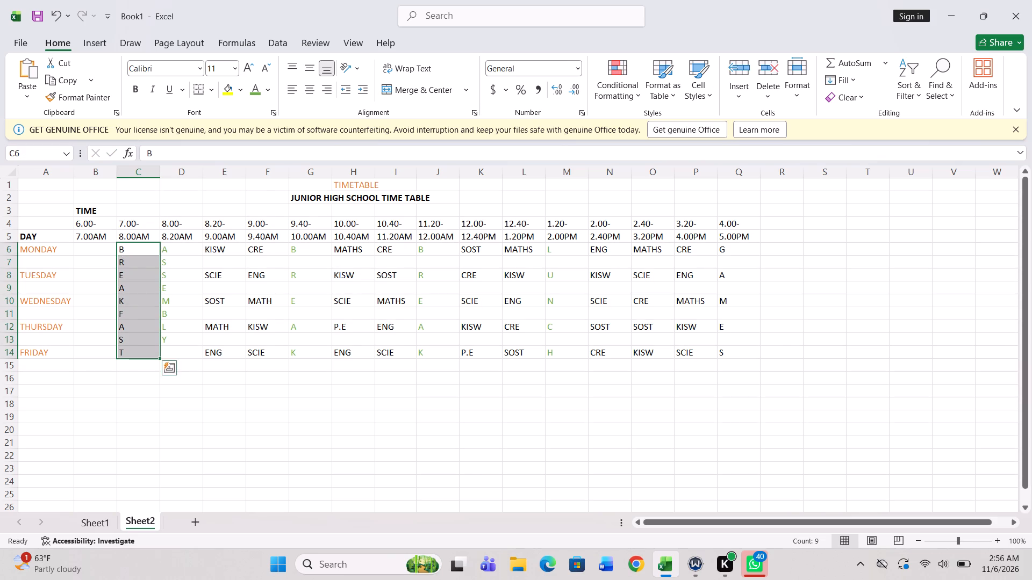
{"action": "left_click", "coordinate": [250, 87]}
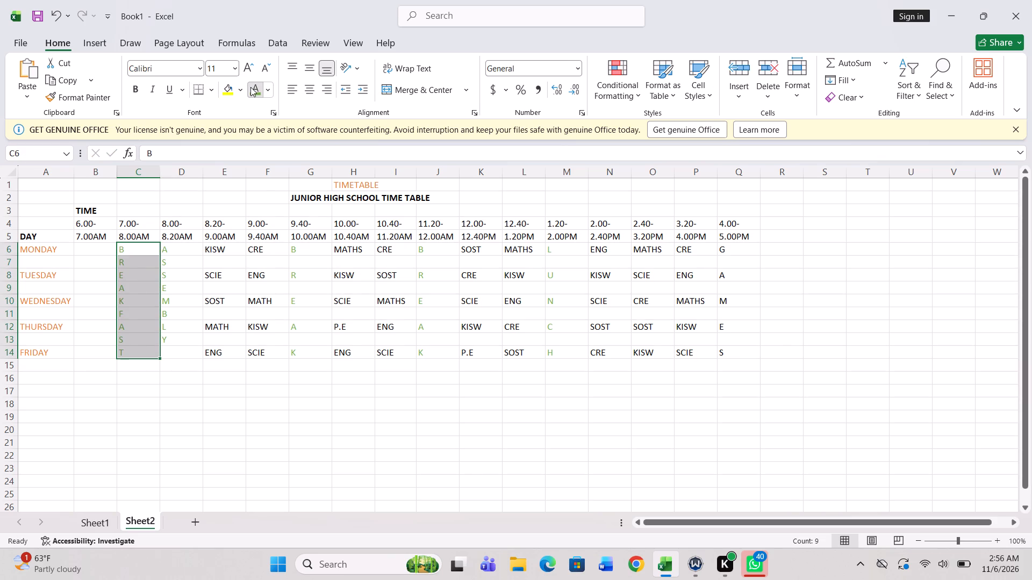
{"action": "left_click", "coordinate": [223, 91]}
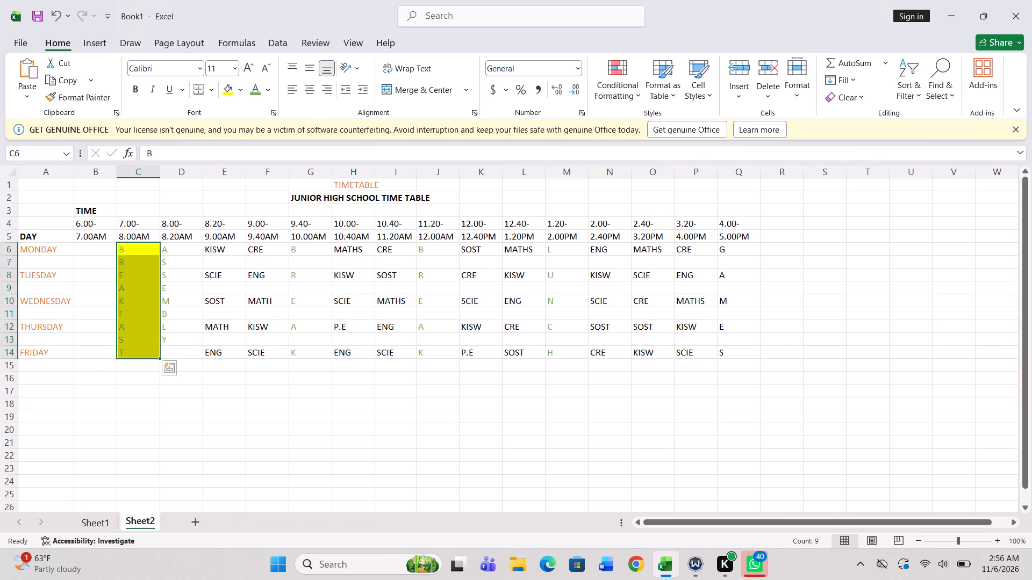
{"action": "left_click", "coordinate": [140, 287]}
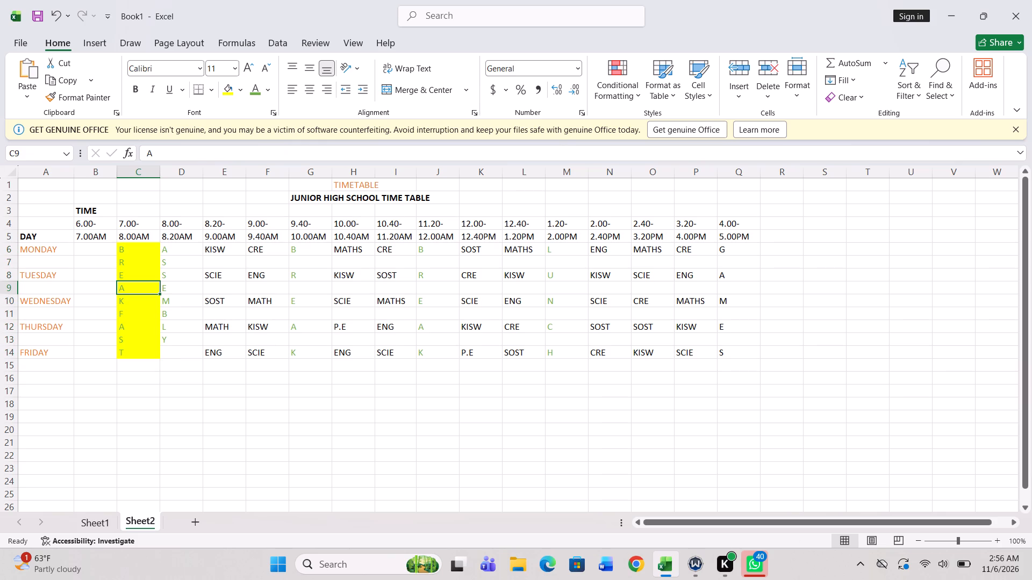
Enter MATHS, ENG, KISW and SCIE down the 6.00-7.00AM column in B6 to B9.
{"action": "left_click", "coordinate": [151, 390]}
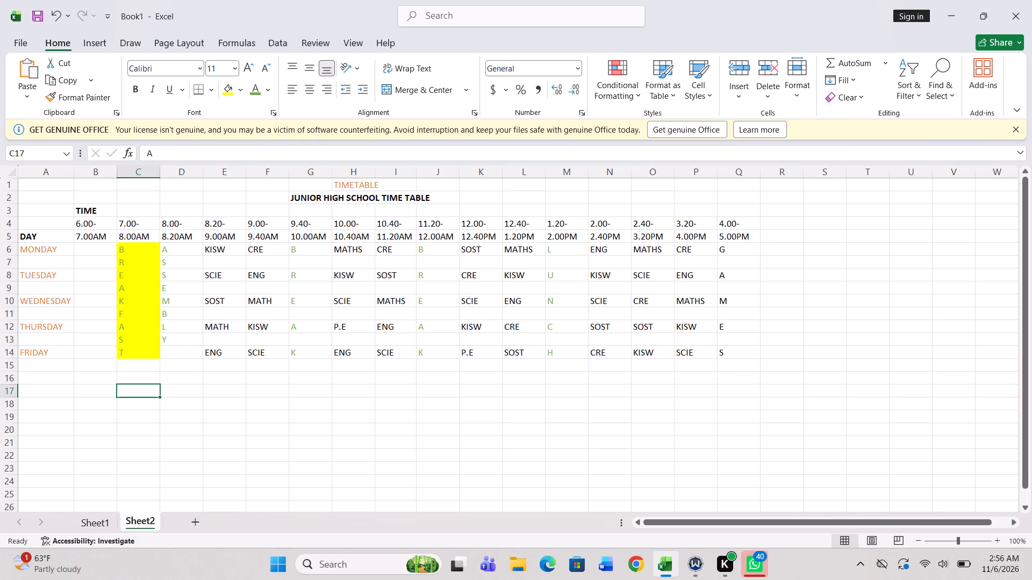
{"action": "left_click", "coordinate": [88, 247]}
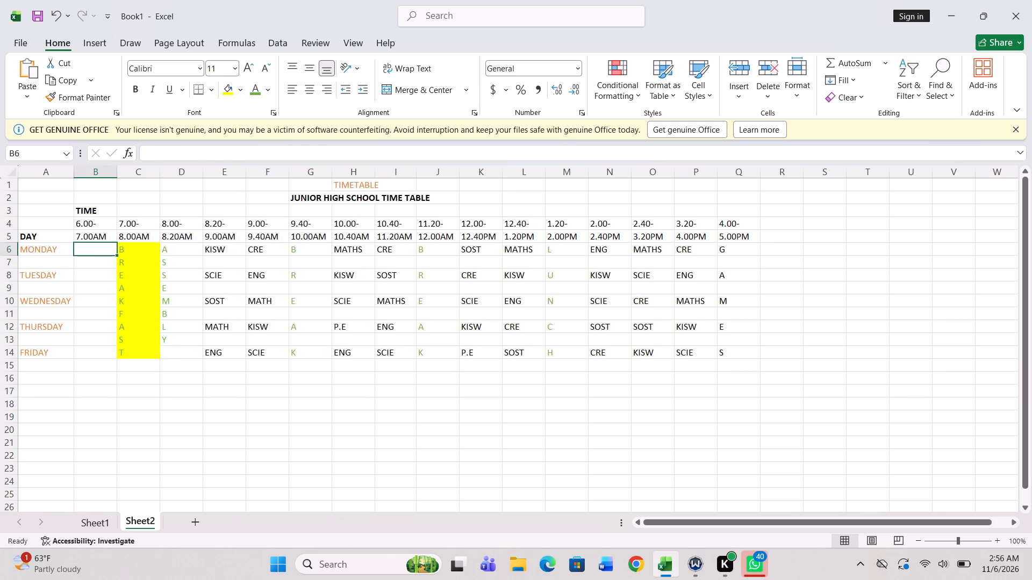
{"action": "type", "text": "MATHS"}
{"action": "key", "text": "space"}
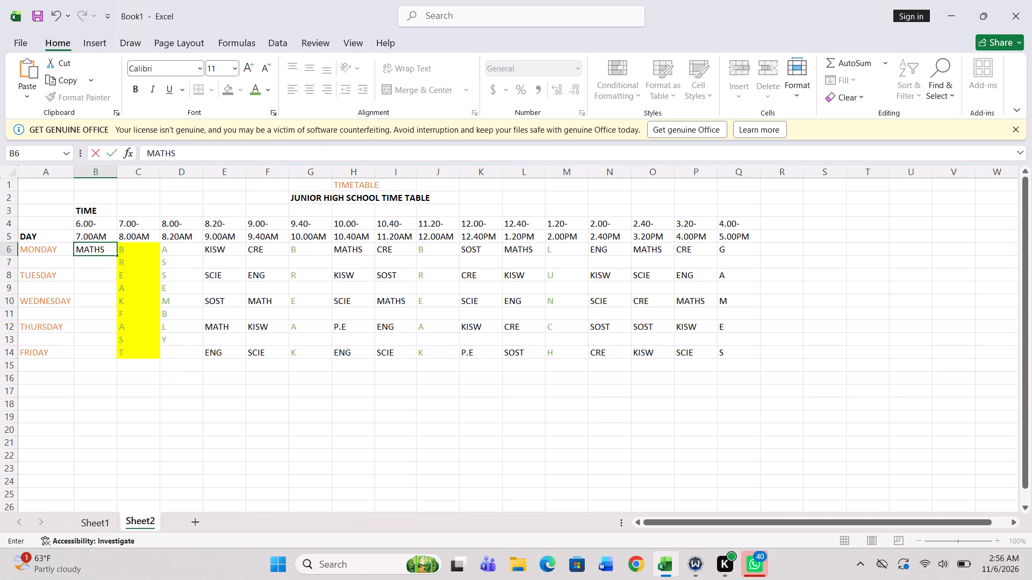
{"action": "type", "text": "EB"}
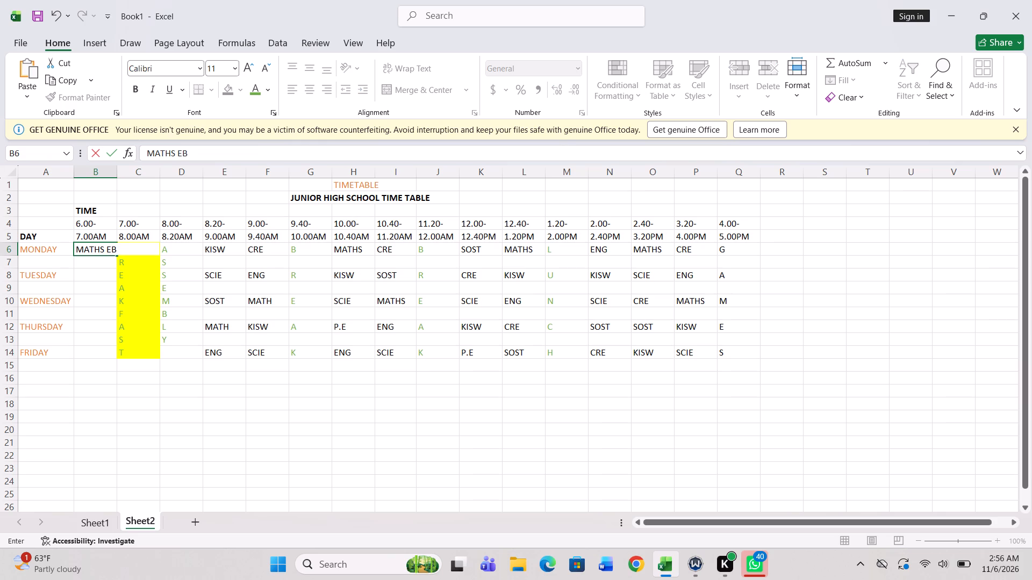
{"action": "key", "text": "BackSpace"}
{"action": "key", "text": "BackSpace"}
{"action": "key", "text": "Down"}
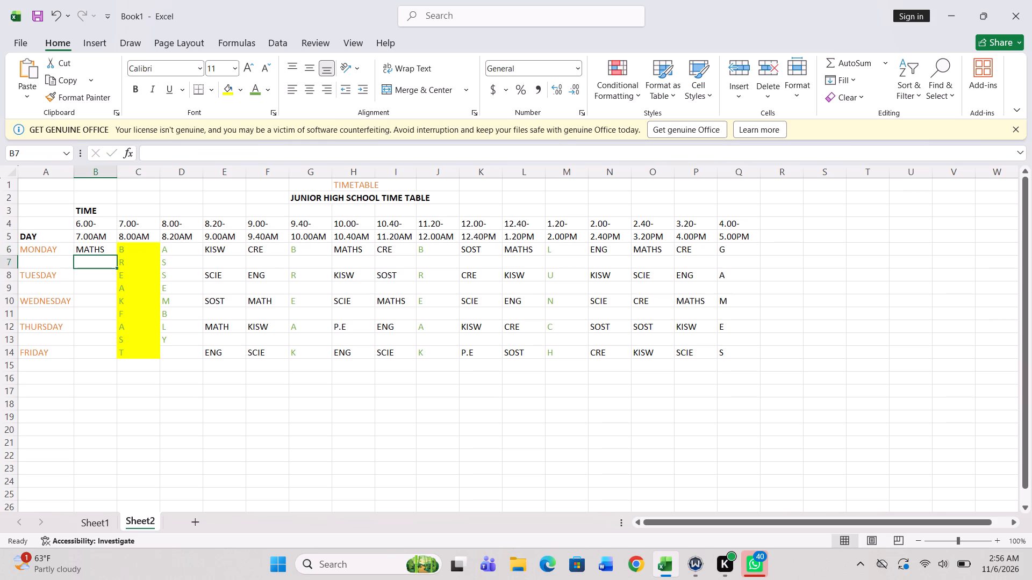
{"action": "type", "text": "EN"}
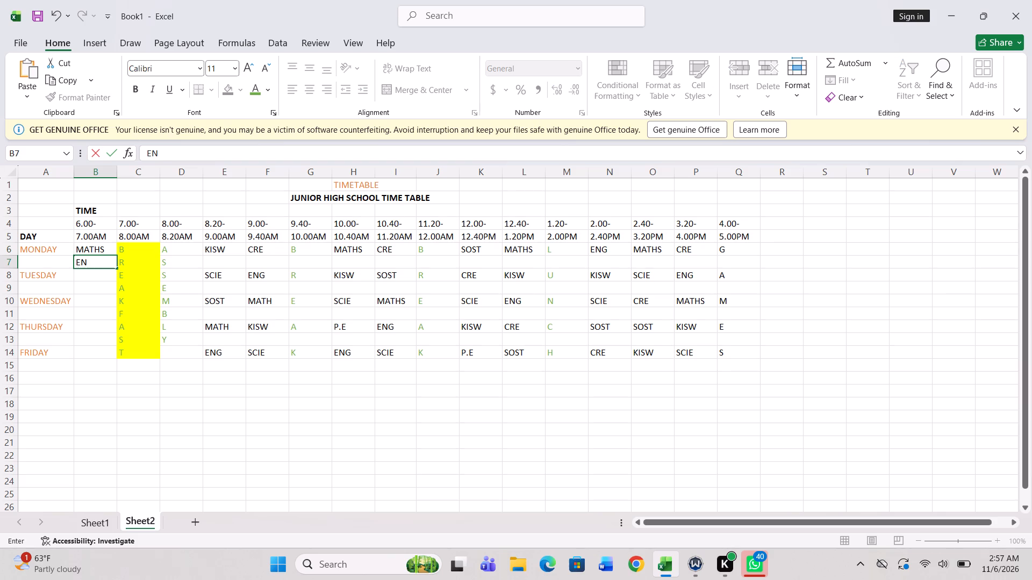
{"action": "key", "text": "g"}
{"action": "key", "text": "Down"}
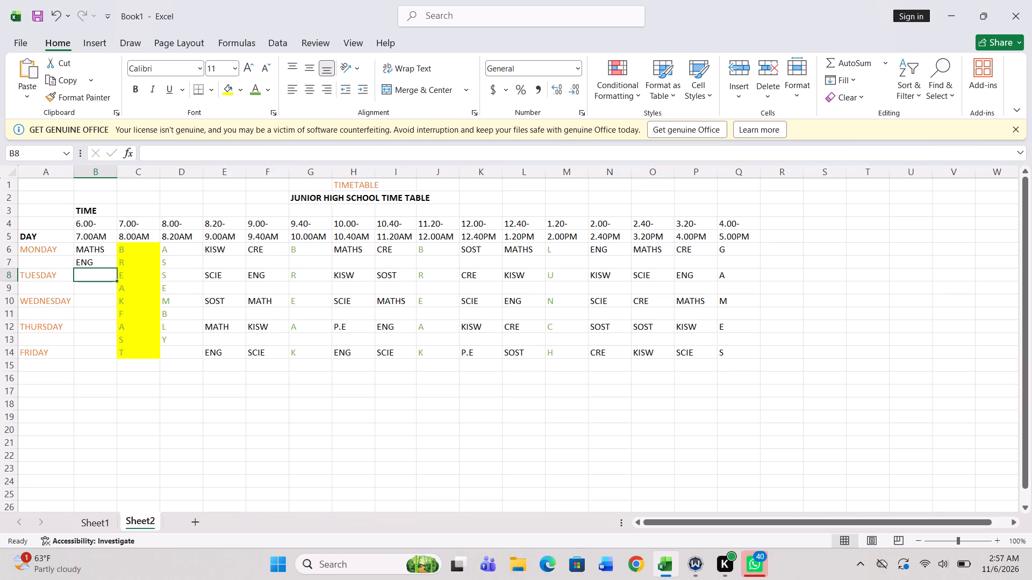
{"action": "type", "text": "KISW"}
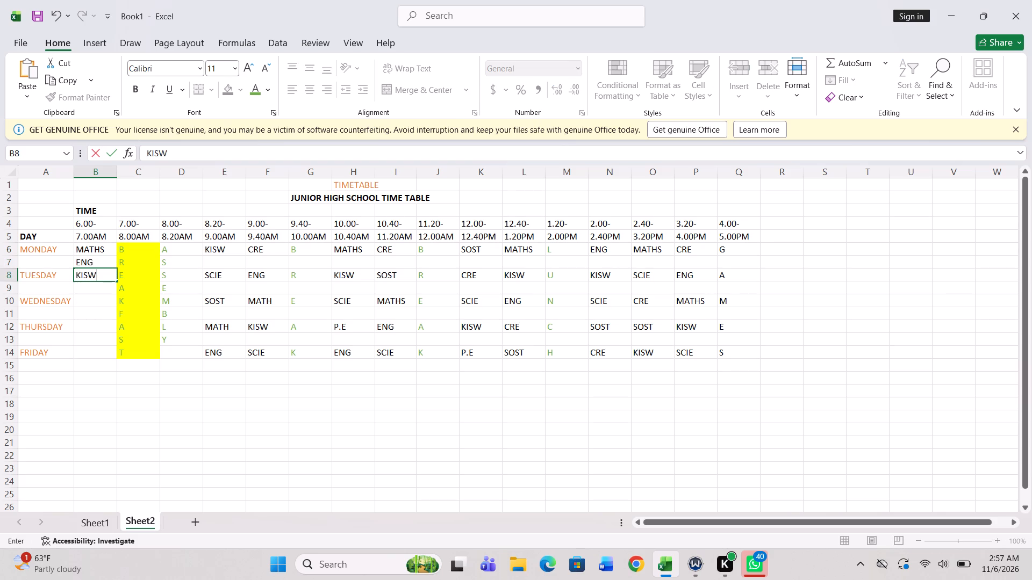
{"action": "key", "text": "Down"}
{"action": "type", "text": "SCIE"}
{"action": "key", "text": "Down"}
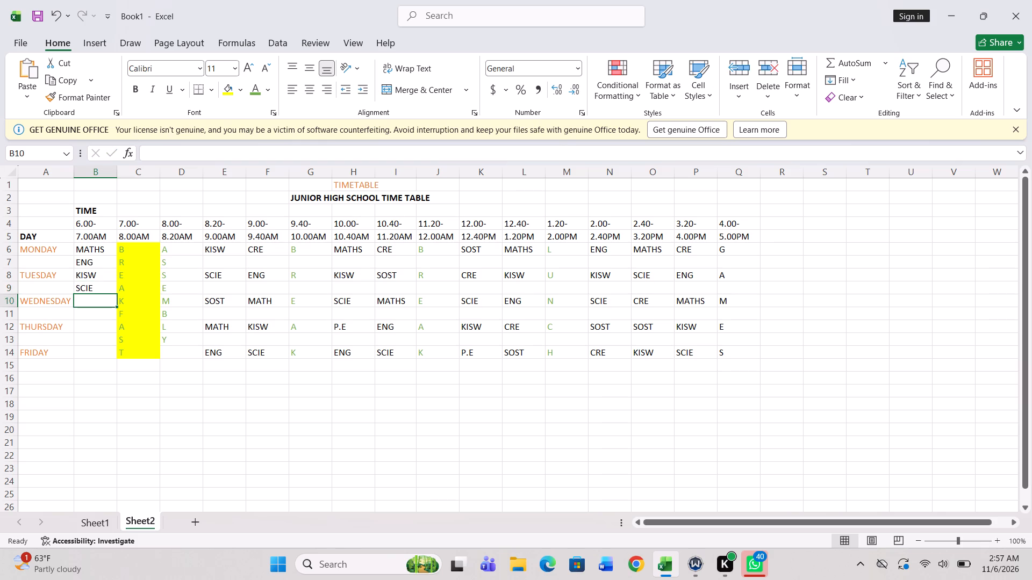
Clear ENG from B7 and SCIE from B9 in the 6.00-7.00AM column.
{"action": "left_click", "coordinate": [103, 263]}
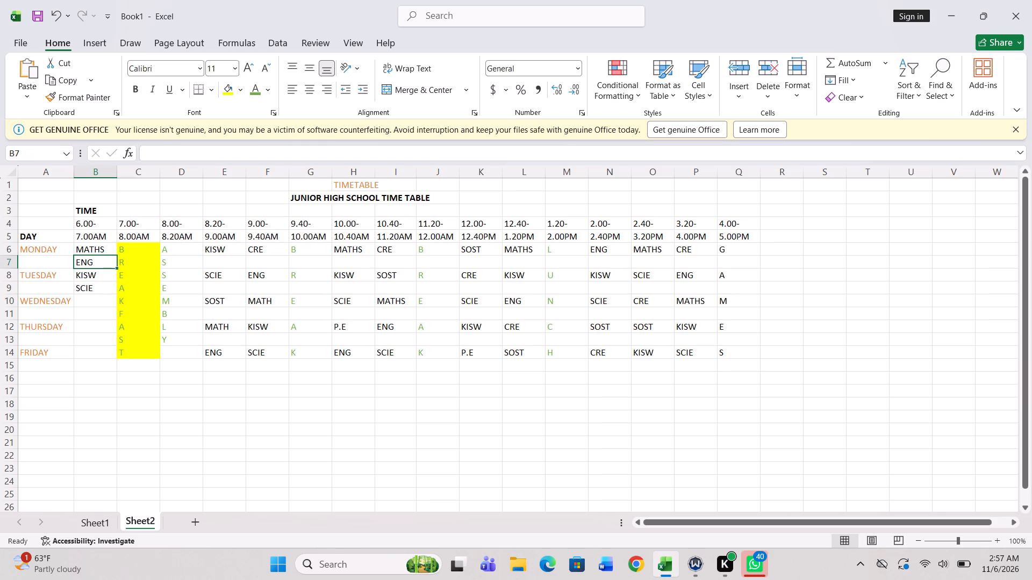
{"action": "key", "text": "BackSpace"}
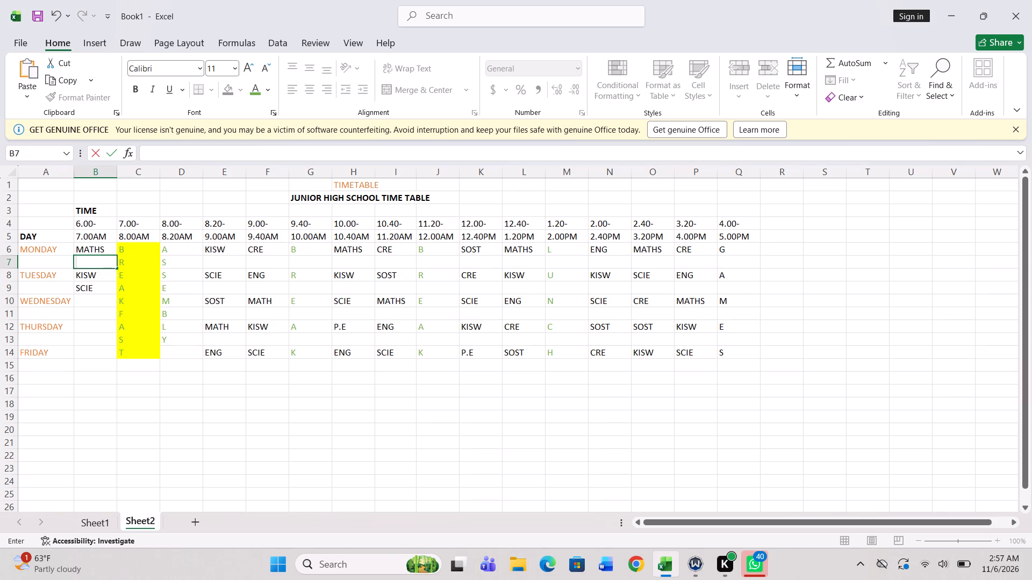
{"action": "left_click", "coordinate": [106, 289]}
{"action": "key", "text": "BackSpace"}
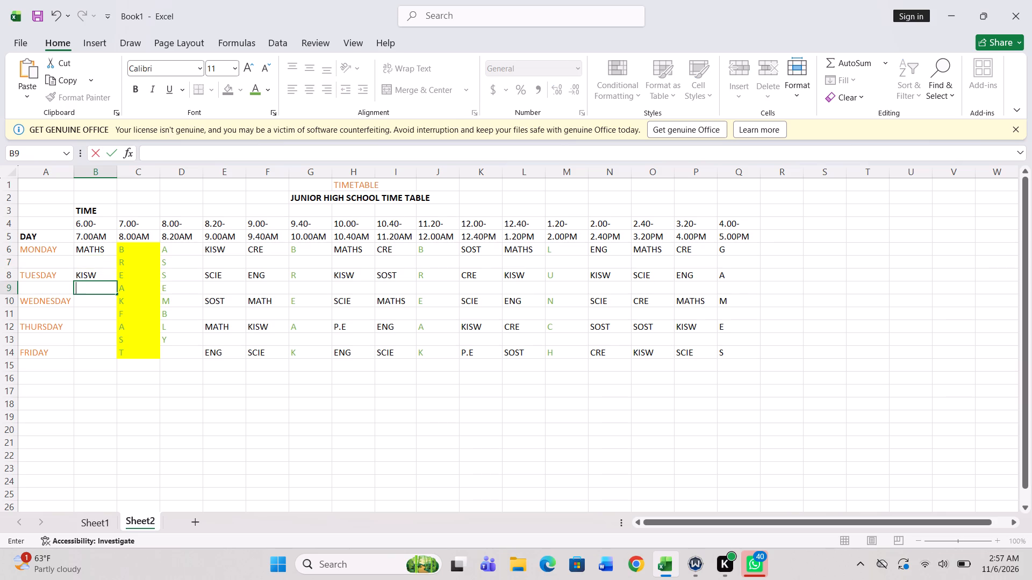
Complete the 6.00-7.00AM column with ENG in B10, SCIE in B12 and SOST in B14.
{"action": "left_click", "coordinate": [103, 306]}
{"action": "type", "text": "EN"}
{"action": "key", "text": "g"}
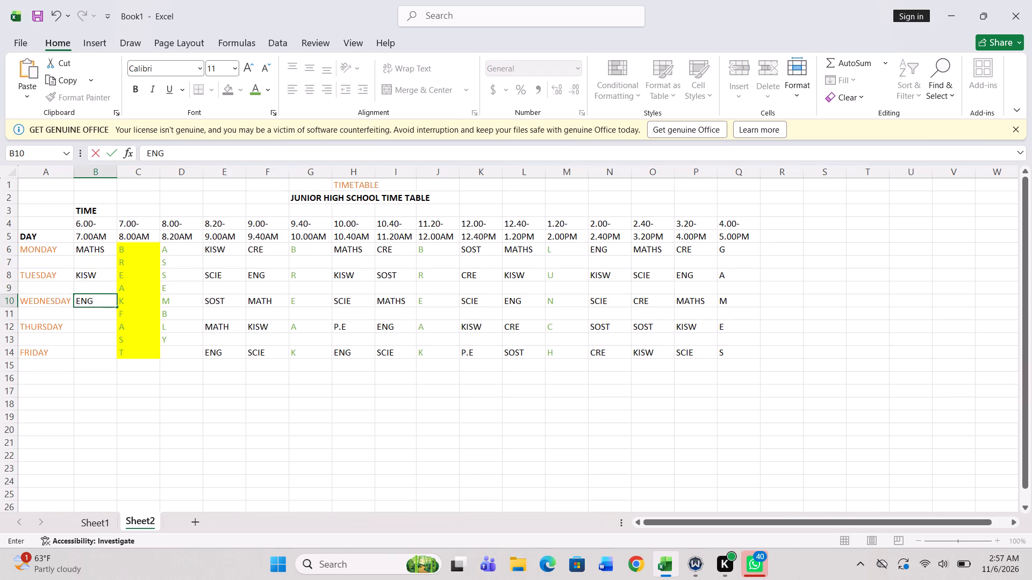
{"action": "left_click", "coordinate": [98, 327]}
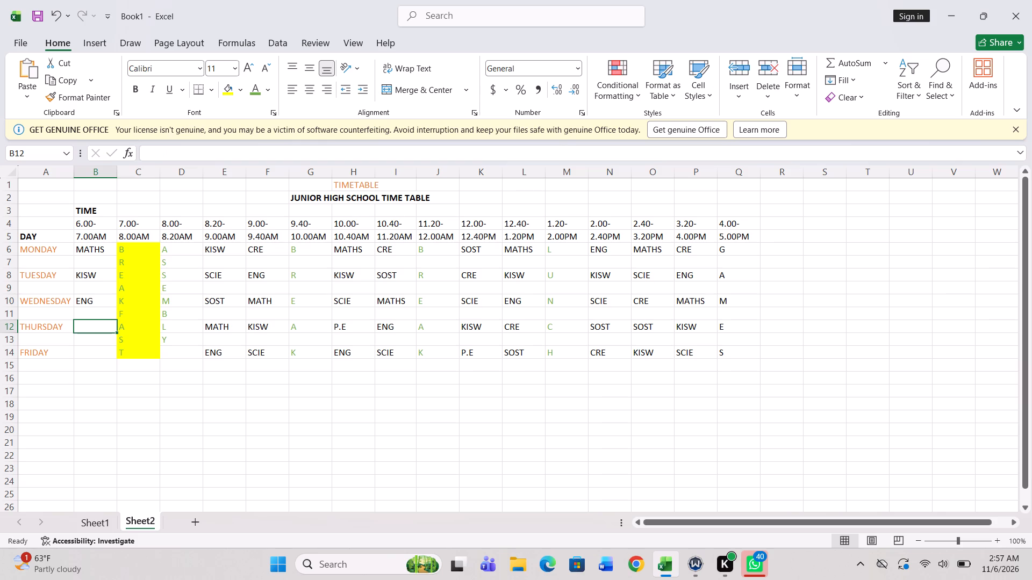
{"action": "type", "text": "SC"}
{"action": "key", "text": "i"}
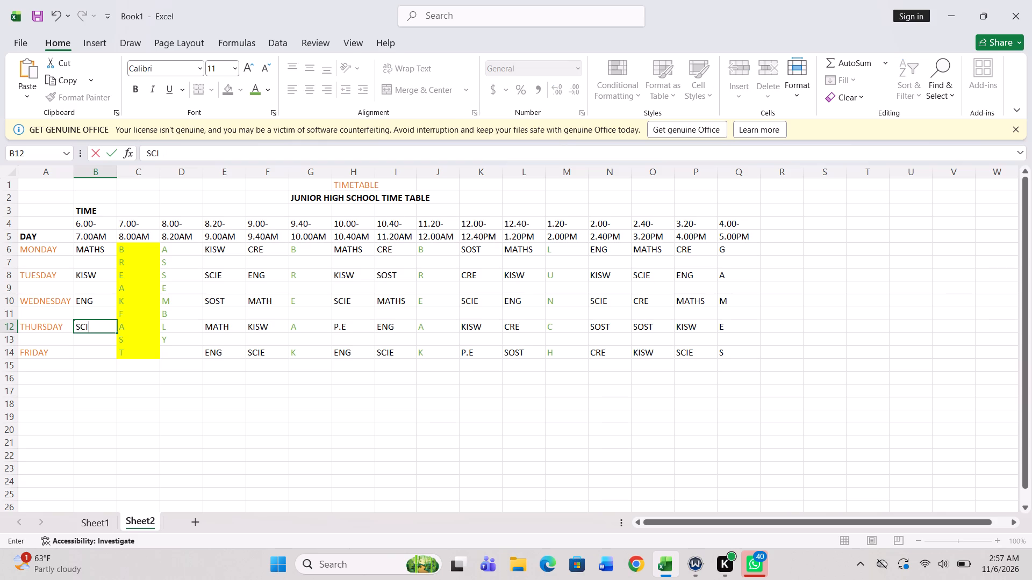
{"action": "type", "text": "E S"}
{"action": "key", "text": "BackSpace"}
{"action": "left_click", "coordinate": [94, 351]}
{"action": "type", "text": "SOS"}
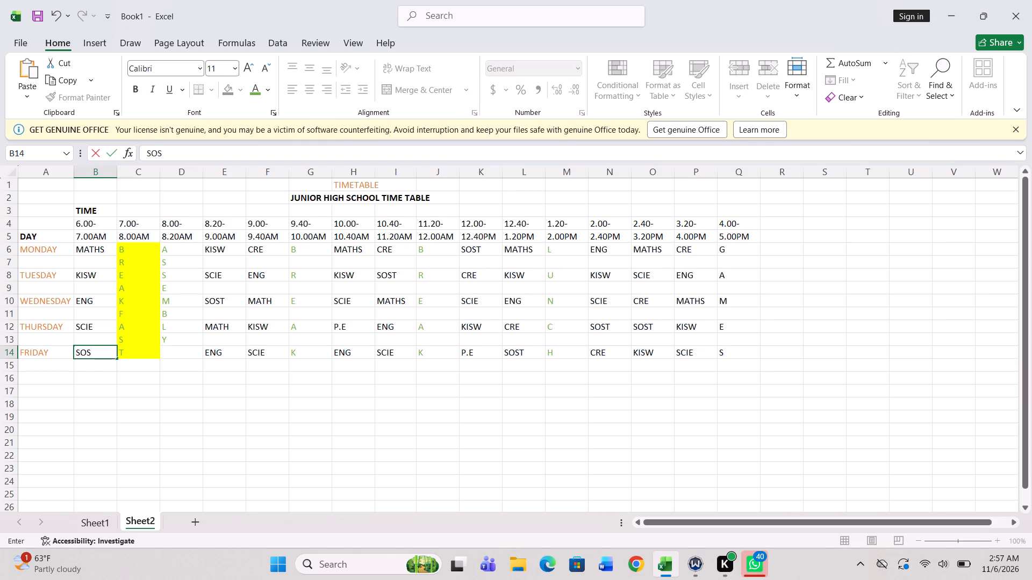
{"action": "key", "text": "t"}
Fill the GAMES cells Q6:Q14 in the 4.00-5.00PM column with yellow.
{"action": "left_click_drag", "start_coordinate": [720, 249], "coordinate": [740, 353]}
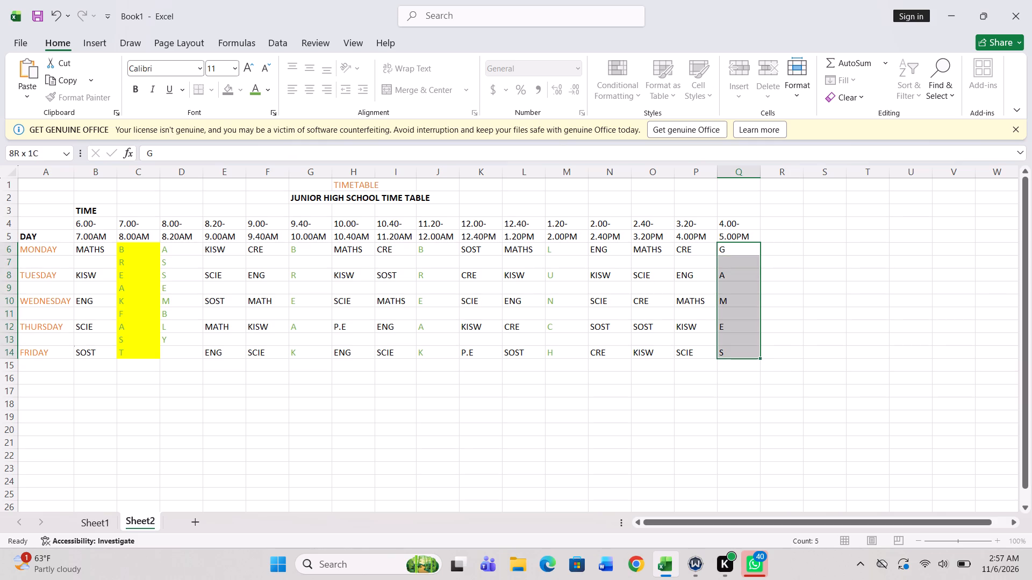
{"action": "left_click_drag", "start_coordinate": [740, 353], "coordinate": [741, 356]}
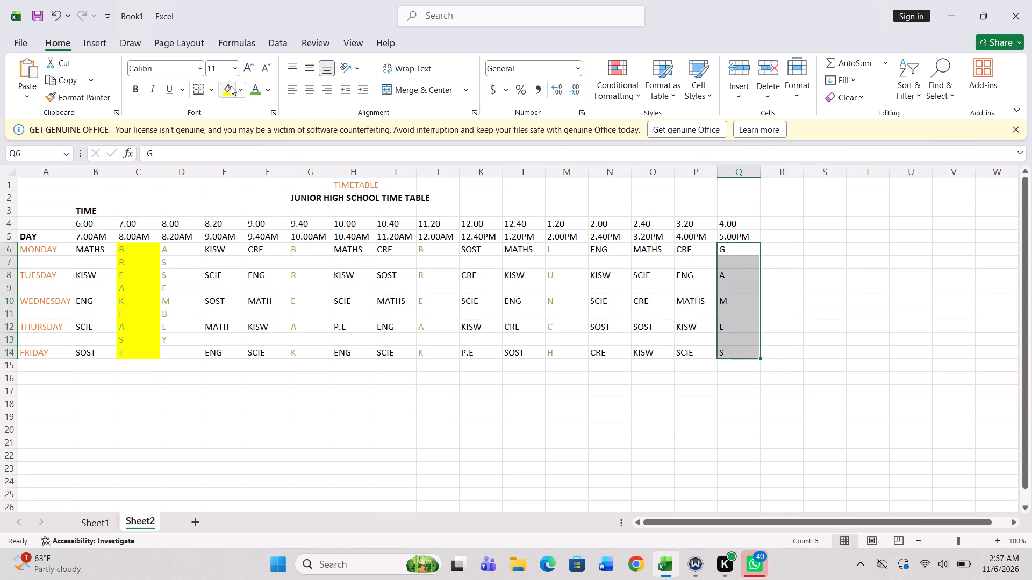
{"action": "left_click", "coordinate": [231, 89]}
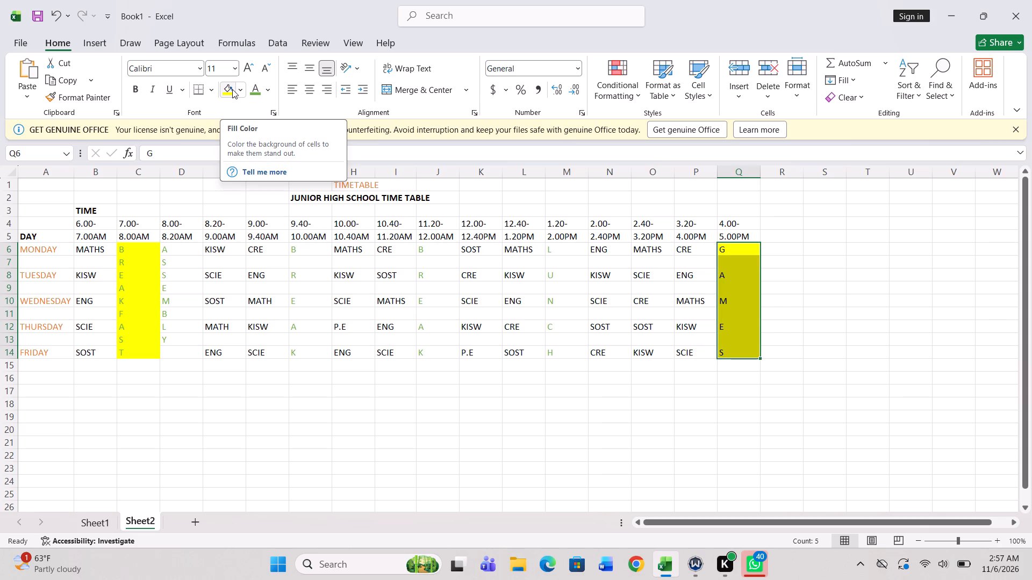
Fill both BREAK columns, G6:G14 and J6:J14, with yellow.
{"action": "left_click_drag", "start_coordinate": [313, 243], "coordinate": [319, 284]}
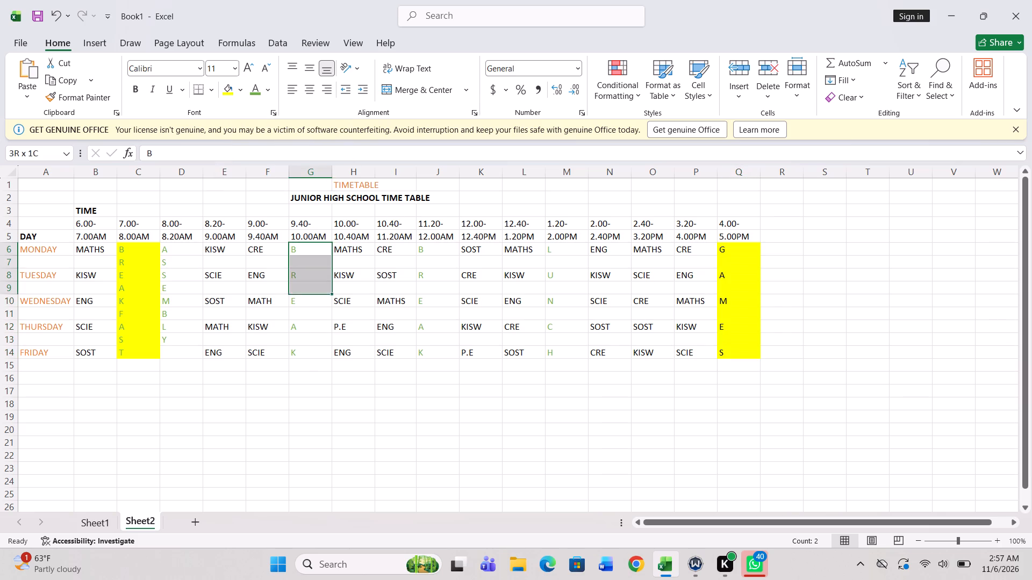
{"action": "left_click_drag", "start_coordinate": [319, 284], "coordinate": [319, 352]}
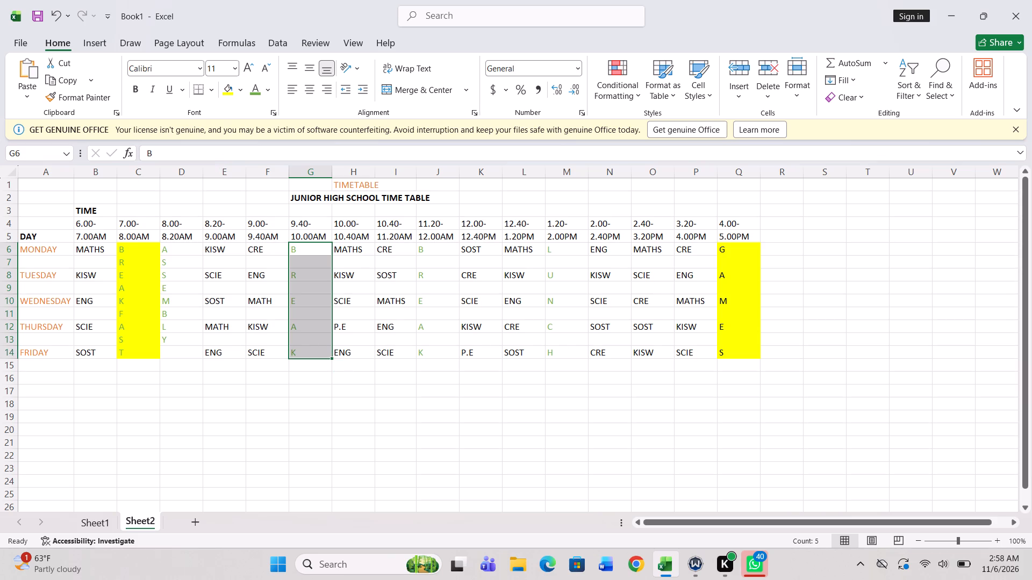
{"action": "left_click", "coordinate": [225, 88]}
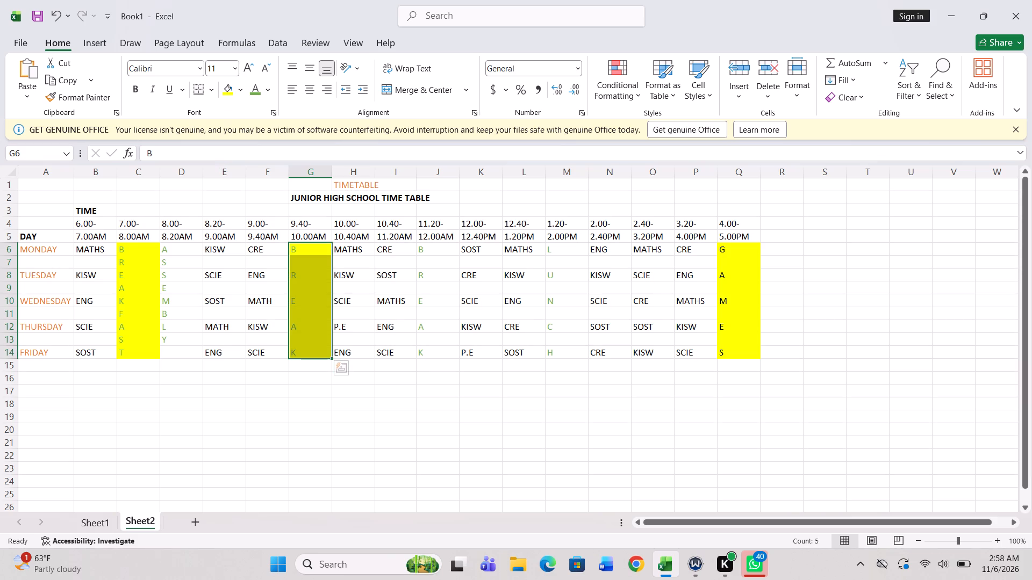
{"action": "left_click_drag", "start_coordinate": [430, 253], "coordinate": [434, 380]}
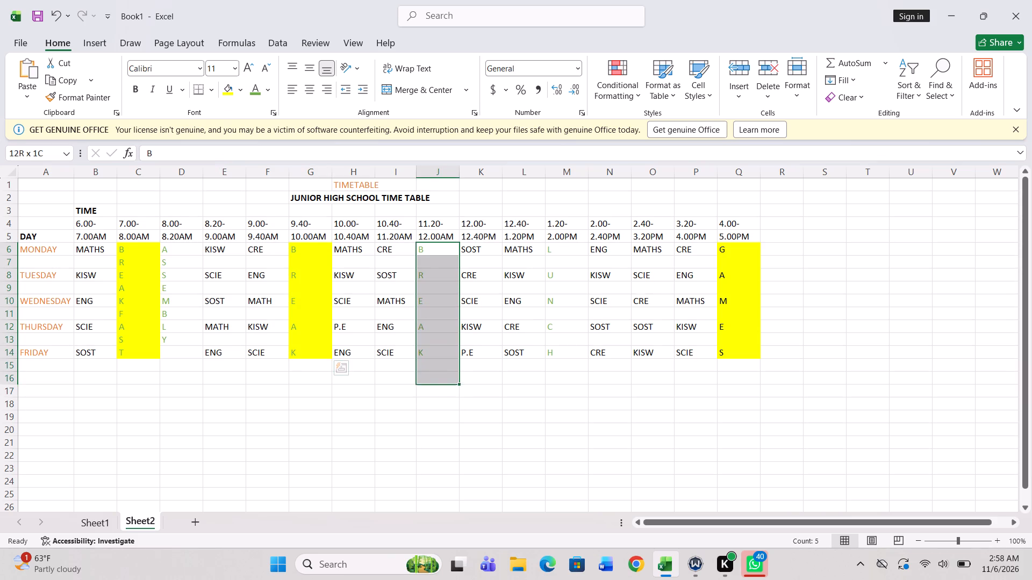
{"action": "left_click_drag", "start_coordinate": [434, 380], "coordinate": [434, 356]}
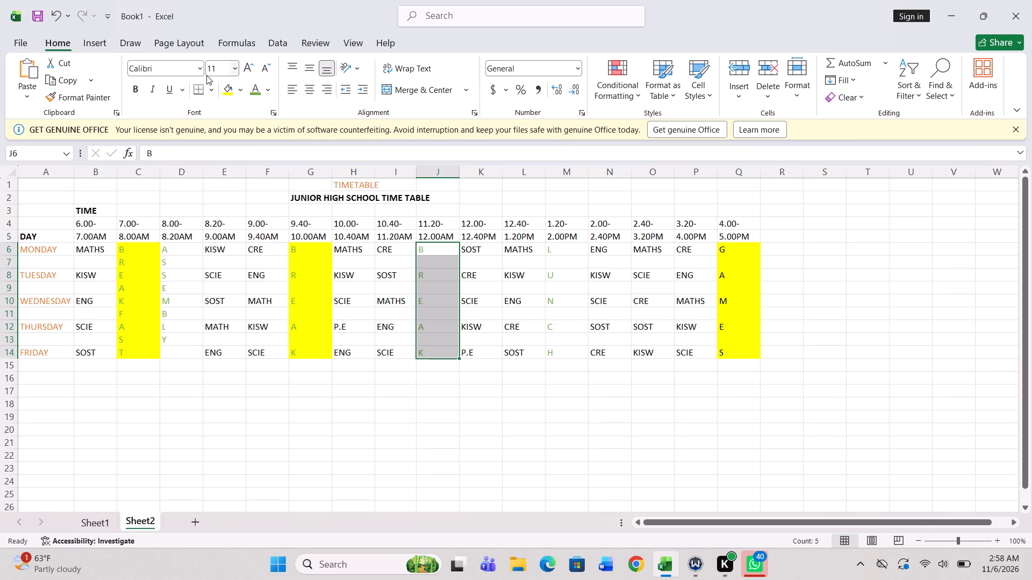
{"action": "left_click", "coordinate": [230, 86]}
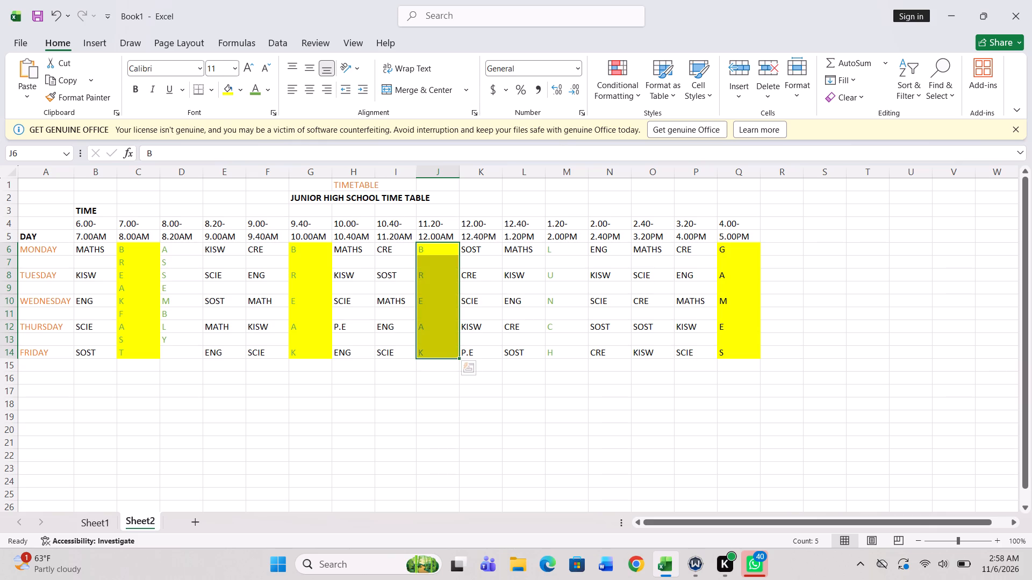
Fill the LUNCH cells M6:M14 in the 1.20-2.00PM column with yellow.
{"action": "left_click_drag", "start_coordinate": [553, 245], "coordinate": [557, 372]}
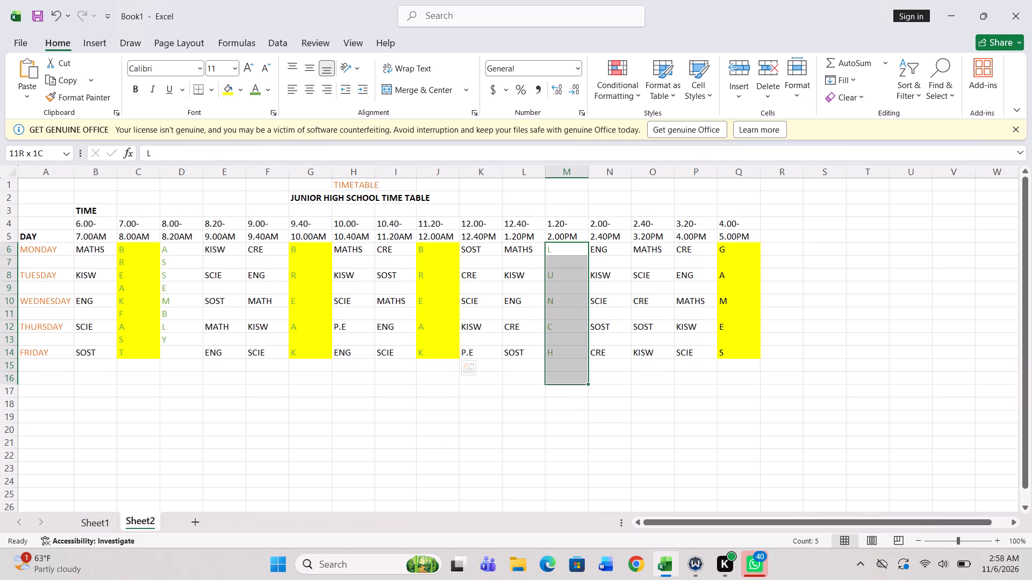
{"action": "left_click_drag", "start_coordinate": [557, 372], "coordinate": [557, 357]}
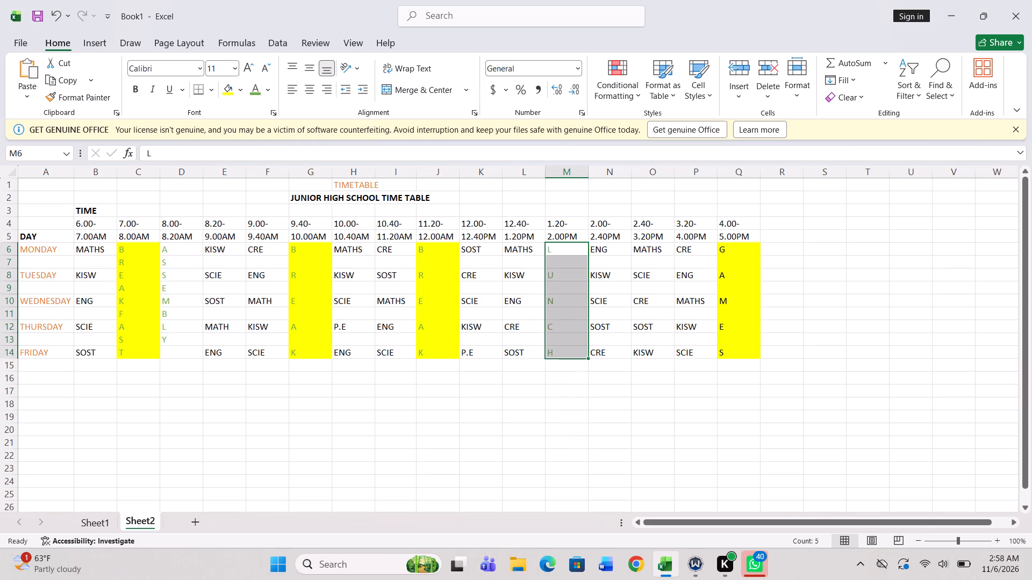
{"action": "left_click", "coordinate": [232, 88]}
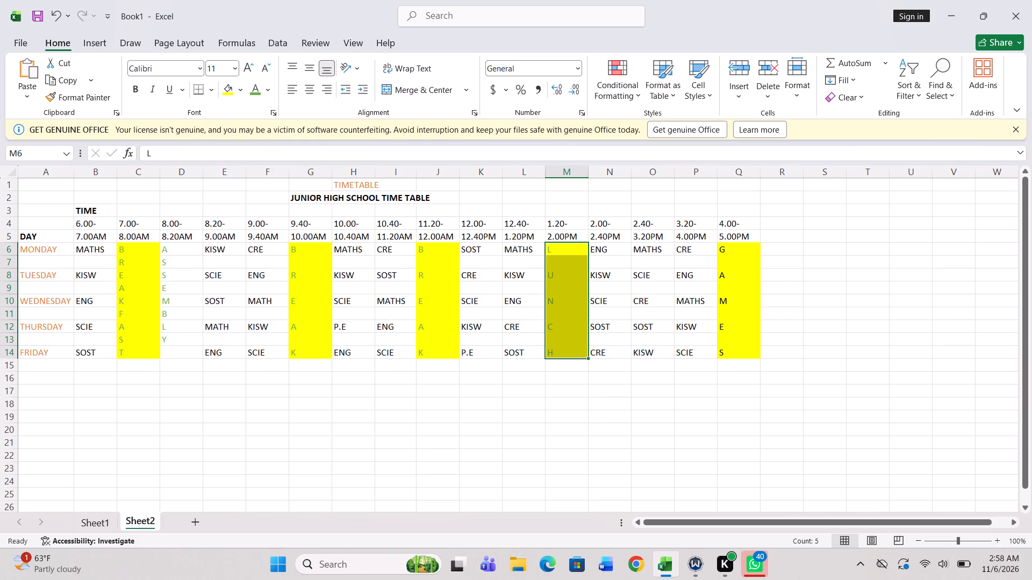
Fill the time heading cells B4:Q5 with Orange, Accent 2.
{"action": "left_click_drag", "start_coordinate": [74, 218], "coordinate": [80, 235]}
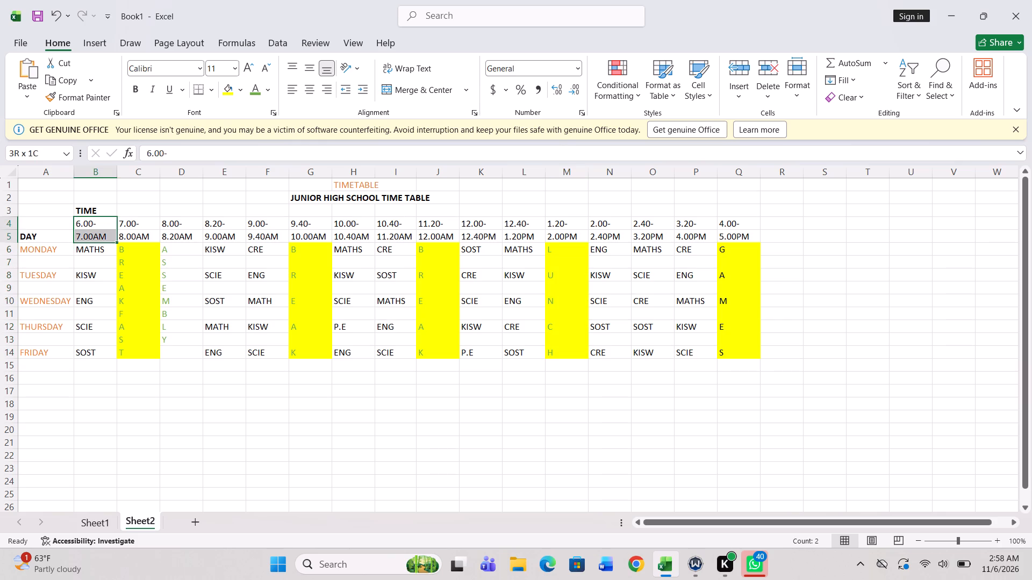
{"action": "left_click_drag", "start_coordinate": [80, 235], "coordinate": [364, 231]}
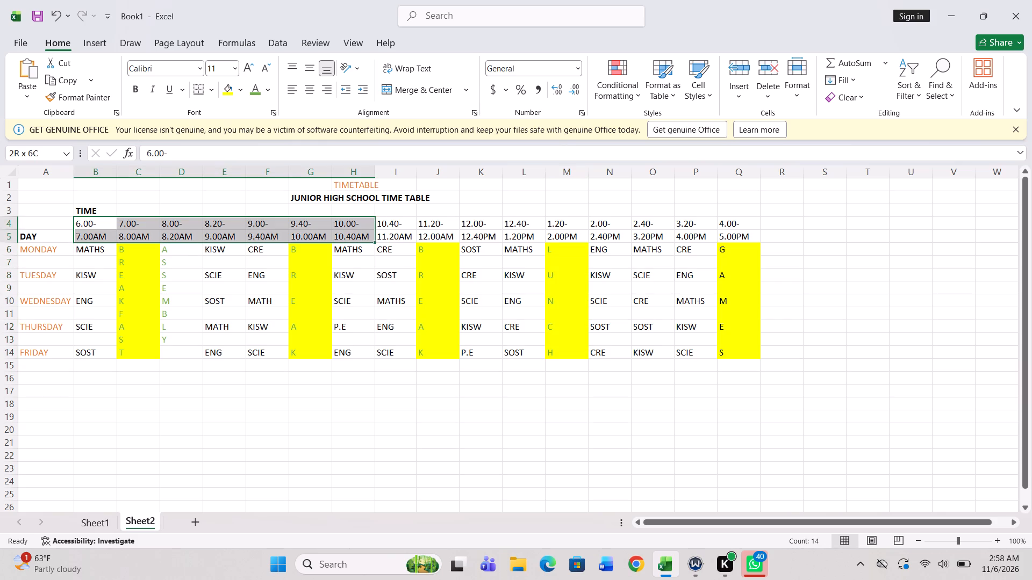
{"action": "left_click_drag", "start_coordinate": [364, 231], "coordinate": [588, 231]}
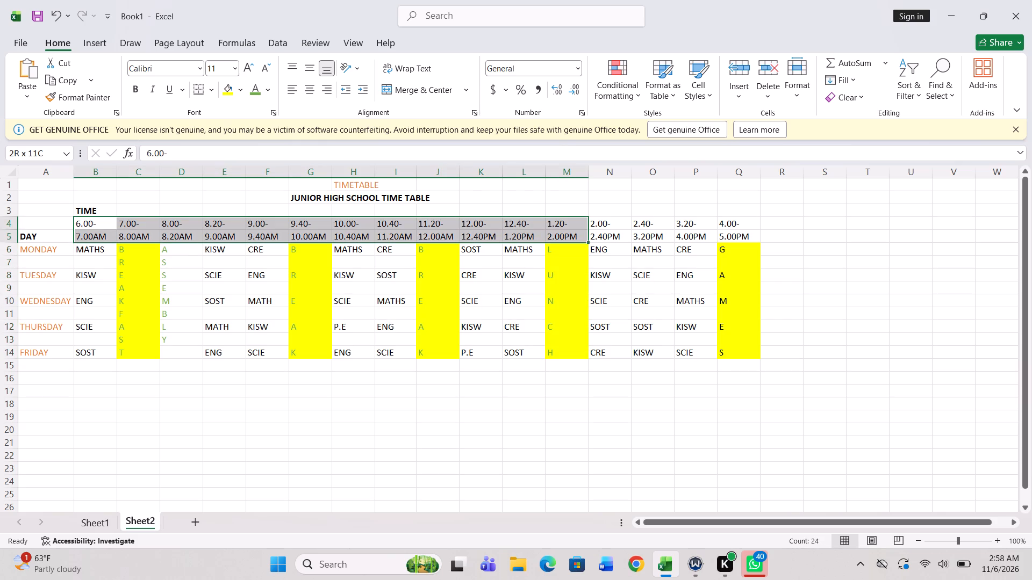
{"action": "left_click_drag", "start_coordinate": [588, 231], "coordinate": [795, 232]}
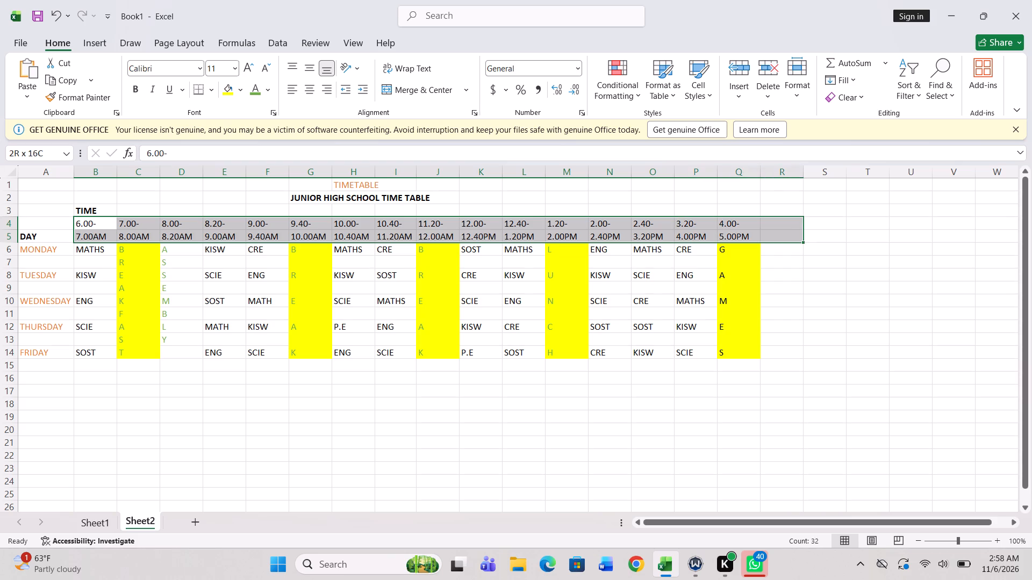
{"action": "left_click_drag", "start_coordinate": [795, 232], "coordinate": [760, 235]}
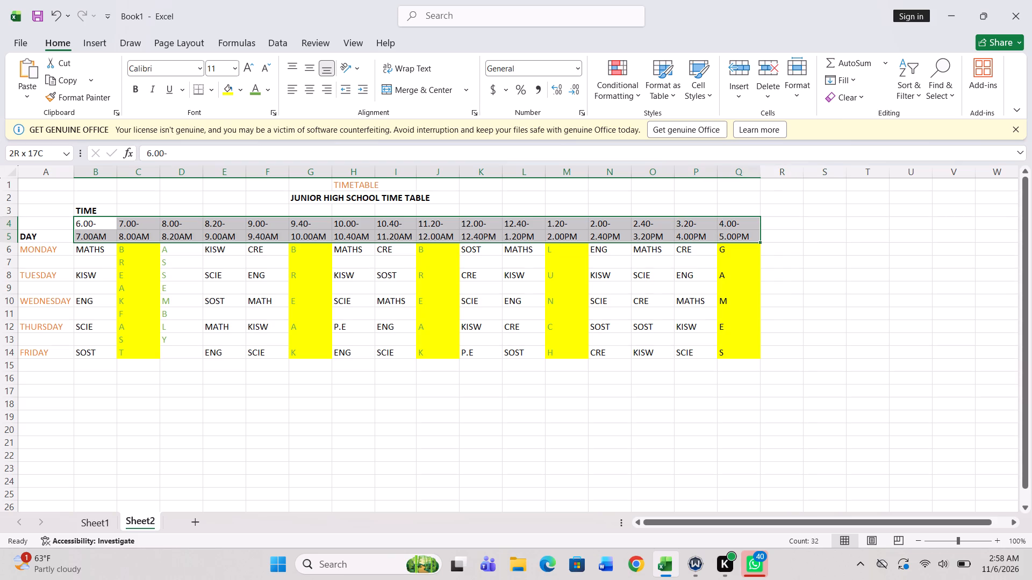
{"action": "left_click_drag", "start_coordinate": [760, 235], "coordinate": [759, 235]}
{"action": "left_click", "coordinate": [240, 91]}
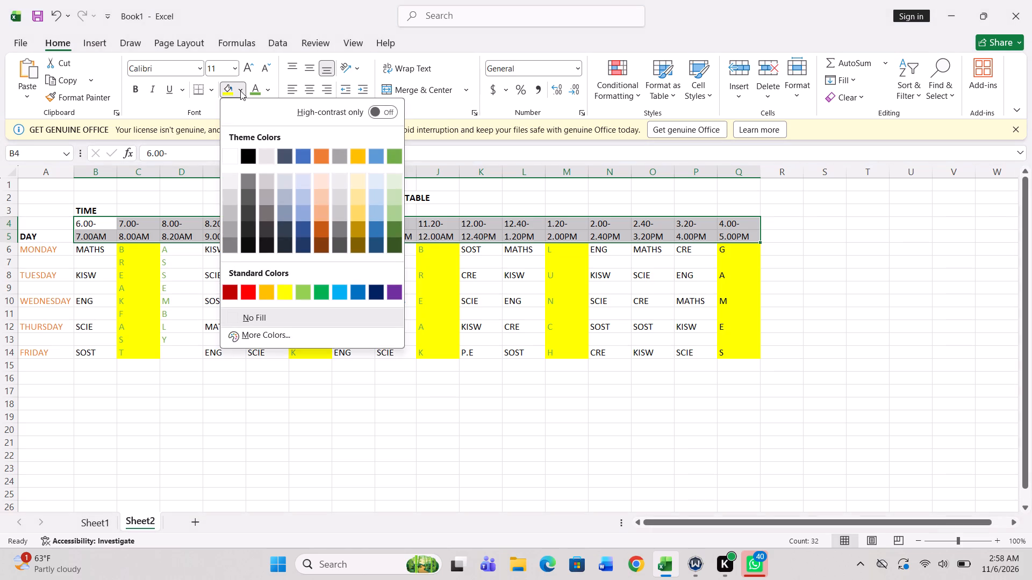
{"action": "left_click", "coordinate": [317, 154]}
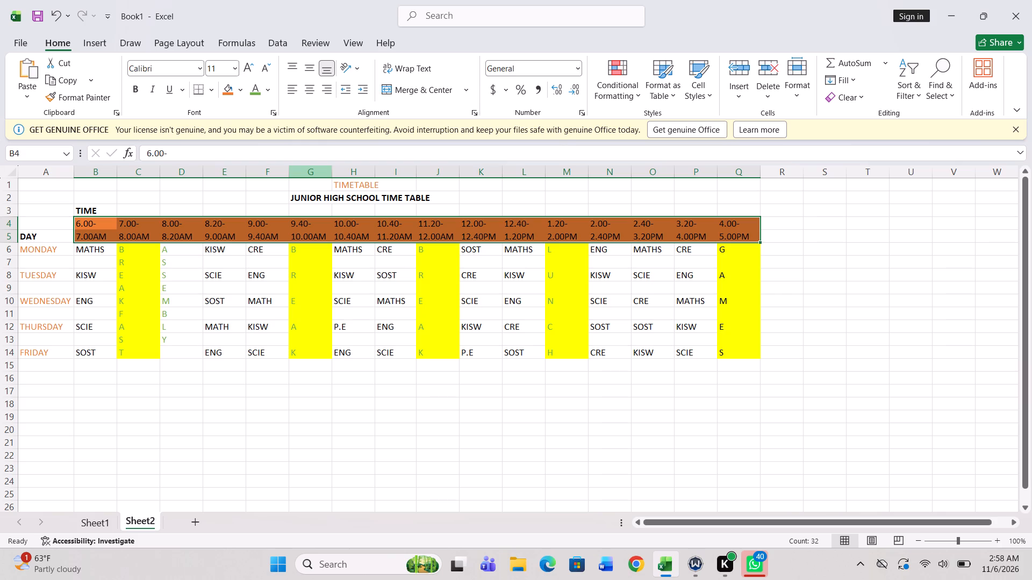
Change the day names in A6:A14 to dark blue text and fill those cells with Orange, Accent 2.
{"action": "left_click_drag", "start_coordinate": [21, 247], "coordinate": [43, 247]}
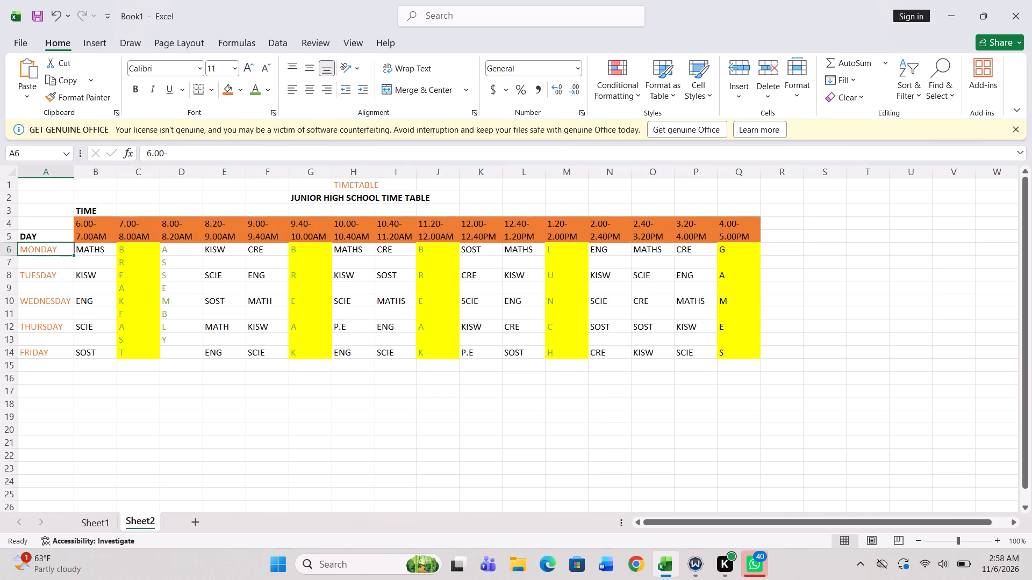
{"action": "left_click_drag", "start_coordinate": [43, 247], "coordinate": [58, 353]}
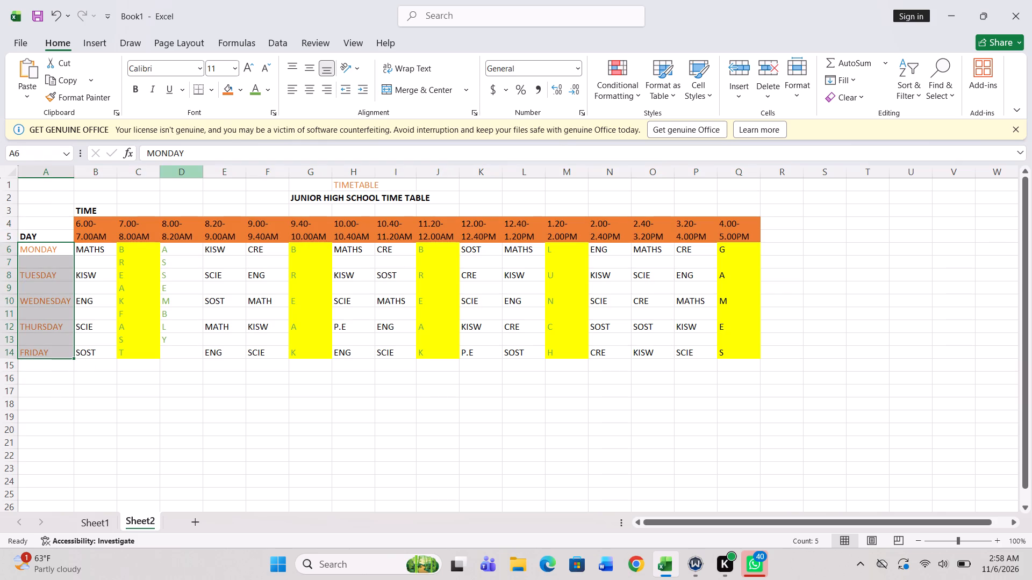
{"action": "left_click", "coordinate": [265, 91]}
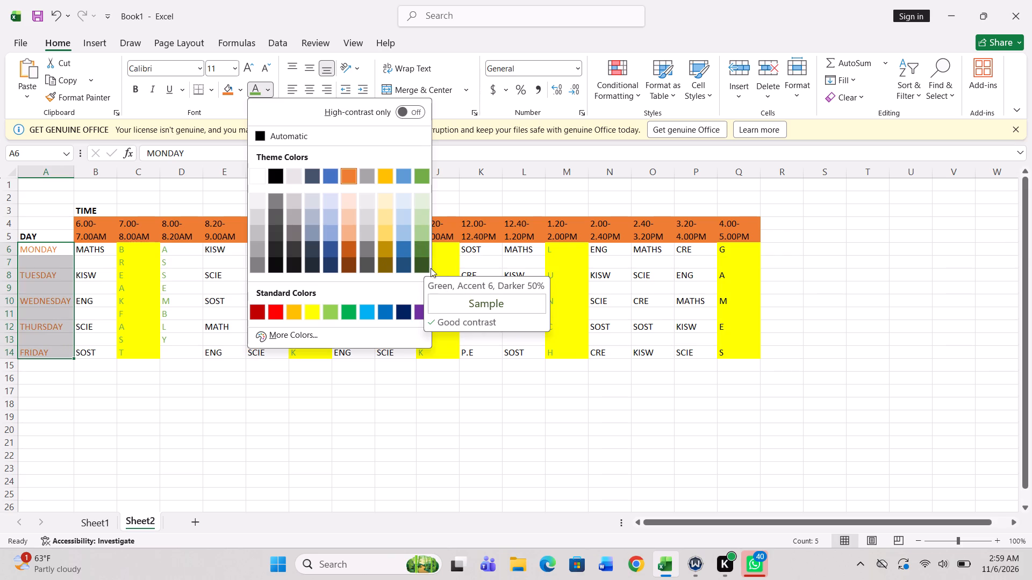
{"action": "left_click", "coordinate": [405, 251]}
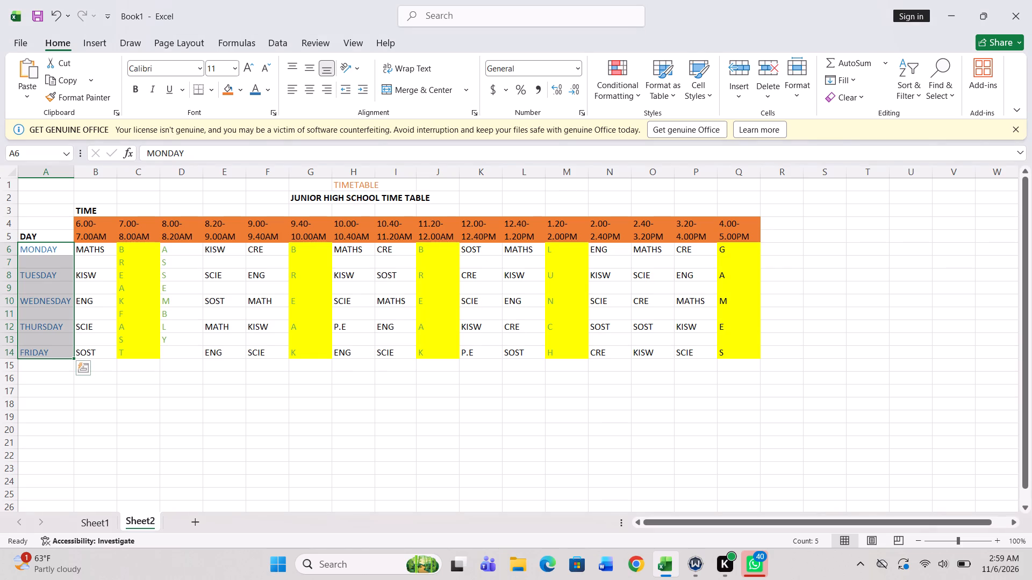
{"action": "left_click", "coordinate": [240, 90]}
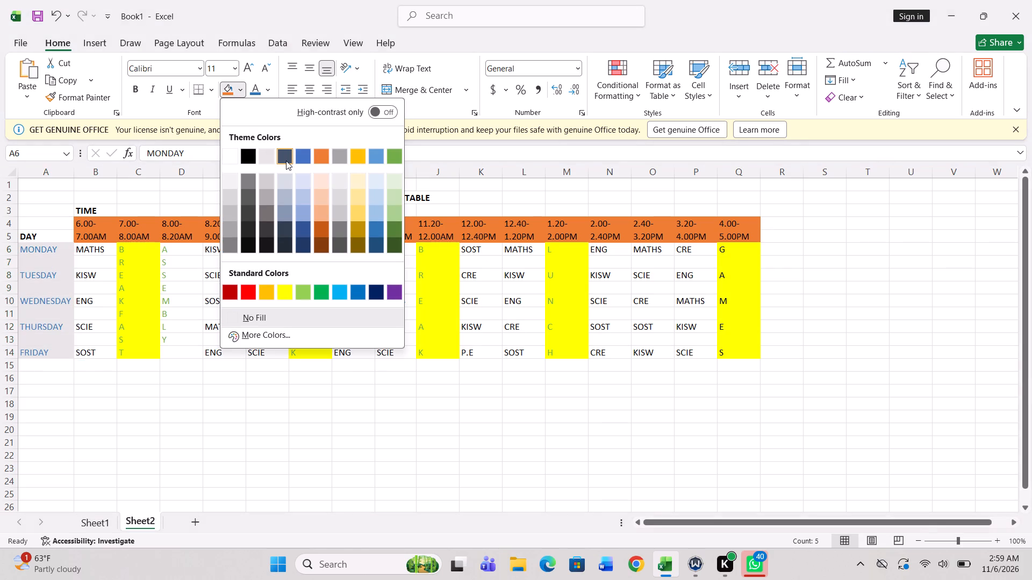
{"action": "left_click", "coordinate": [328, 159]}
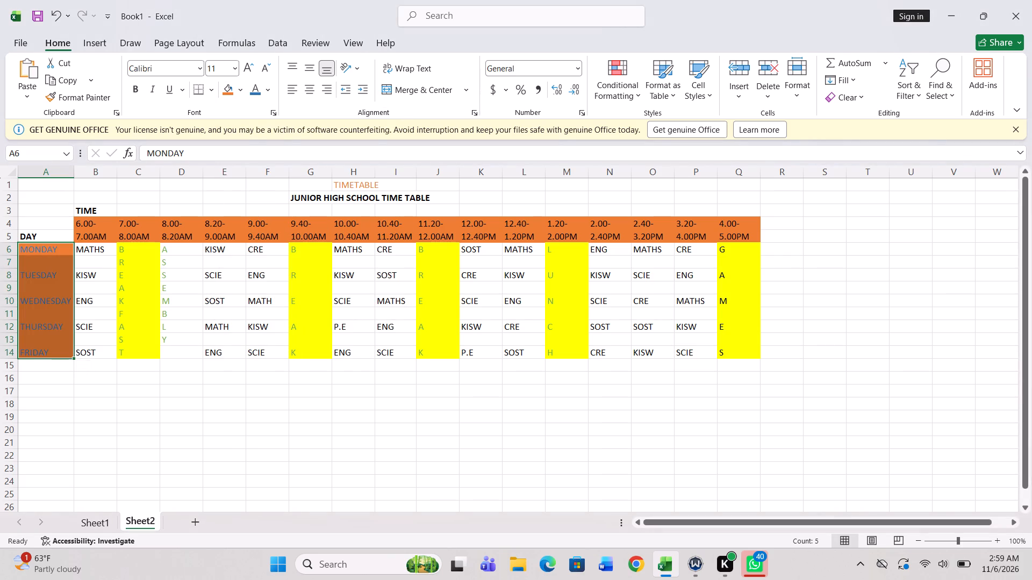
Fill the DAY and TIME corner block A3:B5 with the blue theme colour.
{"action": "left_click_drag", "start_coordinate": [114, 212], "coordinate": [51, 215]}
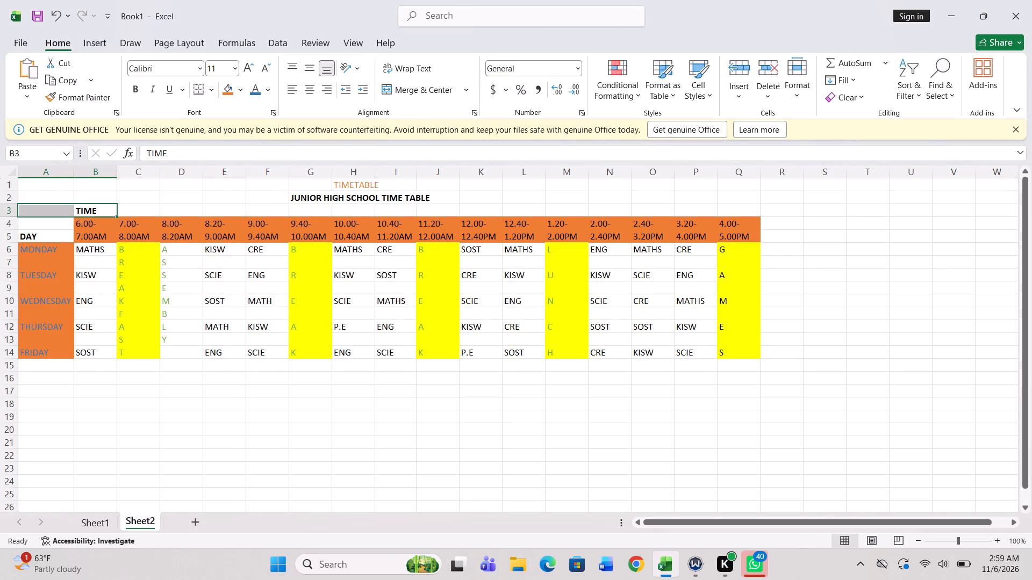
{"action": "left_click_drag", "start_coordinate": [51, 215], "coordinate": [54, 232]}
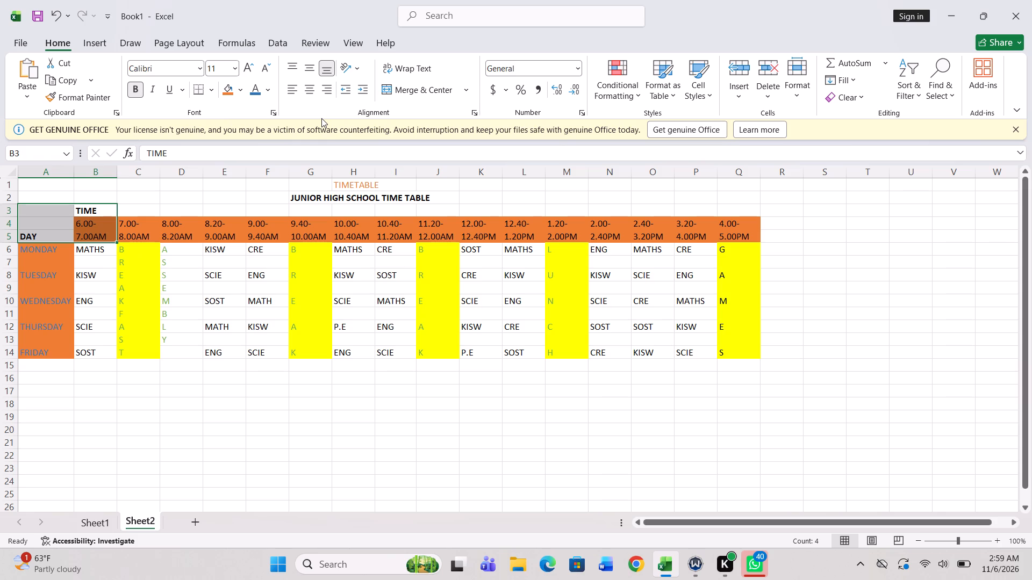
{"action": "left_click", "coordinate": [233, 88]}
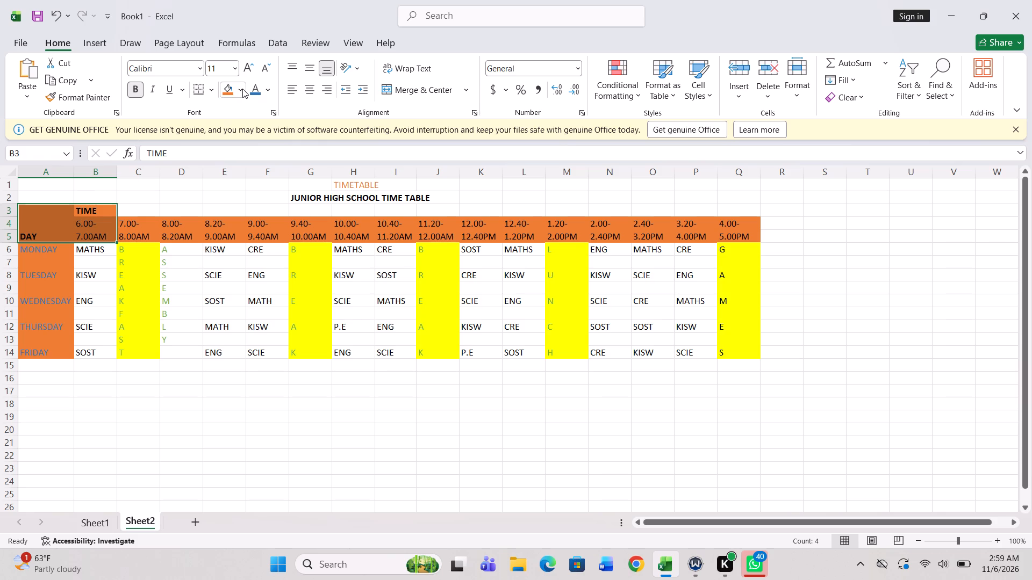
{"action": "left_click", "coordinate": [242, 89]}
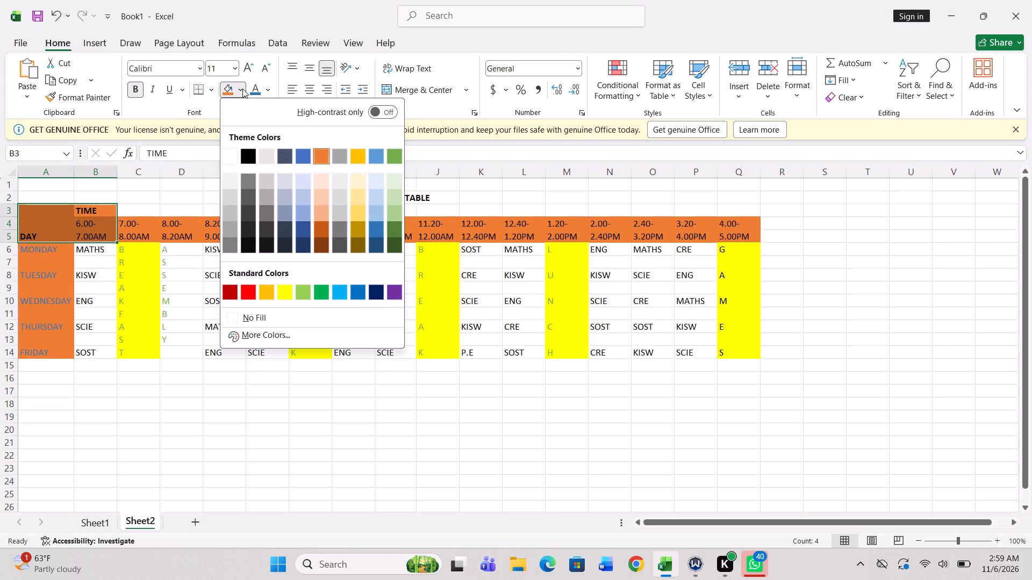
{"action": "left_click", "coordinate": [303, 155]}
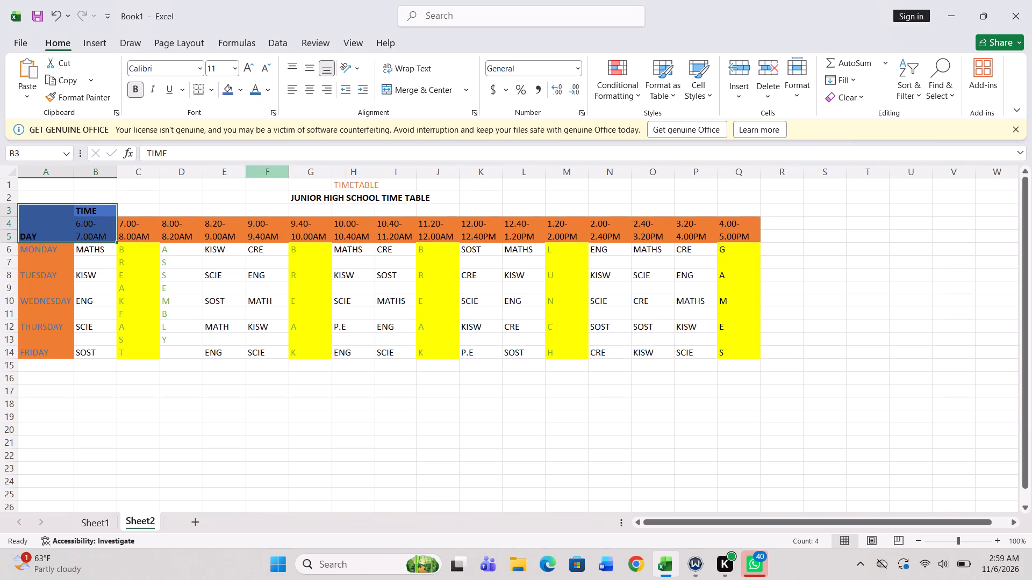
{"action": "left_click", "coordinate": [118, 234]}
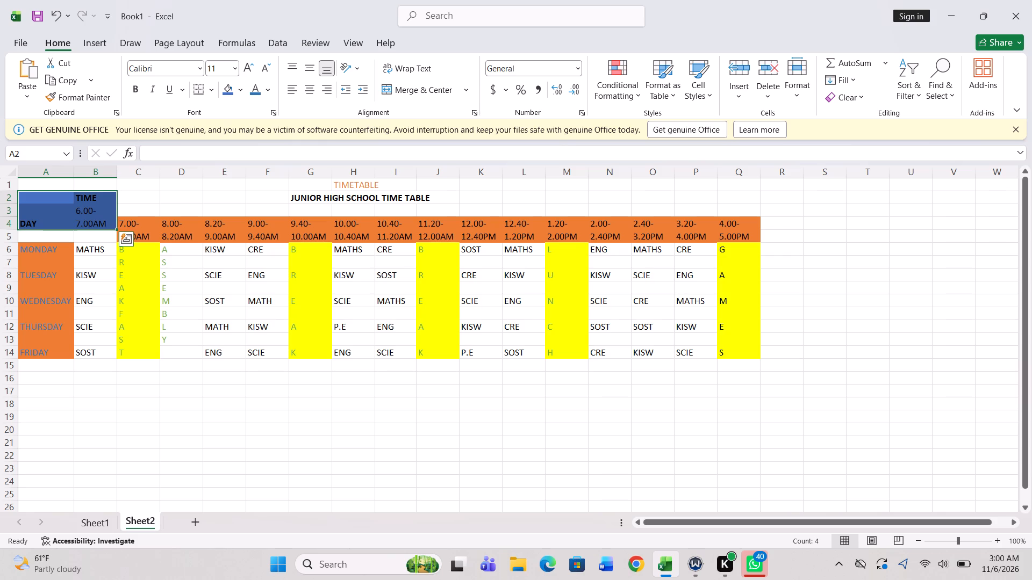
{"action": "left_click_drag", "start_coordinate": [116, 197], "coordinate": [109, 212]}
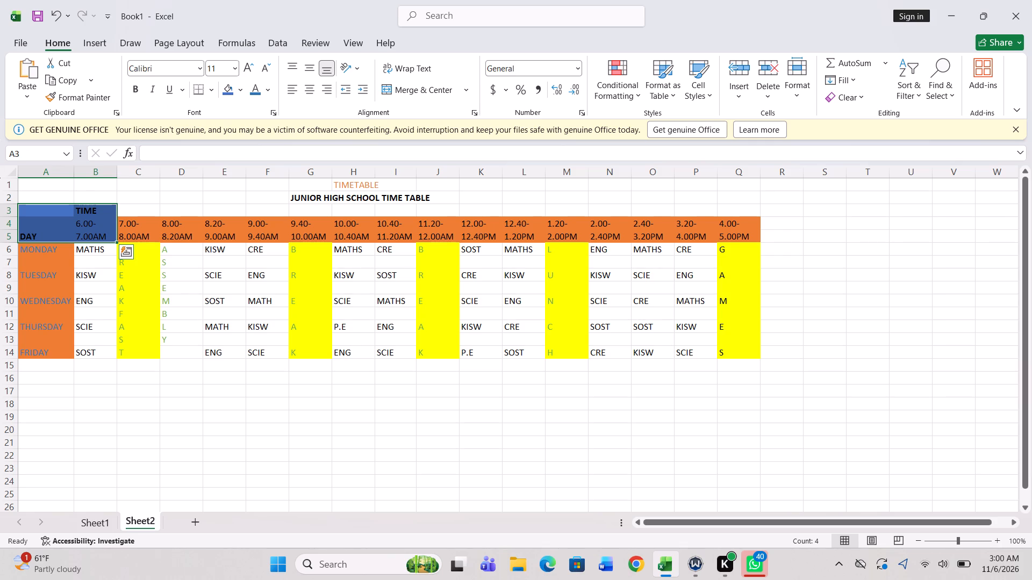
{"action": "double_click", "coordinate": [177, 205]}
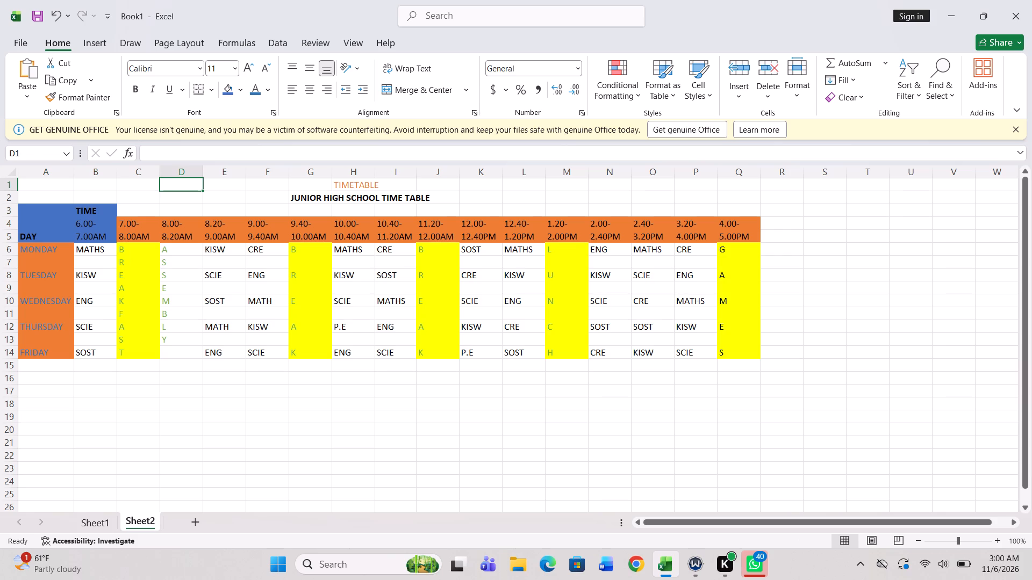